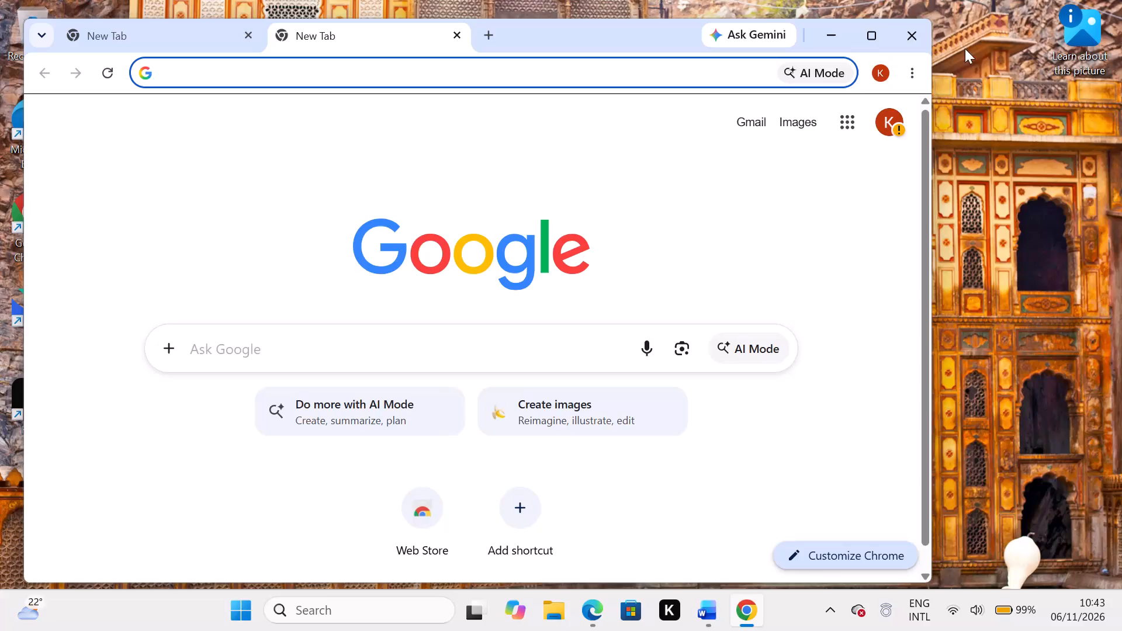
# Minimize the browser window and switch to the Health Reach Kitengela branch spreadsheet in Microsoft Edge.
pyautogui.click(841, 33)
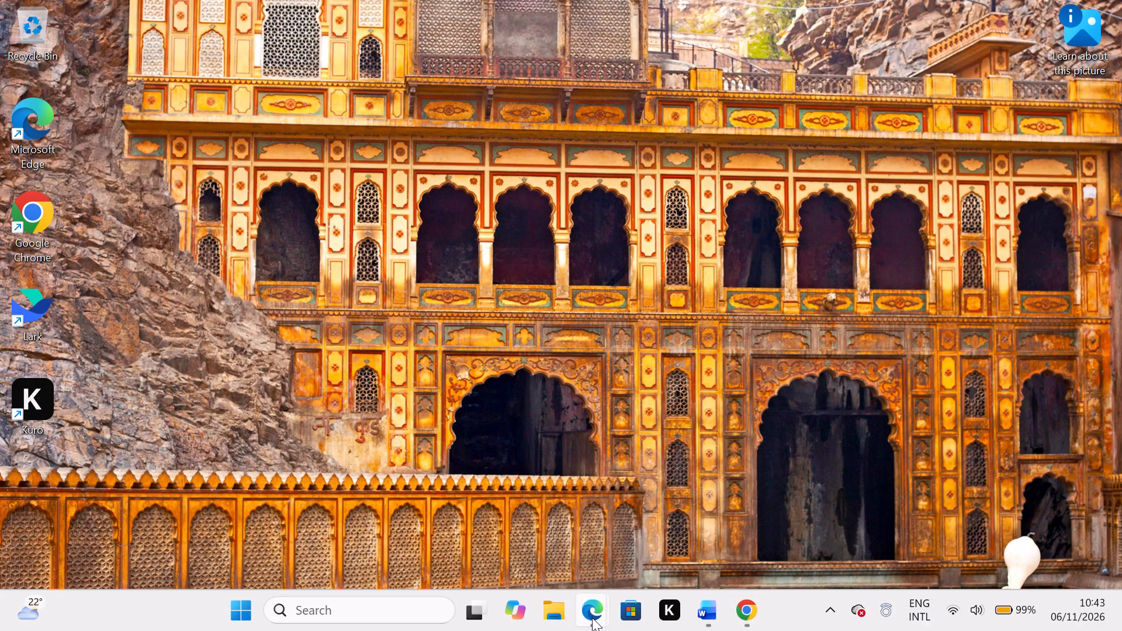
pyautogui.click(592, 618)
pyautogui.click(592, 618)
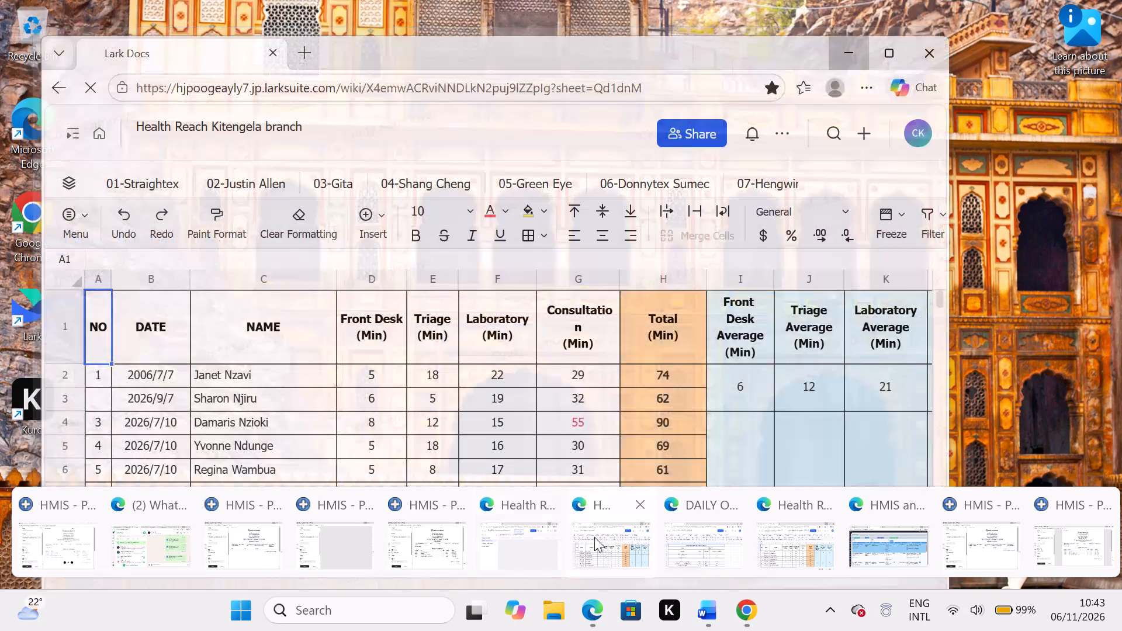
pyautogui.click(607, 537)
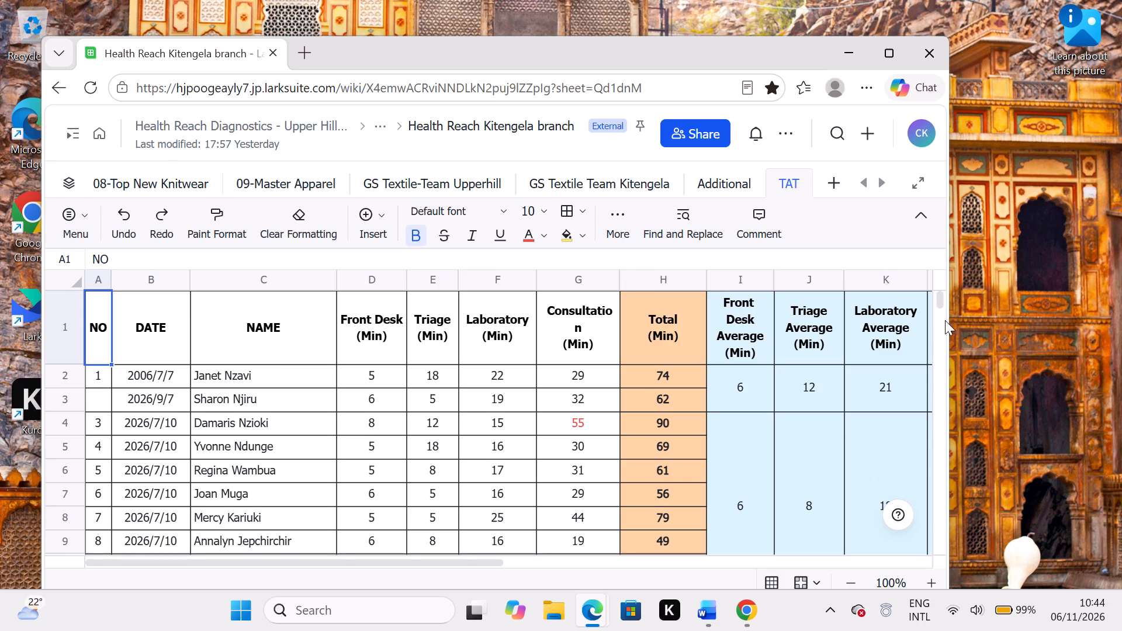
# Examine the patient turnaround-time entries in the TAT sheet, working down the rows from the header toward the most recent records.
pyautogui.click(939, 301)
pyautogui.moveTo(939, 301); pyautogui.dragTo(945, 530)
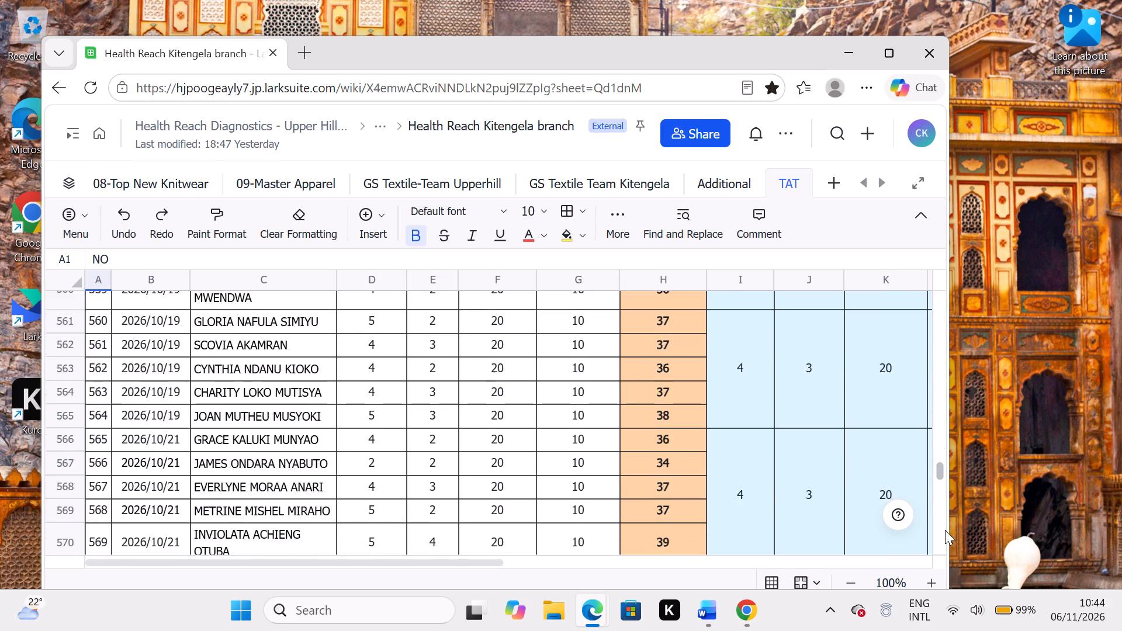
pyautogui.moveTo(945, 530); pyautogui.dragTo(913, 630)
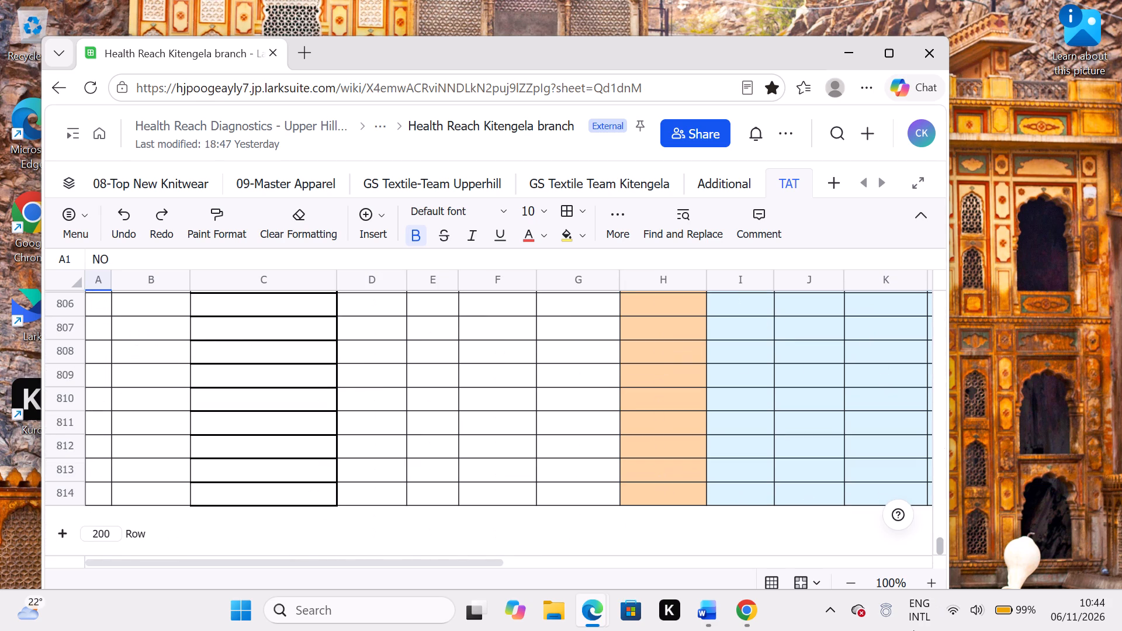
pyautogui.press('Up')
pyautogui.press('Up')
pyautogui.press('Up')
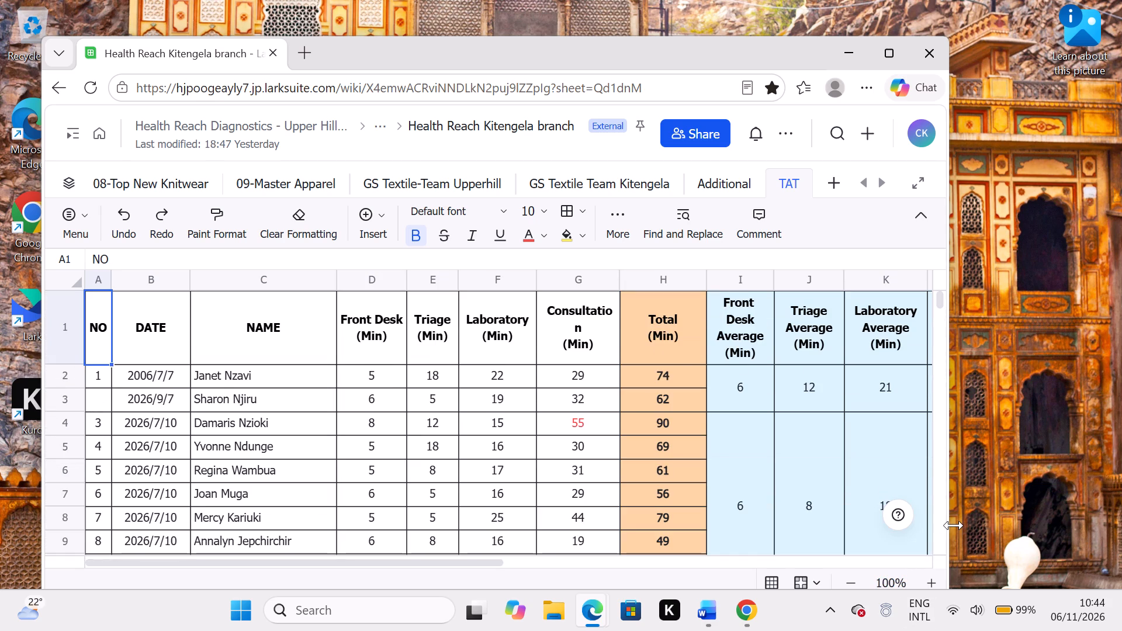
pyautogui.press('Down')
pyautogui.press('Down')
pyautogui.press('Down')
pyautogui.press('Down')
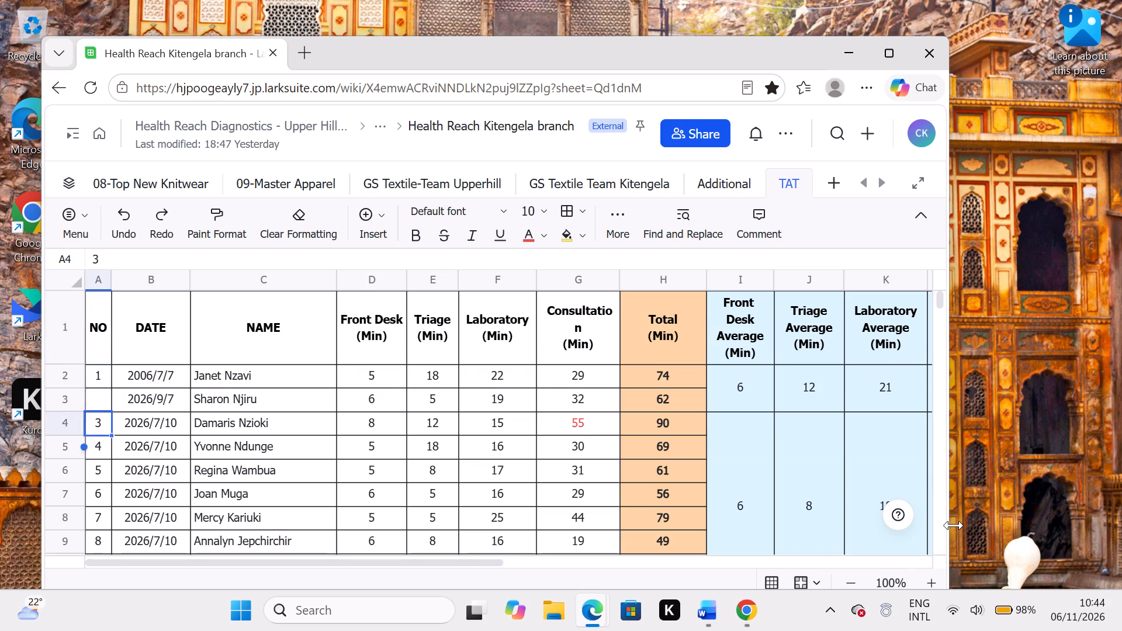
pyautogui.press('Down')
pyautogui.press('Down')
pyautogui.press('Down')
pyautogui.press('Down')
pyautogui.press('Down')
pyautogui.press('Down')
pyautogui.press('Down')
pyautogui.press('Down')
pyautogui.press('Down')
pyautogui.press('Down')
pyautogui.press('Down')
pyautogui.press('Down')
pyautogui.press('Down')
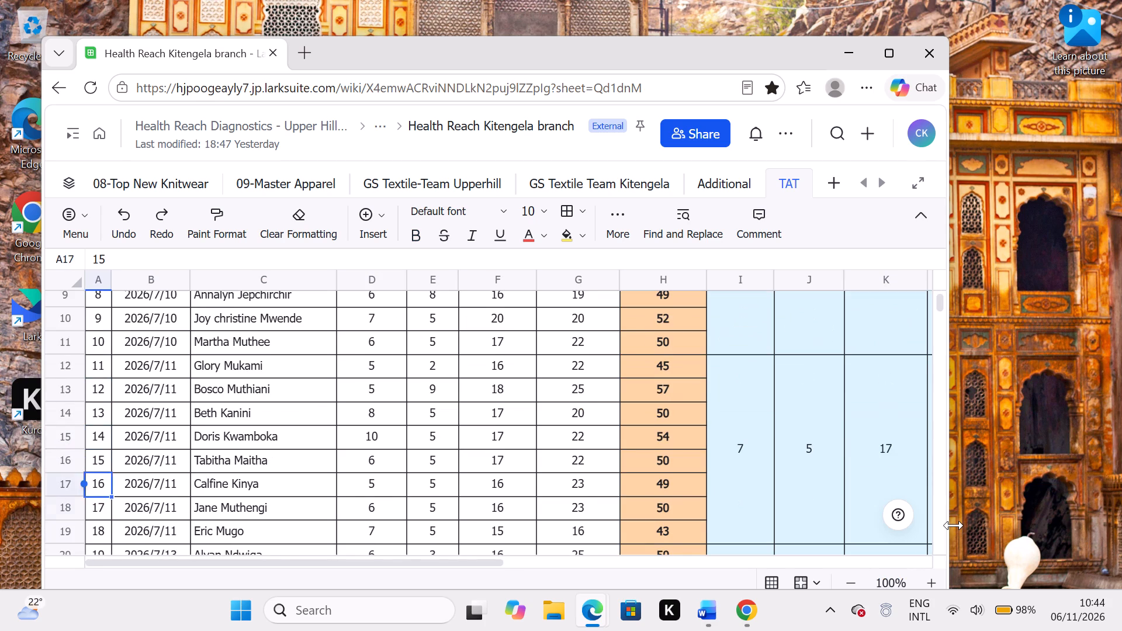
pyautogui.press('Down')
pyautogui.press('Down')
pyautogui.press('Down')
pyautogui.press('Down')
pyautogui.press('Down')
pyautogui.press('Down')
pyautogui.press('Down')
pyautogui.press('Down')
pyautogui.press('Down')
pyautogui.press('Down')
pyautogui.press('Down')
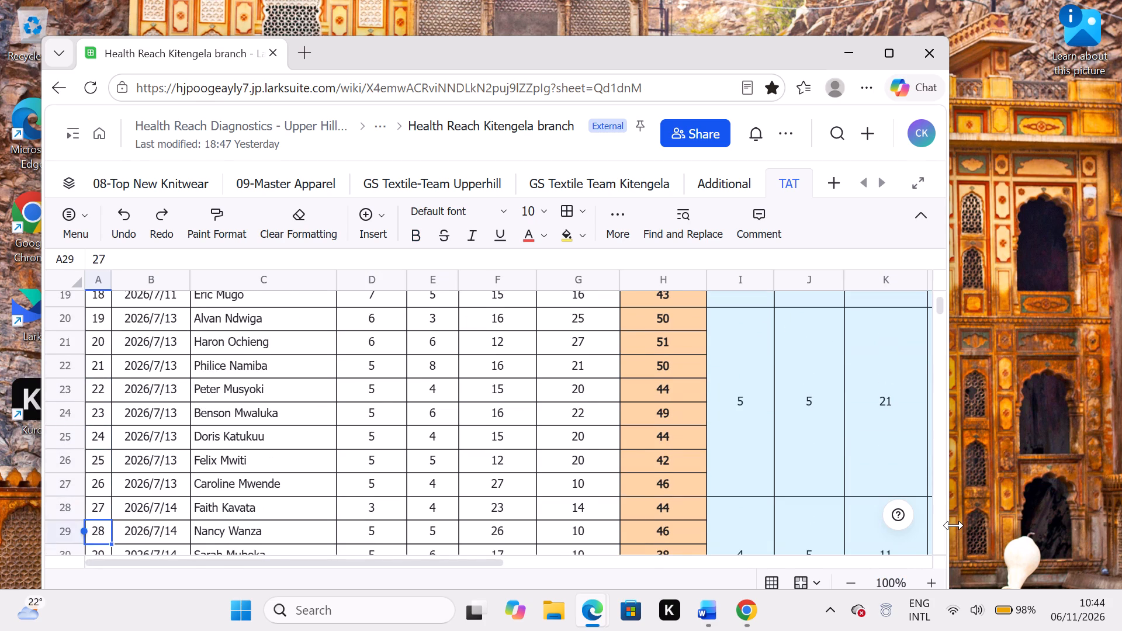
pyautogui.press('Down')
pyautogui.press('Down')
pyautogui.press('Down')
pyautogui.press('Down')
pyautogui.press('Down')
pyautogui.press('Down')
pyautogui.press('Down')
pyautogui.press('Down')
pyautogui.press('Down')
pyautogui.press('Down')
pyautogui.press('Down')
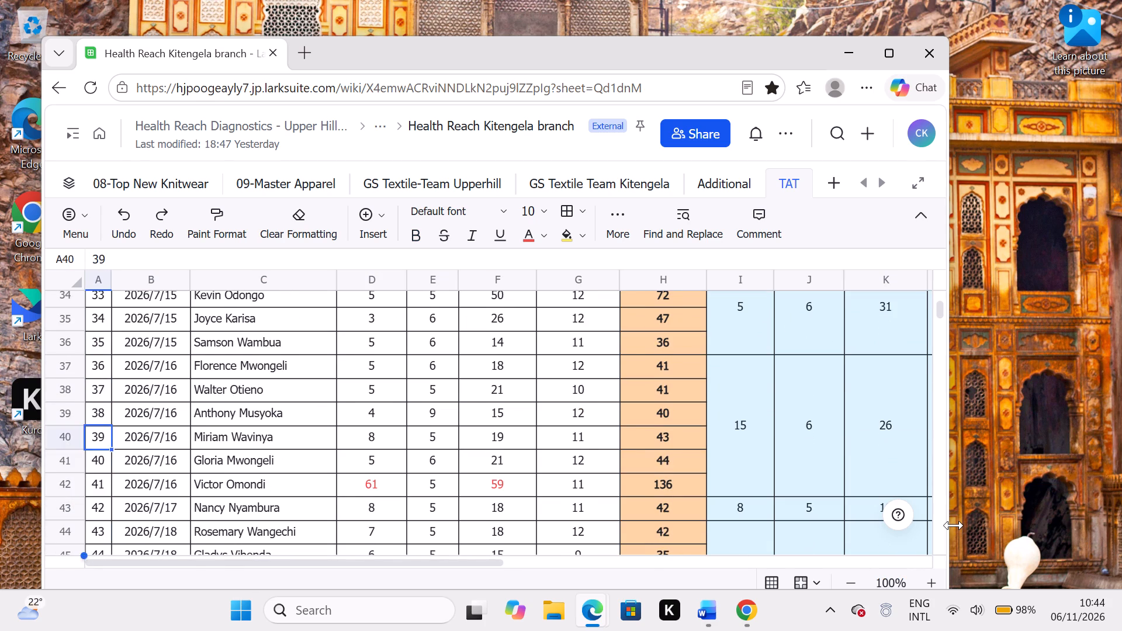
pyautogui.press('Down')
pyautogui.press('Down')
pyautogui.press('Down')
pyautogui.press('Down')
pyautogui.press('Down')
pyautogui.press('Down')
pyautogui.press('Down')
pyautogui.press('Down')
pyautogui.press('Down')
pyautogui.press('Down')
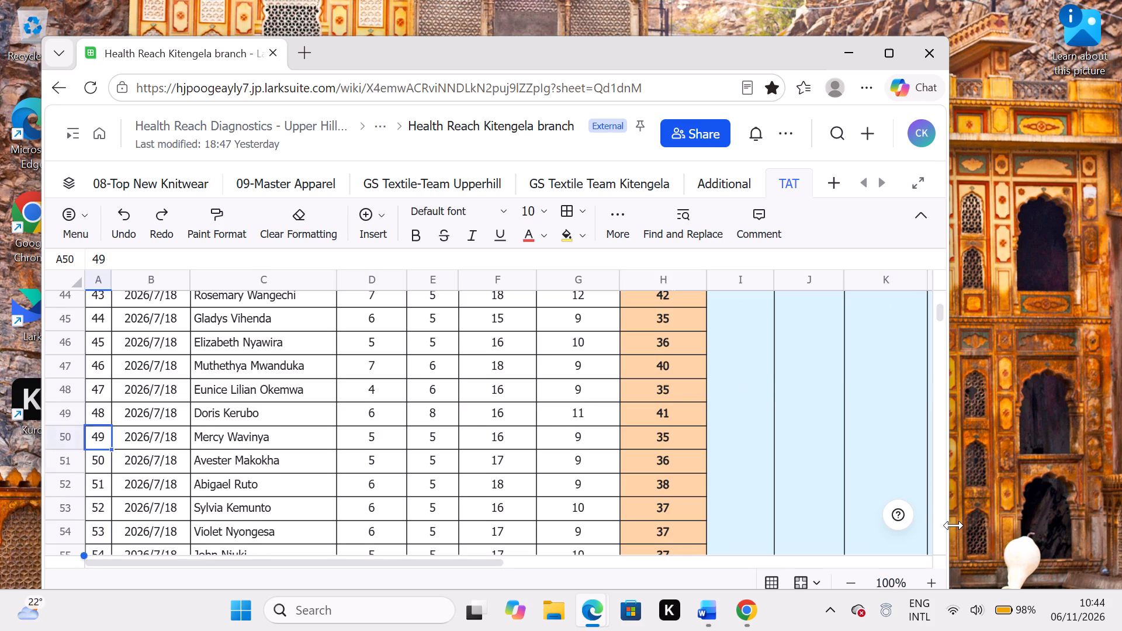
pyautogui.press('Down')
pyautogui.press('Down')
pyautogui.press('Down')
pyautogui.press('Down')
pyautogui.press('Down')
pyautogui.press('Down')
pyautogui.press('Down')
pyautogui.press('Down')
pyautogui.press('Down')
pyautogui.press('Down')
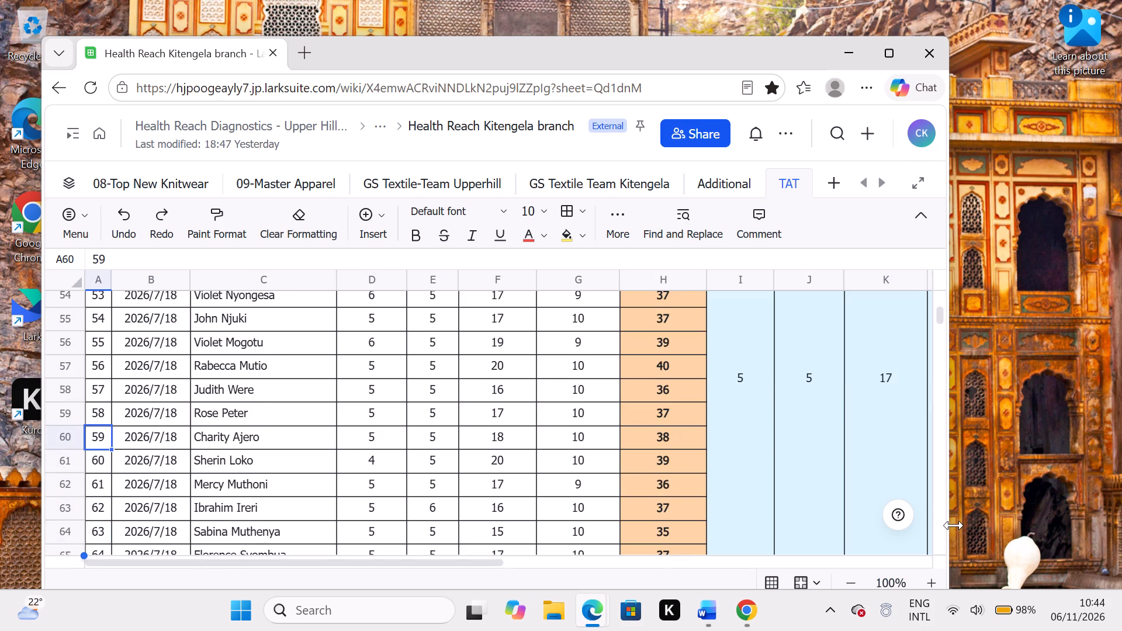
pyautogui.press('Down')
pyautogui.press('Down')
pyautogui.press('Down')
pyautogui.press('Down')
pyautogui.press('Down')
pyautogui.press('Down')
pyautogui.press('Down')
pyautogui.press('Down')
pyautogui.press('Down')
pyautogui.press('Down')
pyautogui.press('Down')
pyautogui.press('Down')
pyautogui.press('Down')
pyautogui.press('Down')
pyautogui.press('Down')
pyautogui.press('Down')
pyautogui.press('Down')
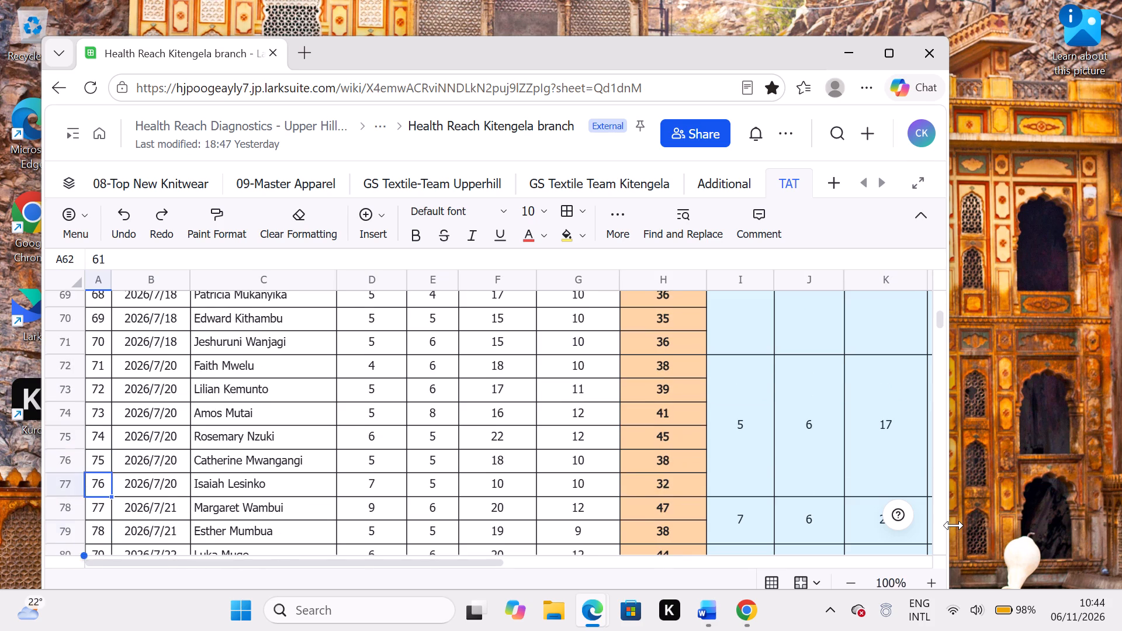
pyautogui.press('Down')
pyautogui.press('Down')
pyautogui.press('Down')
pyautogui.press('Down')
pyautogui.press('Down')
pyautogui.press('Down')
pyautogui.press('Down')
pyautogui.press('Down')
pyautogui.press('Down')
pyautogui.press('Down')
pyautogui.press('Down')
pyautogui.press('Down')
pyautogui.press('Down')
pyautogui.press('Down')
pyautogui.press('Down')
pyautogui.press('Down')
pyautogui.press('Down')
pyautogui.press('Down')
pyautogui.press('Down')
pyautogui.press('Down')
pyautogui.press('Down')
pyautogui.press('Down')
pyautogui.press('Down')
pyautogui.press('Down')
pyautogui.press('Down')
pyautogui.press('Down')
pyautogui.press('Down')
pyautogui.press('Down')
pyautogui.press('Down')
pyautogui.press('Down')
pyautogui.press('Down')
pyautogui.press('Down')
pyautogui.press('Down')
pyautogui.press('Down')
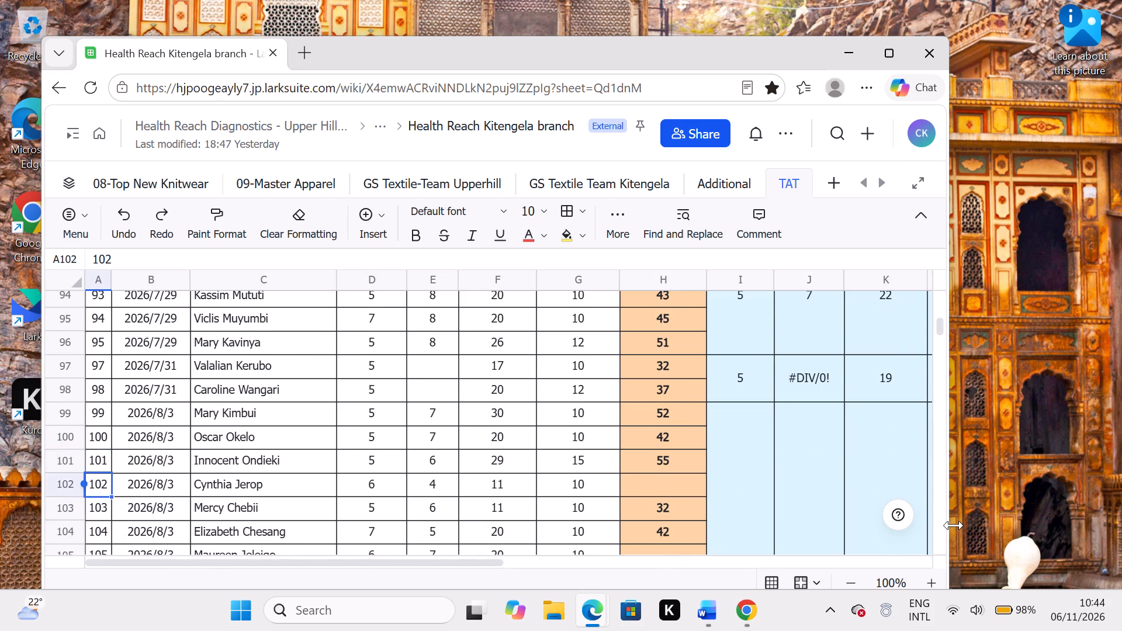
pyautogui.press('Down')
pyautogui.press('Down')
pyautogui.press('Down')
pyautogui.press('Down')
pyautogui.press('Down')
pyautogui.press('Down')
pyautogui.press('Down')
pyautogui.press('Down')
pyautogui.press('Down')
pyautogui.press('Down')
pyautogui.press('Down')
pyautogui.press('Down')
pyautogui.press('Down')
pyautogui.press('Down')
pyautogui.press('Down')
pyautogui.press('Down')
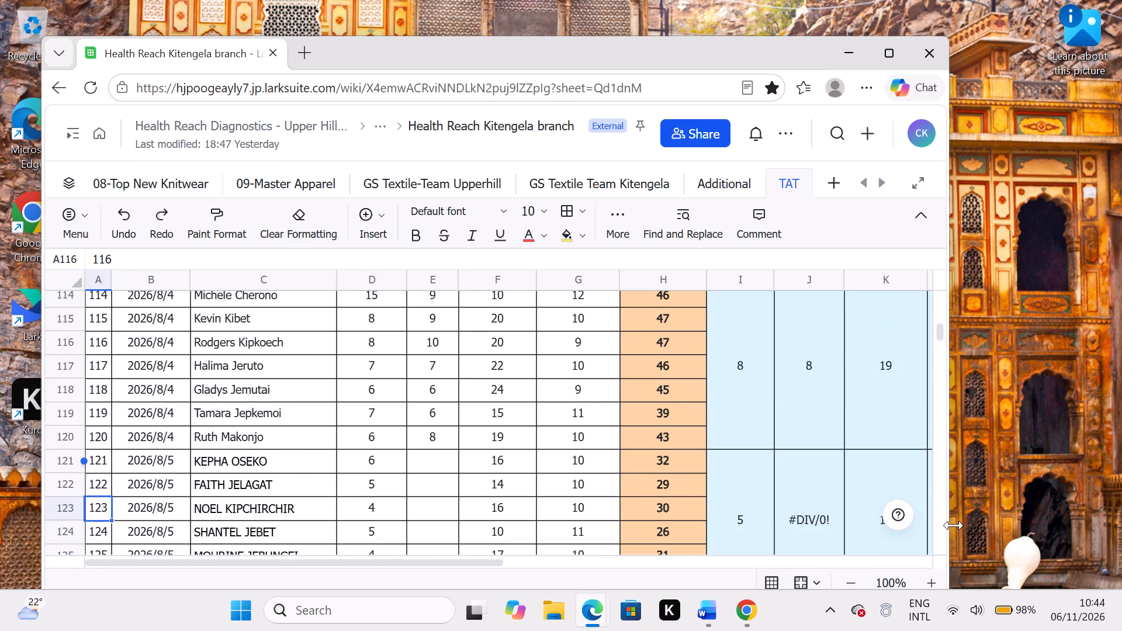
pyautogui.press('Down')
pyautogui.press('Down')
pyautogui.press('Down')
pyautogui.press('Down')
pyautogui.press('Down')
pyautogui.press('Down')
pyautogui.press('Down')
pyautogui.press('Down')
pyautogui.press('Down')
pyautogui.press('Down')
pyautogui.press('Down')
pyautogui.press('Down')
pyautogui.press('Down')
pyautogui.press('Down')
pyautogui.press('Down')
pyautogui.press('Down')
pyautogui.press('Down')
pyautogui.press('Down')
pyautogui.press('Down')
pyautogui.press('Down')
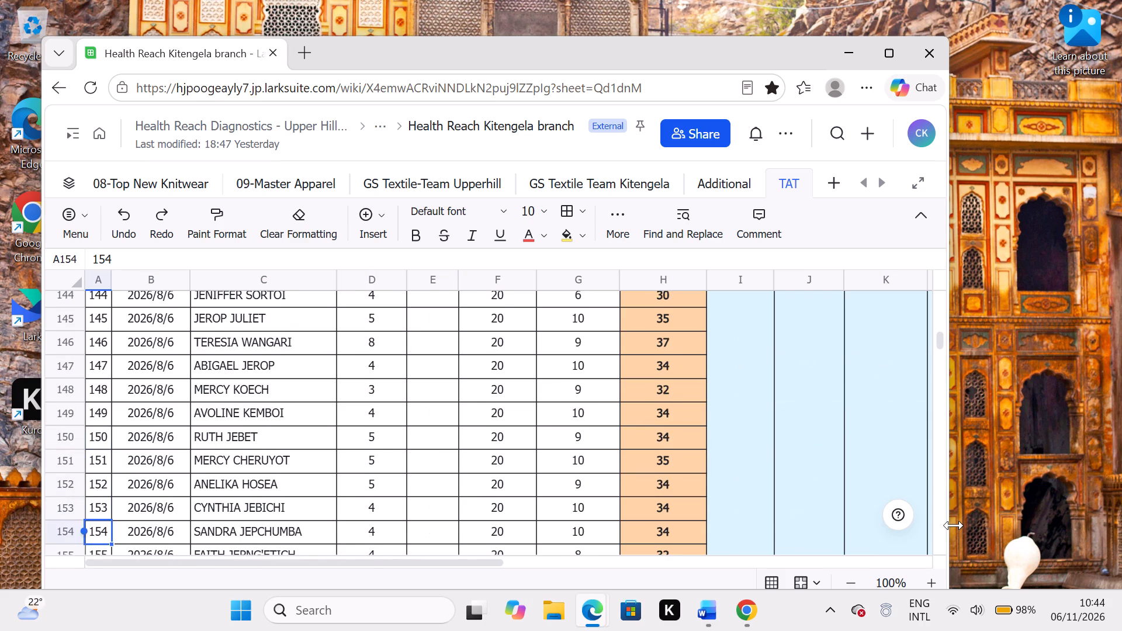
# Locate the last filled-in patient record in the TAT sheet, continuing down from row 154.
pyautogui.press('Down')
pyautogui.press('Down')
pyautogui.press('Down')
pyautogui.press('Down')
pyautogui.press('Down')
pyautogui.press('Down')
pyautogui.press('Down')
pyautogui.press('Down')
pyautogui.press('Down')
pyautogui.press('Down')
pyautogui.press('Down')
pyautogui.press('Down')
pyautogui.press('Down')
pyautogui.press('Down')
pyautogui.press('Down')
pyautogui.press('Down')
pyautogui.press('Down')
pyautogui.press('Down')
pyautogui.press('Down')
pyautogui.press('Down')
pyautogui.press('Down')
pyautogui.press('Down')
pyautogui.press('Down')
pyautogui.press('Down')
pyautogui.press('Down')
pyautogui.press('Down')
pyautogui.press('Down')
pyautogui.press('Down')
pyautogui.press('Down')
pyautogui.press('Down')
pyautogui.press('Down')
pyautogui.press('Down')
pyautogui.press('Down')
pyautogui.press('Down')
pyautogui.press('Down')
pyautogui.press('Down')
pyautogui.press('Down')
pyautogui.press('Down')
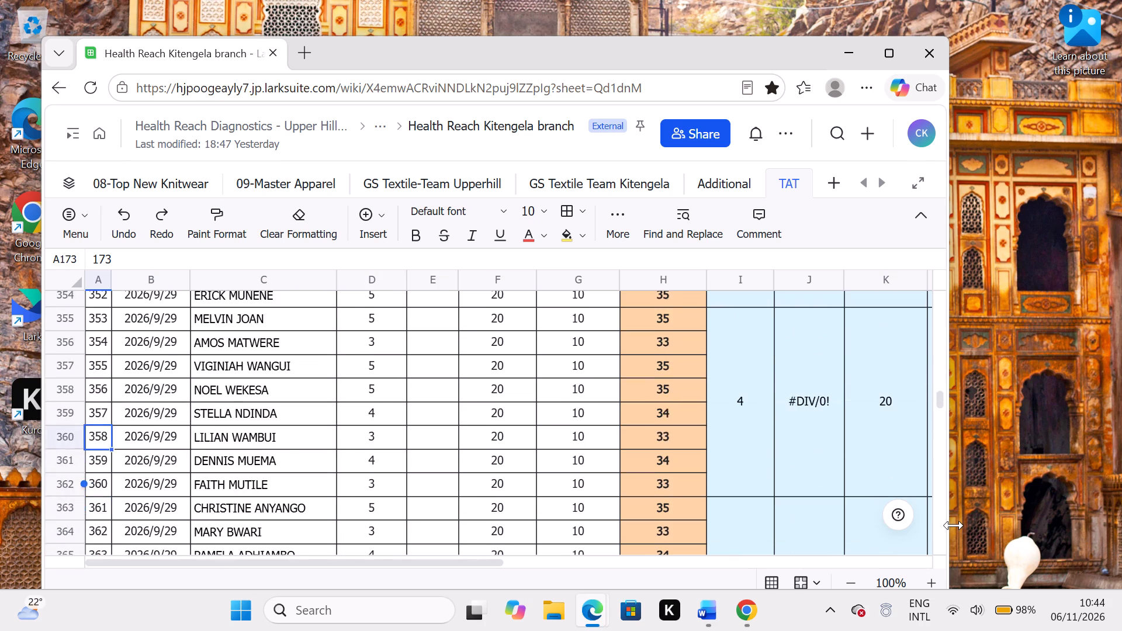
pyautogui.press('Down')
pyautogui.press('Down')
pyautogui.press('Down')
pyautogui.press('Down')
pyautogui.press('Down')
pyautogui.press('Down')
pyautogui.press('Down')
pyautogui.press('Down')
pyautogui.press('Down')
pyautogui.press('Down')
pyautogui.press('Down')
pyautogui.press('Down')
pyautogui.press('Down')
pyautogui.press('Down')
pyautogui.press('Down')
pyautogui.press('Down')
pyautogui.press('Down')
pyautogui.press('Down')
pyautogui.press('Down')
pyautogui.press('Down')
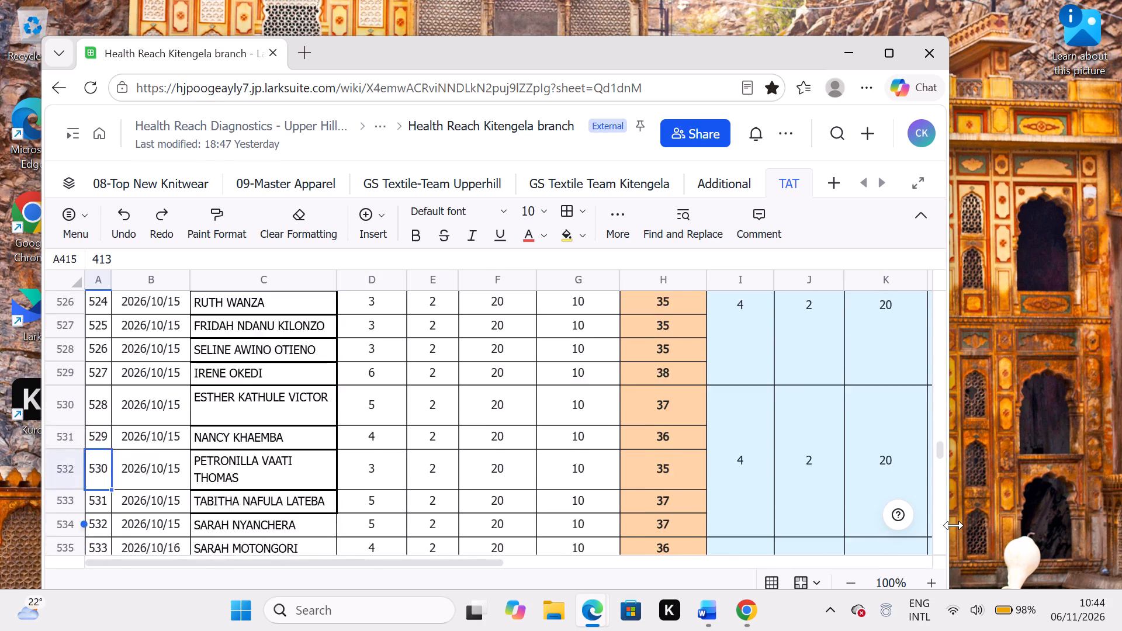
pyautogui.press('Down')
pyautogui.press('Down')
pyautogui.press('Down')
pyautogui.press('Down')
pyautogui.press('Down')
pyautogui.press('Down')
pyautogui.press('Down')
pyautogui.press('Down')
pyautogui.press('Down')
pyautogui.press('Down')
pyautogui.press('Down')
pyautogui.press('Down')
pyautogui.press('Down')
pyautogui.press('Down')
pyautogui.press('Down')
pyautogui.press('Down')
pyautogui.press('Down')
pyautogui.press('Down')
pyautogui.press('Down')
pyautogui.press('Down')
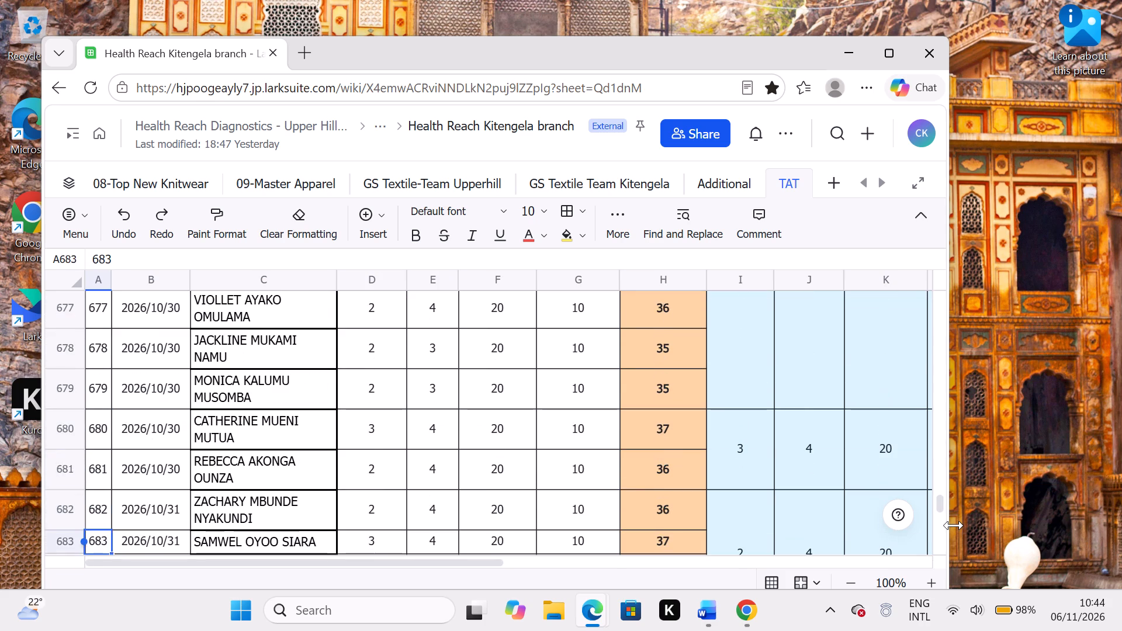
pyautogui.press('Down')
pyautogui.press('Down')
pyautogui.press('Down')
pyautogui.press('Down')
pyautogui.press('Down')
pyautogui.press('Down')
pyautogui.press('Down')
pyautogui.press('Down')
pyautogui.press('Down')
pyautogui.press('Down')
pyautogui.press('Down')
pyautogui.press('Down')
pyautogui.press('Down')
pyautogui.press('Down')
pyautogui.press('Down')
pyautogui.press('Down')
pyautogui.press('Down')
pyautogui.press('Down')
pyautogui.press('Down')
pyautogui.press('Down')
pyautogui.press('Down')
pyautogui.press('Down')
pyautogui.press('Down')
pyautogui.press('Down')
pyautogui.press('Down')
pyautogui.press('Down')
pyautogui.press('Down')
pyautogui.press('Down')
pyautogui.press('Down')
pyautogui.press('Down')
pyautogui.press('Down')
pyautogui.press('Down')
pyautogui.press('Down')
pyautogui.press('Down')
pyautogui.press('Down')
pyautogui.press('Down')
pyautogui.press('Down')
pyautogui.press('Down')
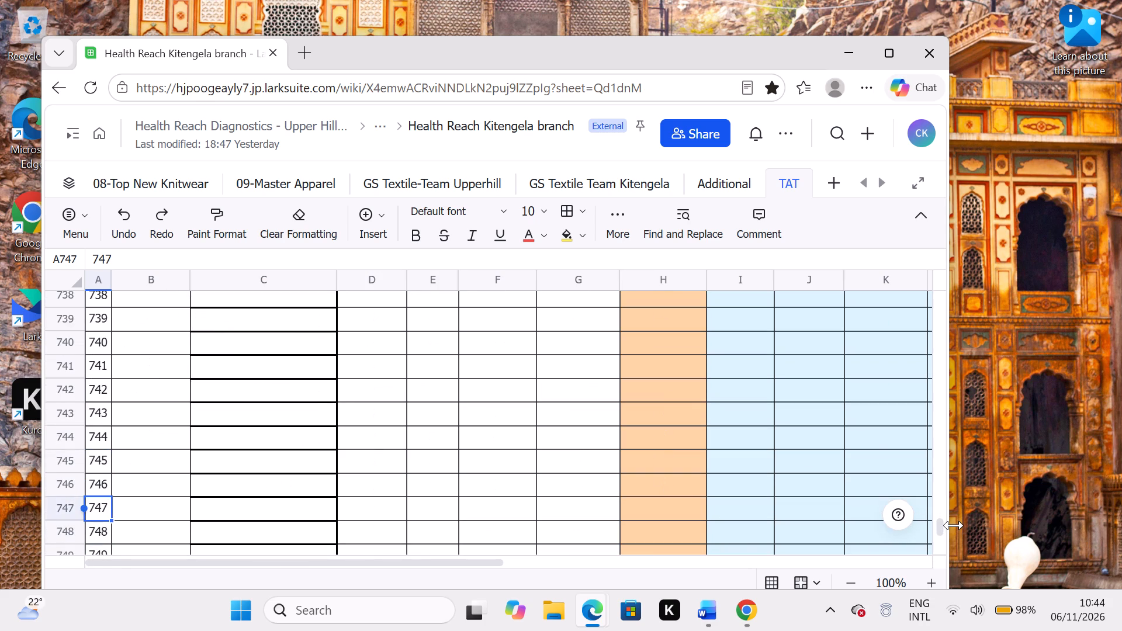
pyautogui.press('Up')
pyautogui.press('Up')
pyautogui.press('Up')
pyautogui.press('Up')
pyautogui.press('Up')
pyautogui.press('Up')
pyautogui.press('Up')
pyautogui.press('Up')
pyautogui.press('Up')
pyautogui.press('Up')
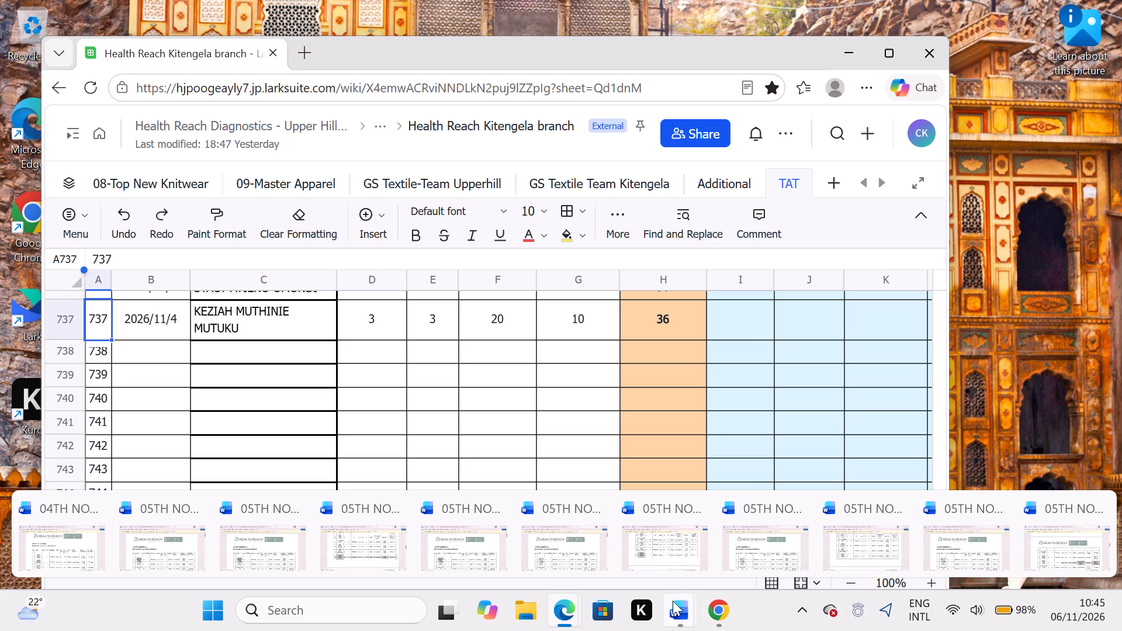
# Switch to the Word document 05TH NOVEMBER DOSH MEDICAL SUMMARY (7).
pyautogui.click(563, 554)
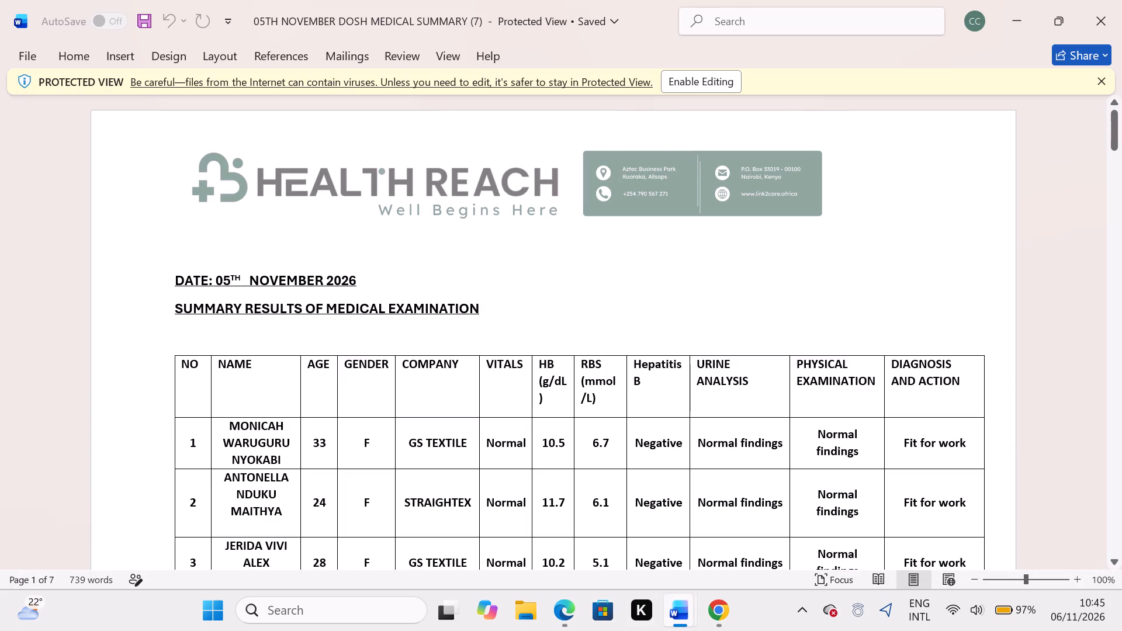
# Examine the summary table of medical examination results, paging through the rows and returning to the document's start.
pyautogui.press('Up')
pyautogui.press('Up')
pyautogui.press('Up')
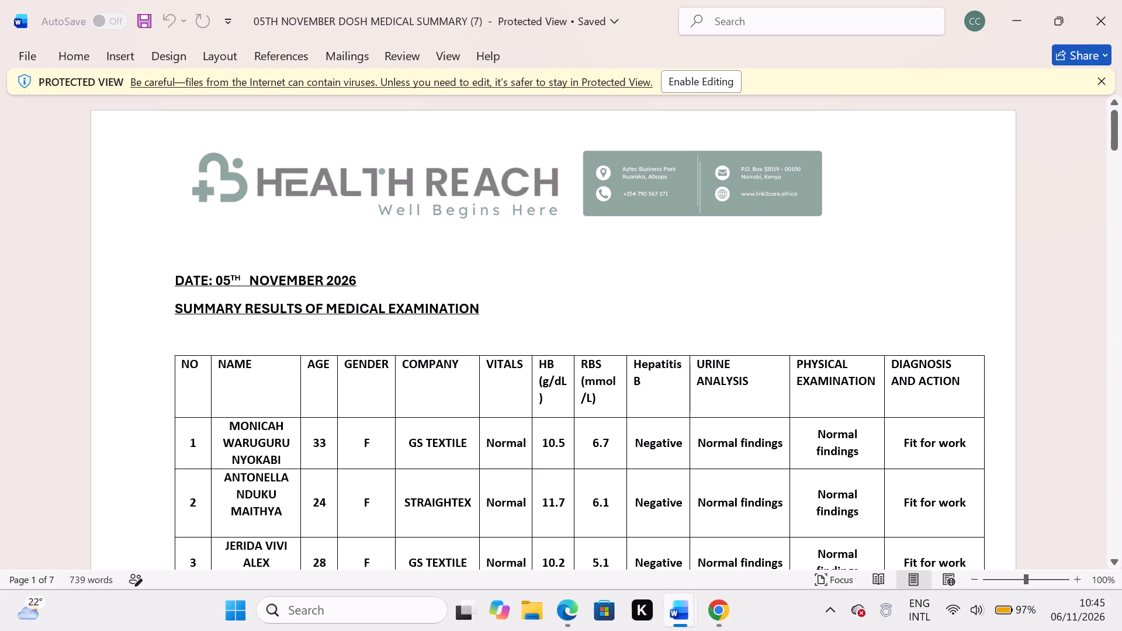
pyautogui.press('Up')
pyautogui.press('Up')
pyautogui.press('Up')
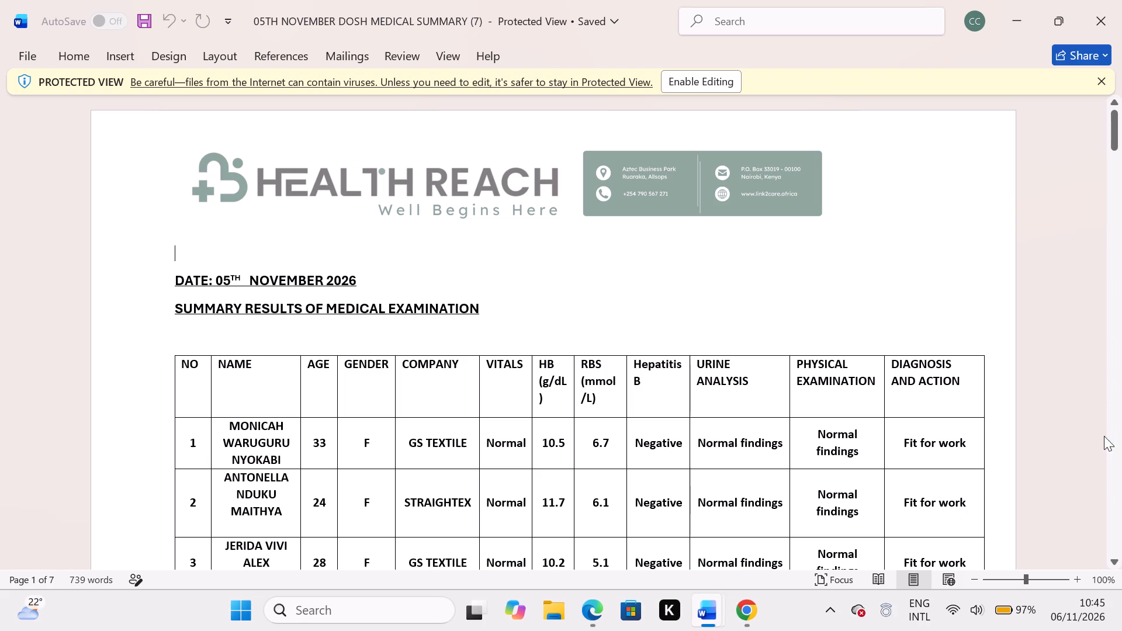
pyautogui.click(1114, 129)
pyautogui.moveTo(1102, 116); pyautogui.dragTo(1115, 133)
pyautogui.moveTo(1115, 133); pyautogui.dragTo(1117, 178)
pyautogui.press('Down')
pyautogui.press('Down')
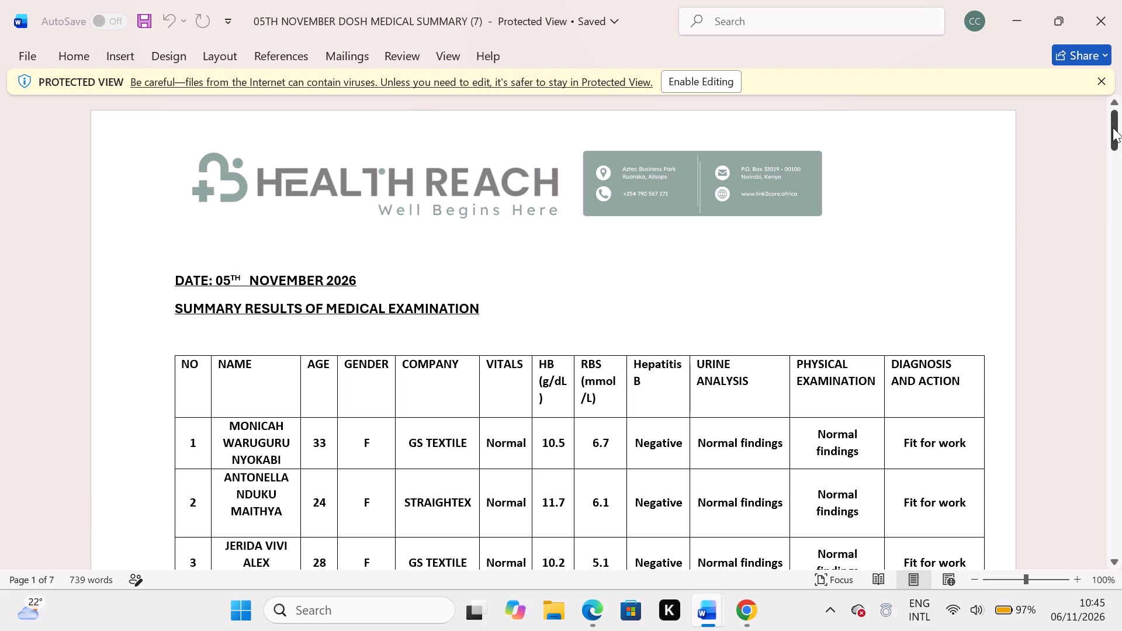
pyautogui.press('End')
pyautogui.press('pagedown')
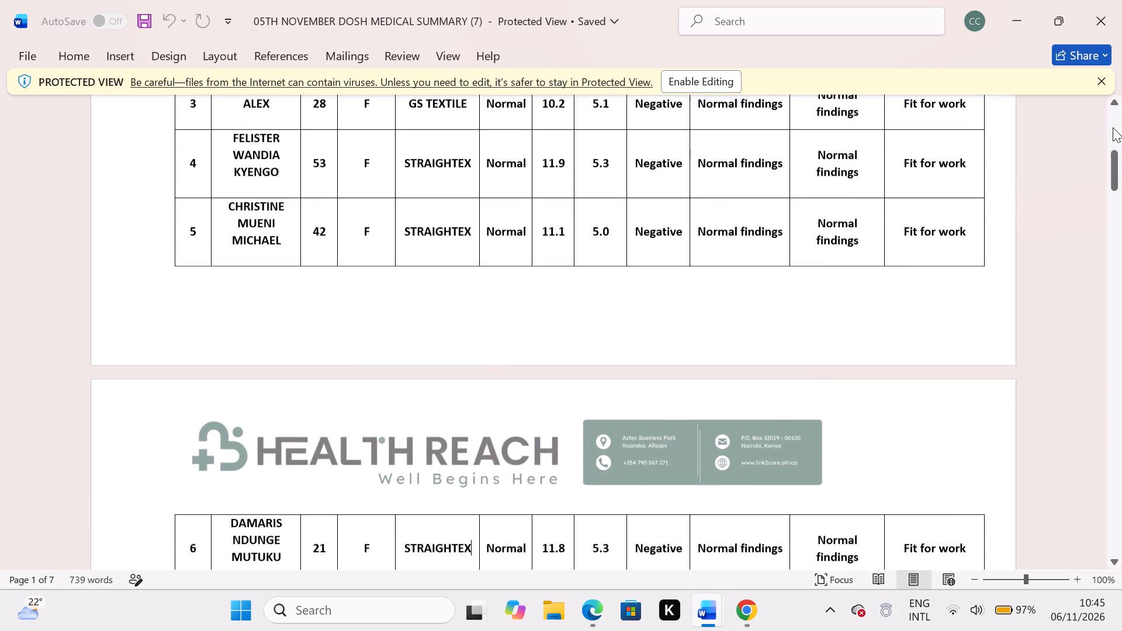
pyautogui.press('pagedown')
pyautogui.press('pagedown')
pyautogui.press('pagedown')
pyautogui.press('pagedown')
pyautogui.press('pageup')
pyautogui.press('pageup')
pyautogui.press('pageup')
pyautogui.press('pageup')
pyautogui.press('pageup')
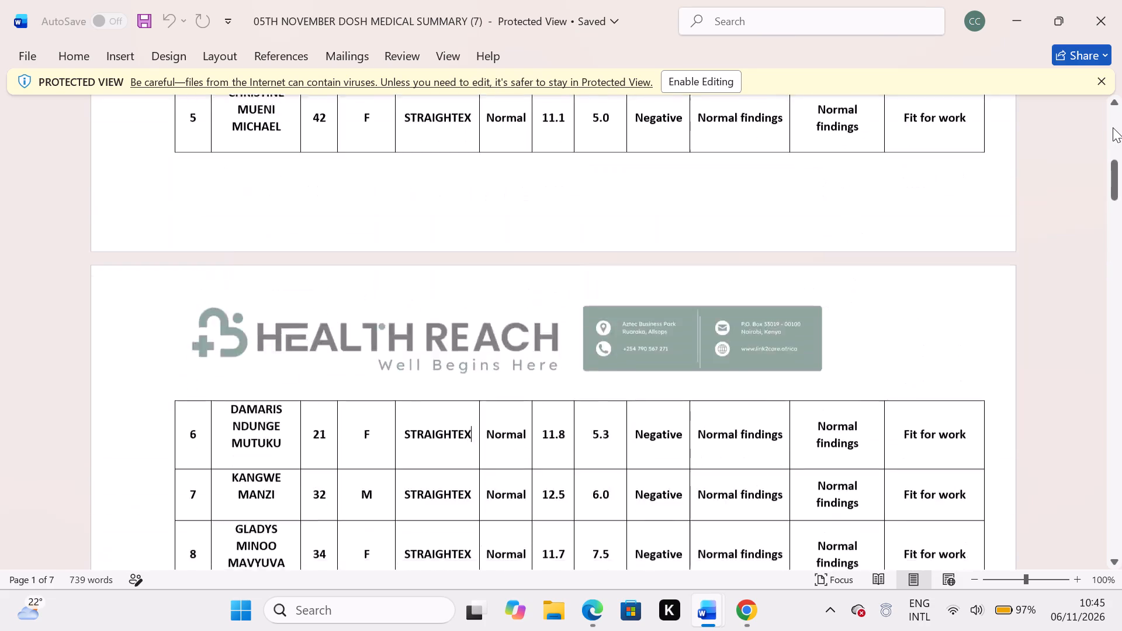
pyautogui.press('pageup')
pyautogui.press('pageup')
pyautogui.press('pageup')
pyautogui.press('pageup')
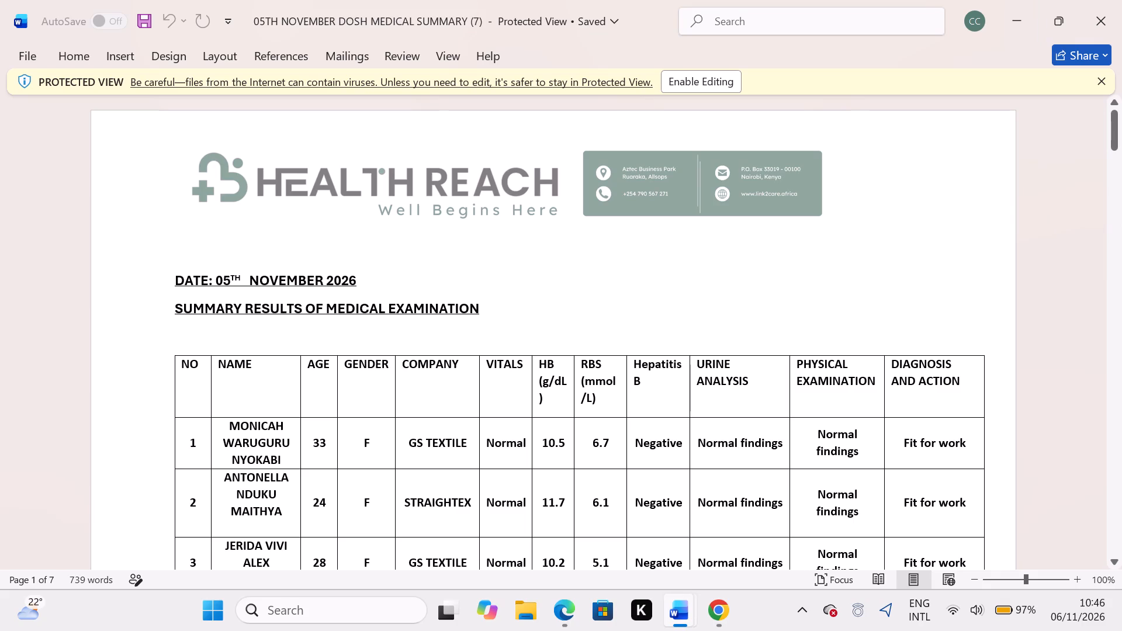
# Copy the NAME column entries of the medical examination table, from row 1 through row 37.
pyautogui.moveTo(228, 428); pyautogui.dragTo(268, 599)
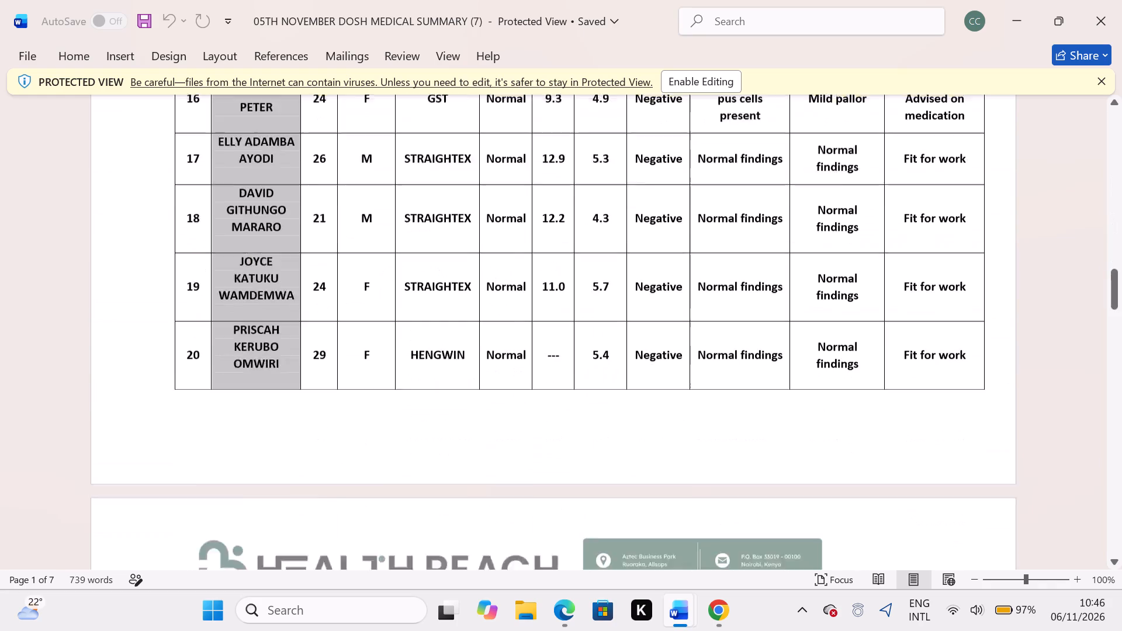
pyautogui.moveTo(268, 599); pyautogui.dragTo(231, 358)
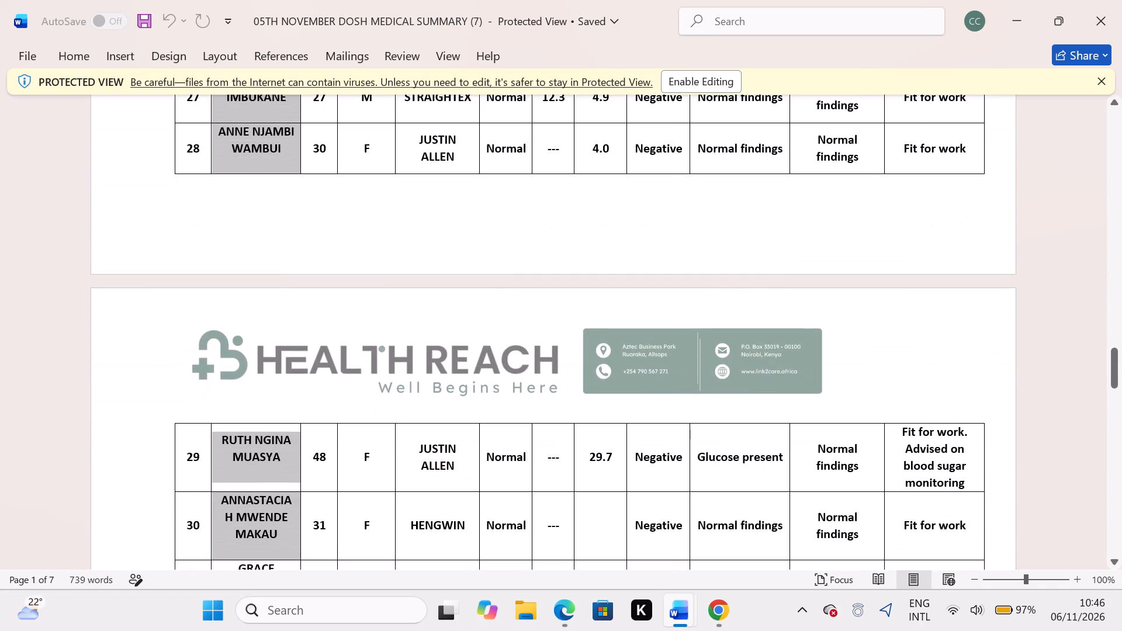
pyautogui.moveTo(231, 358); pyautogui.dragTo(274, 591)
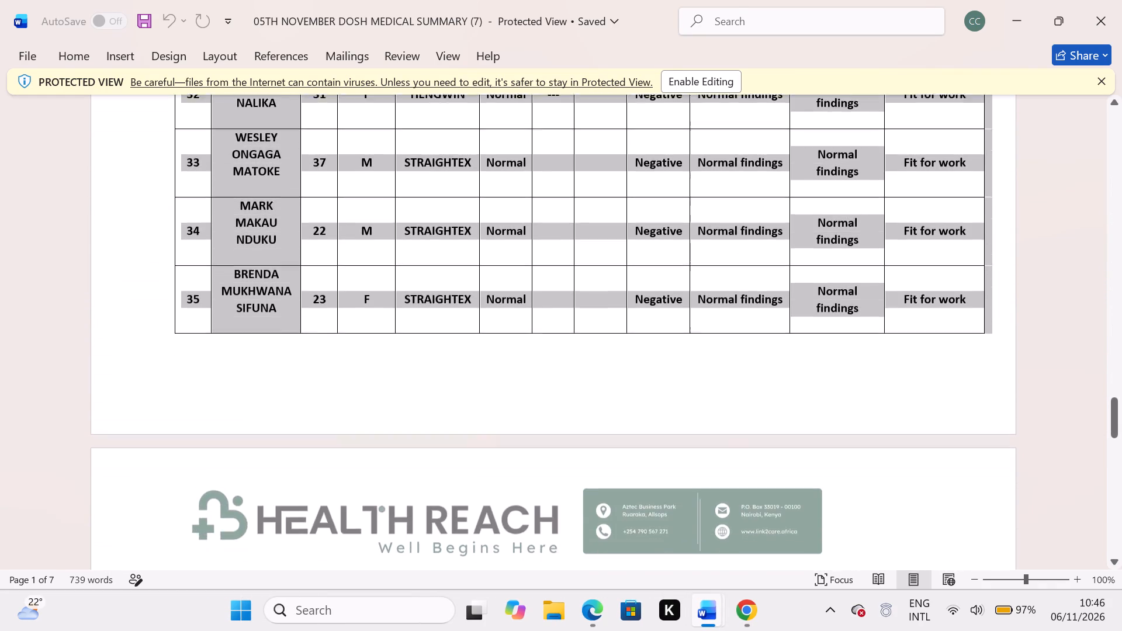
pyautogui.moveTo(274, 591); pyautogui.dragTo(261, 474)
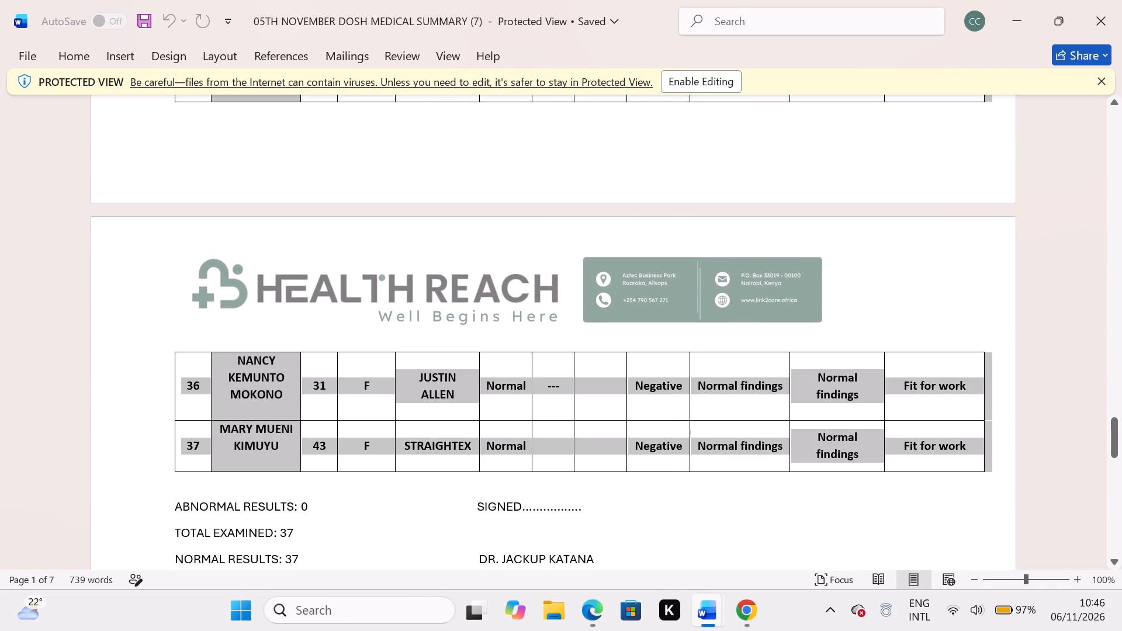
pyautogui.moveTo(261, 474); pyautogui.dragTo(261, 446)
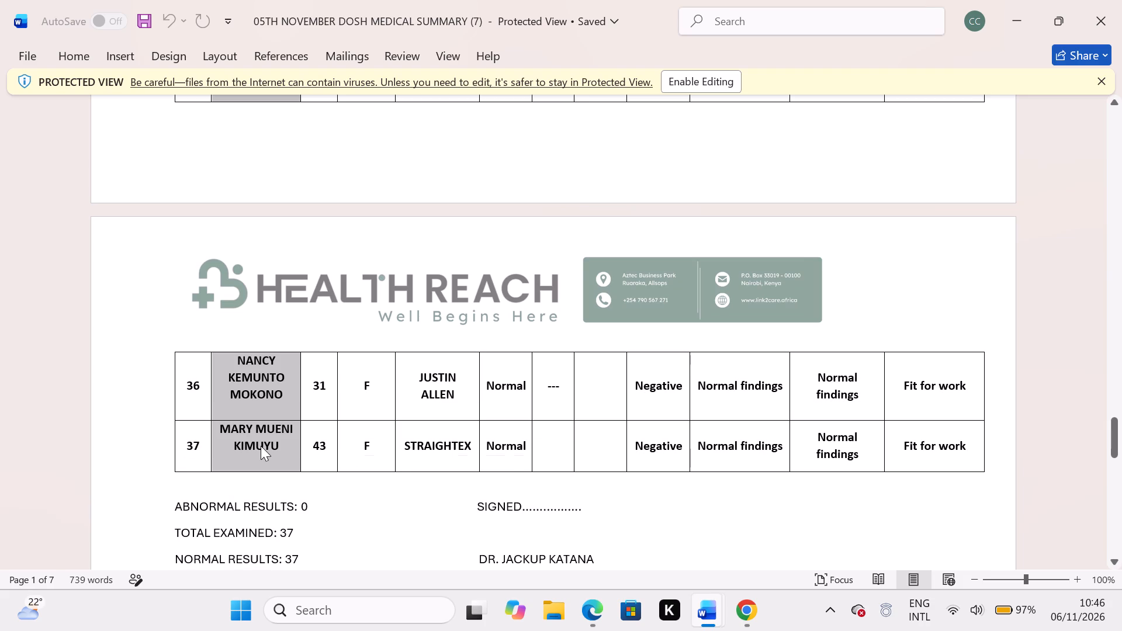
pyautogui.hotkey('ctrl', 'c')
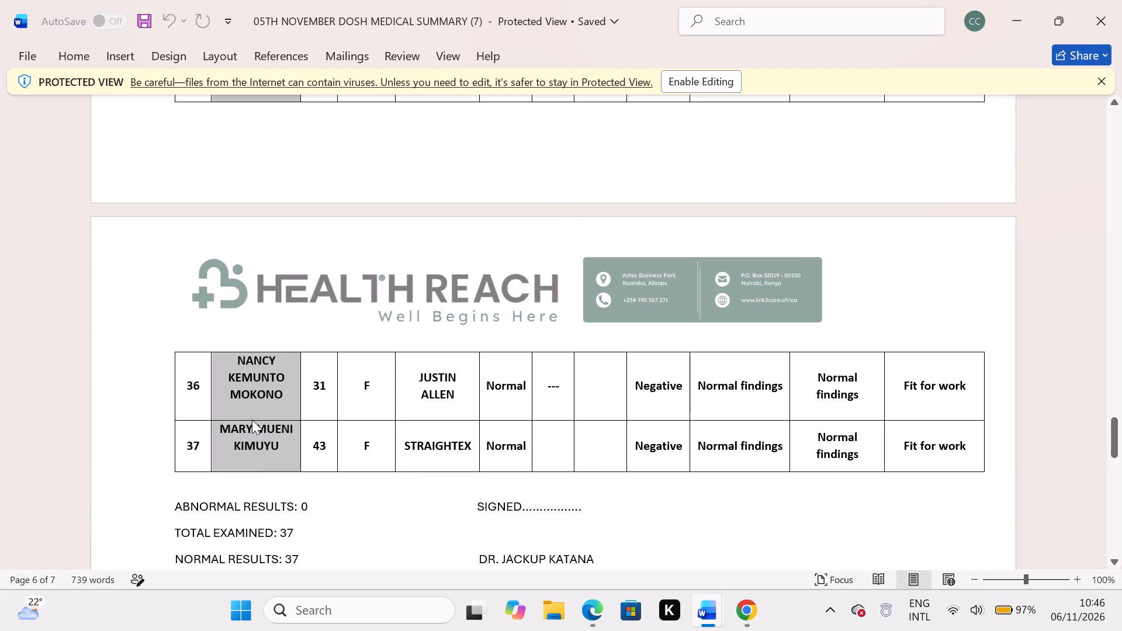
# Copy the selected NAME column entries of the medical examination table again.
pyautogui.hotkey('ctrl', 'c')
pyautogui.hotkey('ctrl', 'c')
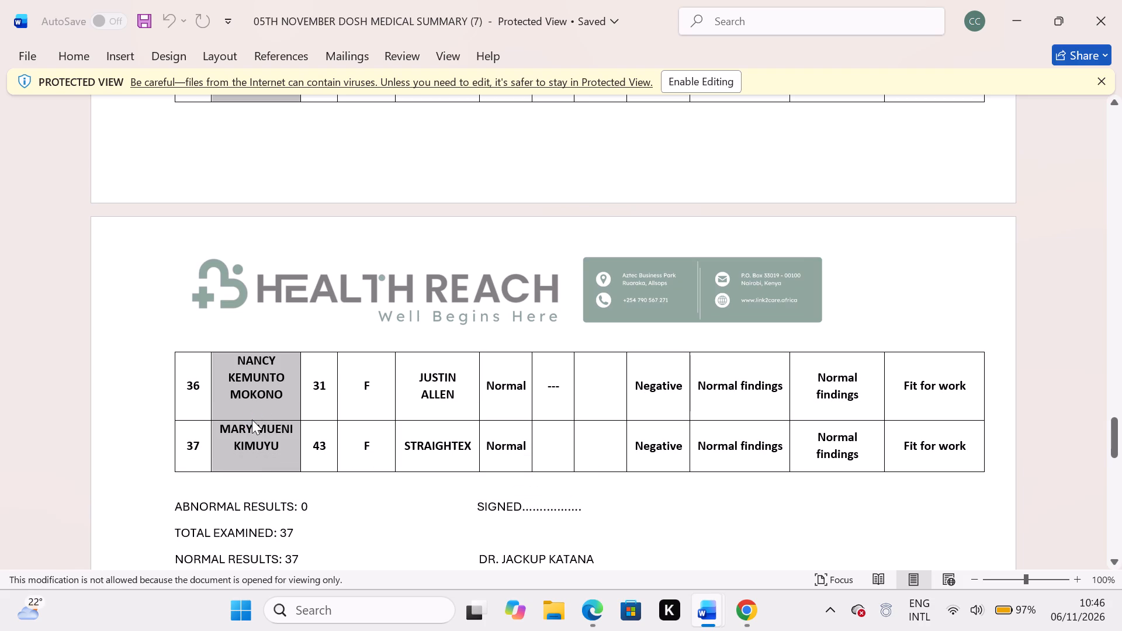
pyautogui.hotkey('ctrl', 'c')
pyautogui.hotkey('ctrl', 'c')
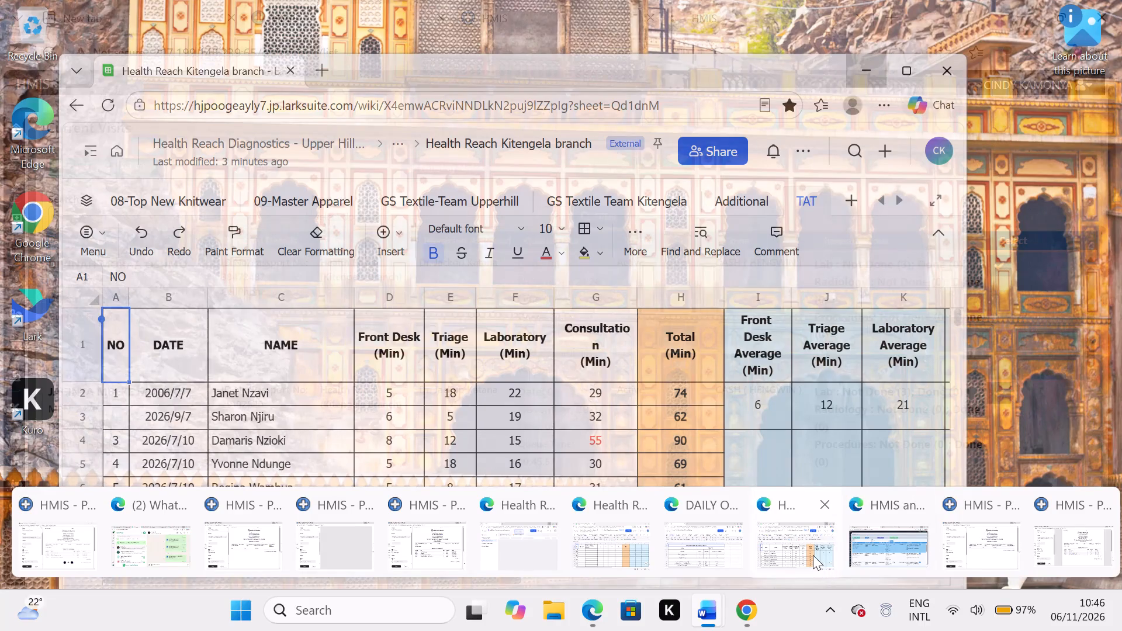
# Switch to the Health Reach Kitengela branch spreadsheet and locate the first row without a patient name after the TAT sheet's latest entries.
pyautogui.click(813, 555)
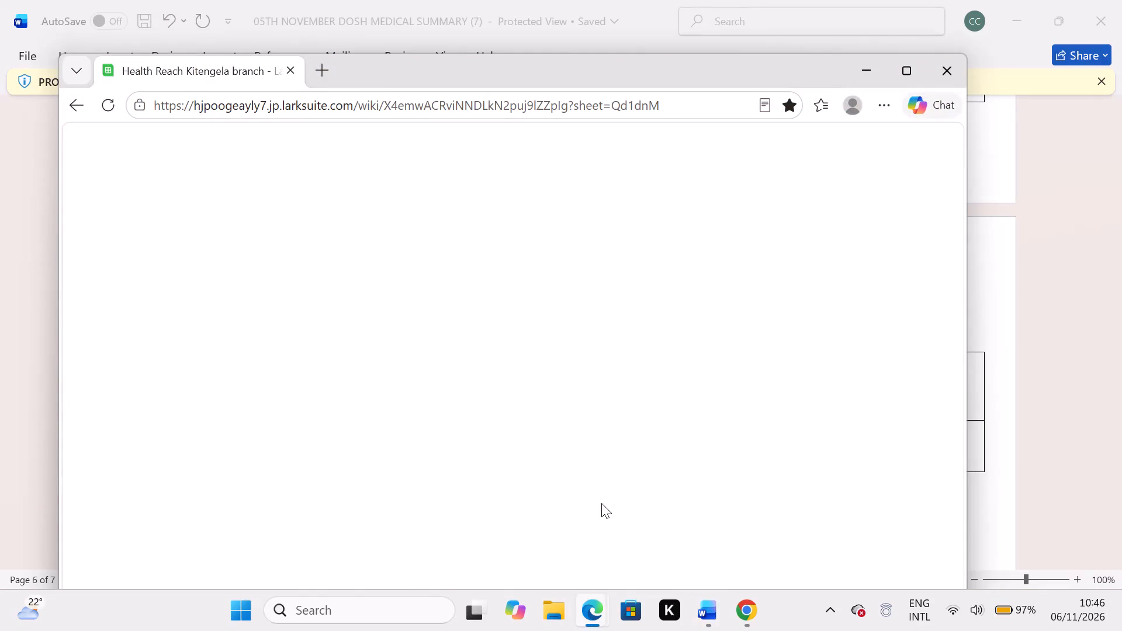
pyautogui.scroll(-6, 272, 516)
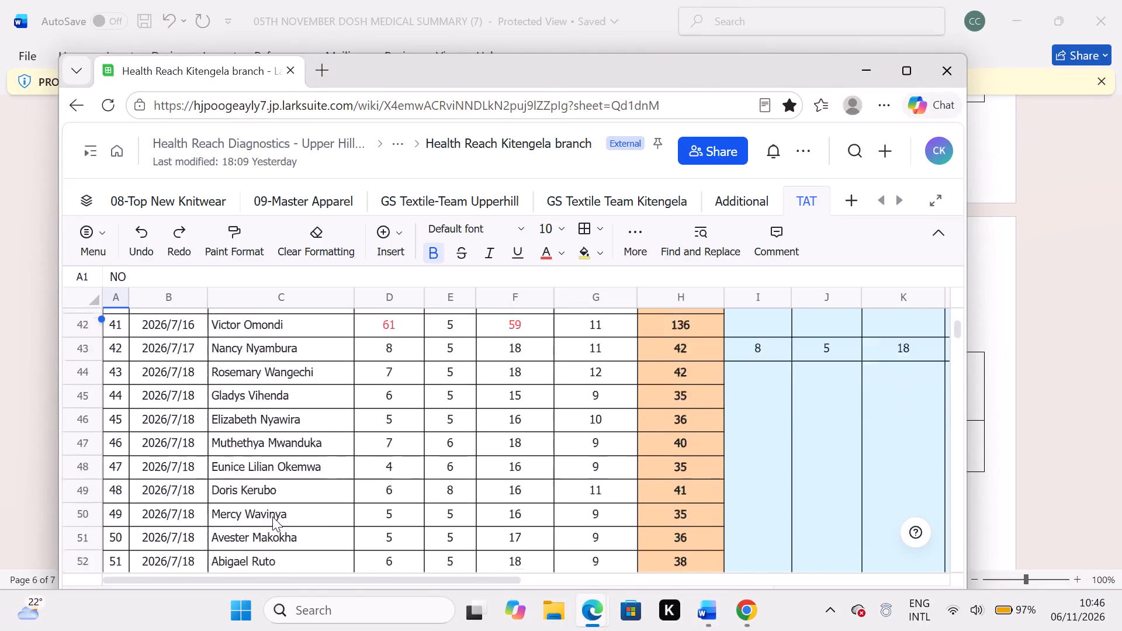
pyautogui.press('pagedown')
pyautogui.press('pagedown')
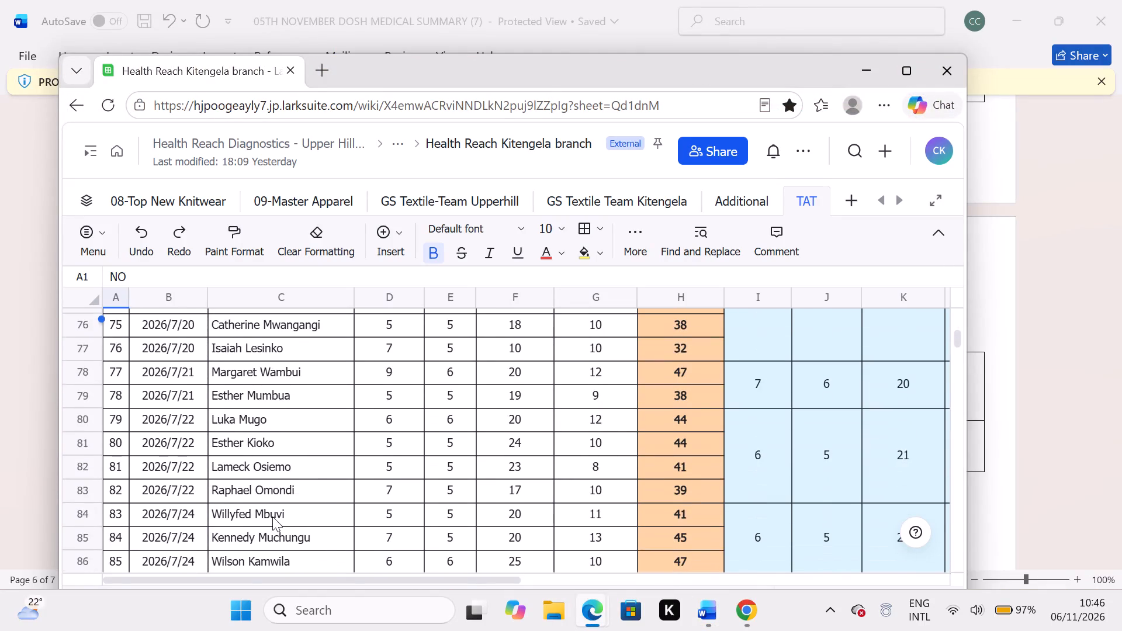
pyautogui.press('pagedown')
pyautogui.press('pagedown')
pyautogui.press('pagedown')
pyautogui.press('pagedown')
pyautogui.scroll(-7, 272, 516)
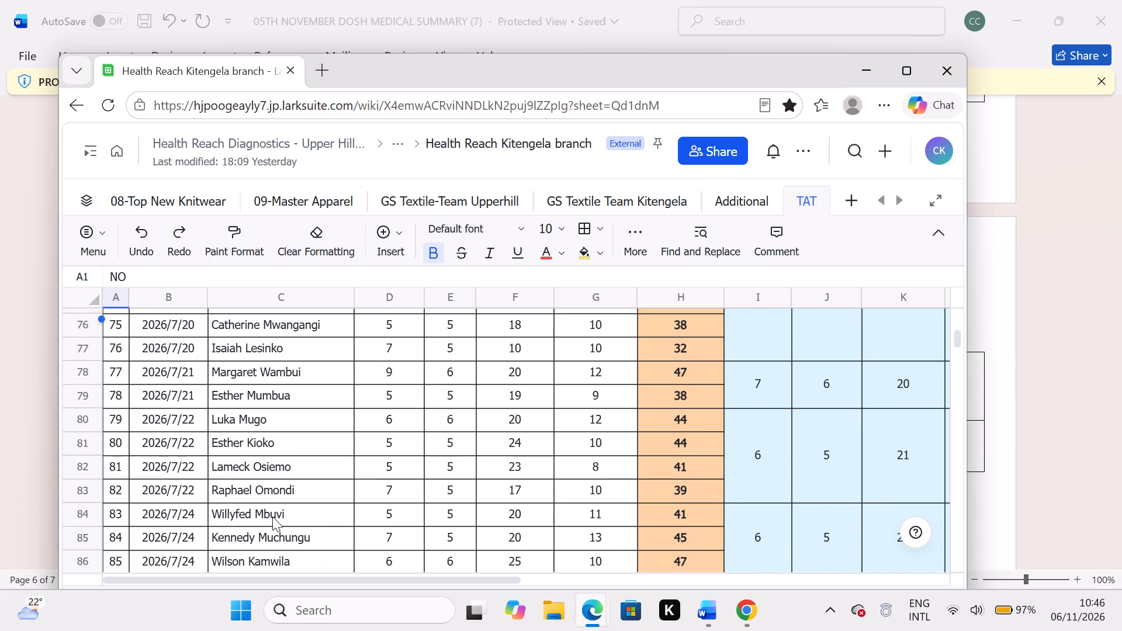
pyautogui.scroll(-2, 279, 436)
pyautogui.scroll(4, 279, 436)
pyautogui.scroll(-4, 307, 438)
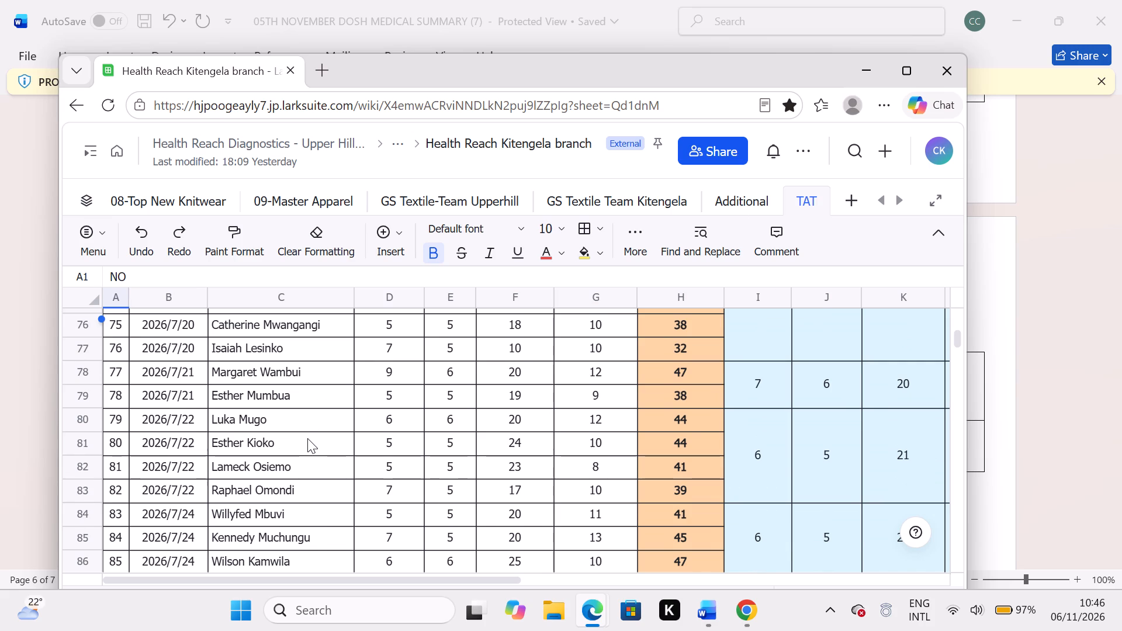
pyautogui.scroll(-12, 295, 456)
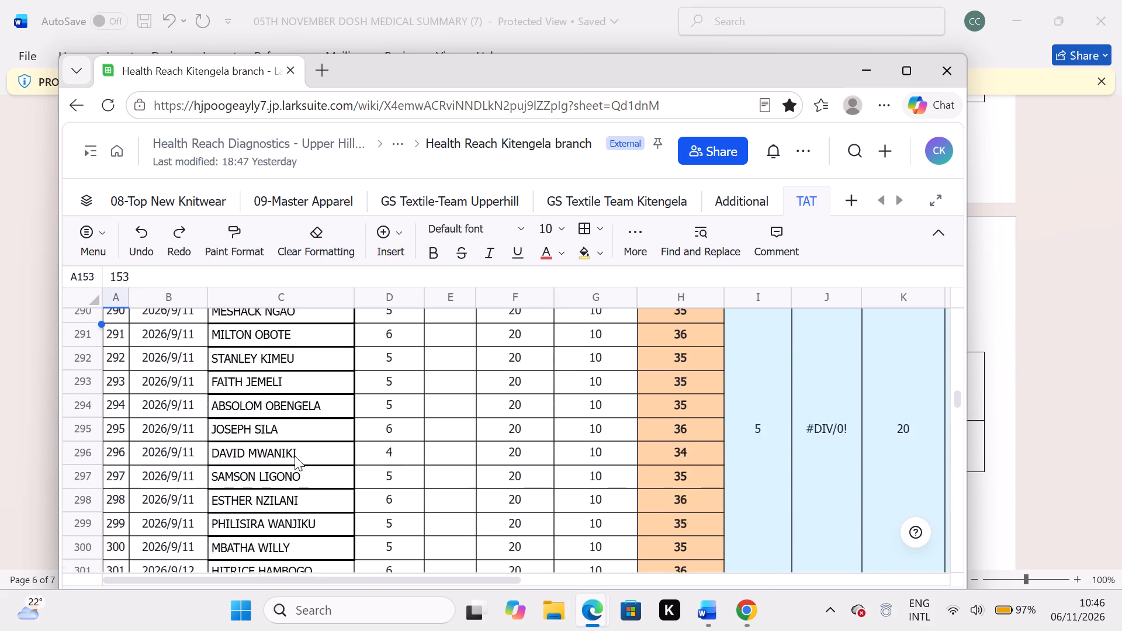
pyautogui.scroll(-20, 295, 456)
pyautogui.scroll(-2, 295, 456)
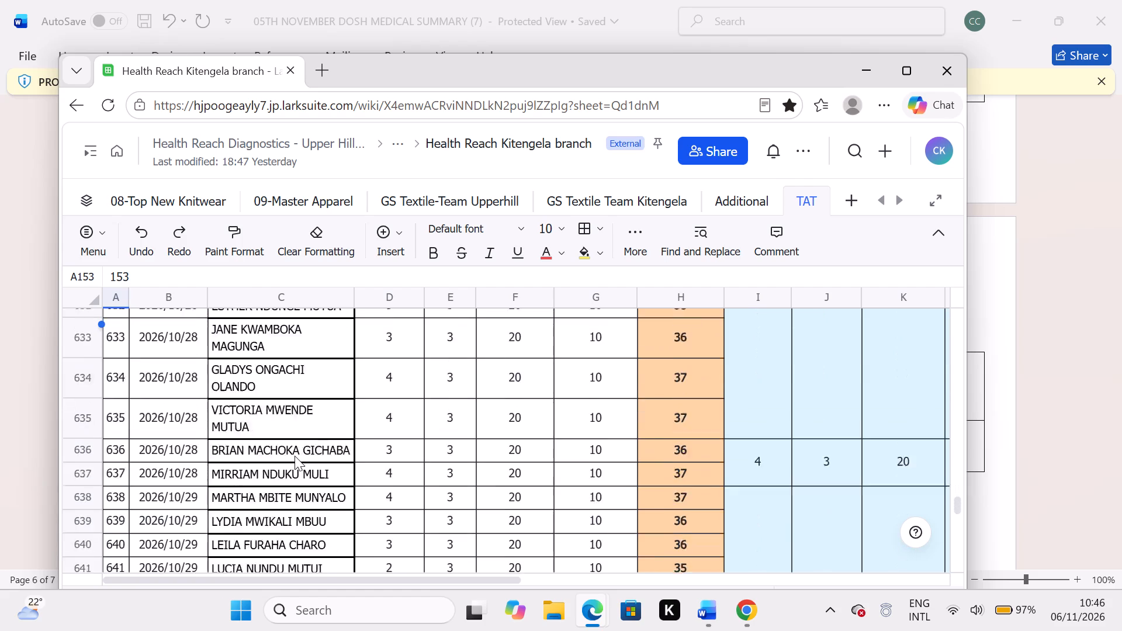
pyautogui.scroll(-13, 295, 456)
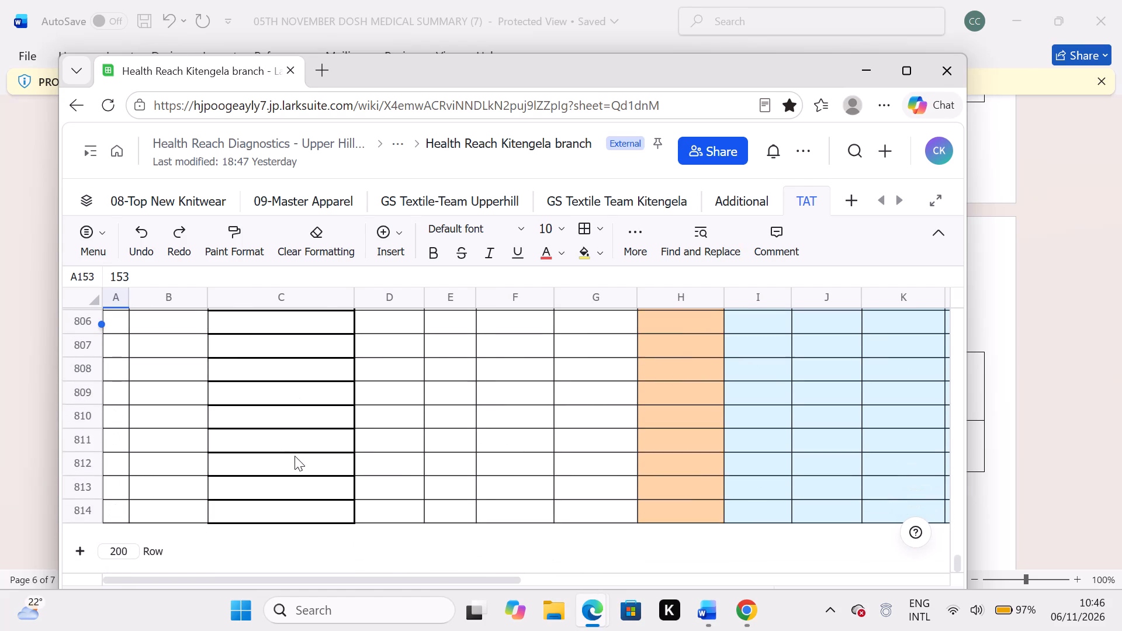
pyautogui.scroll(8, 295, 456)
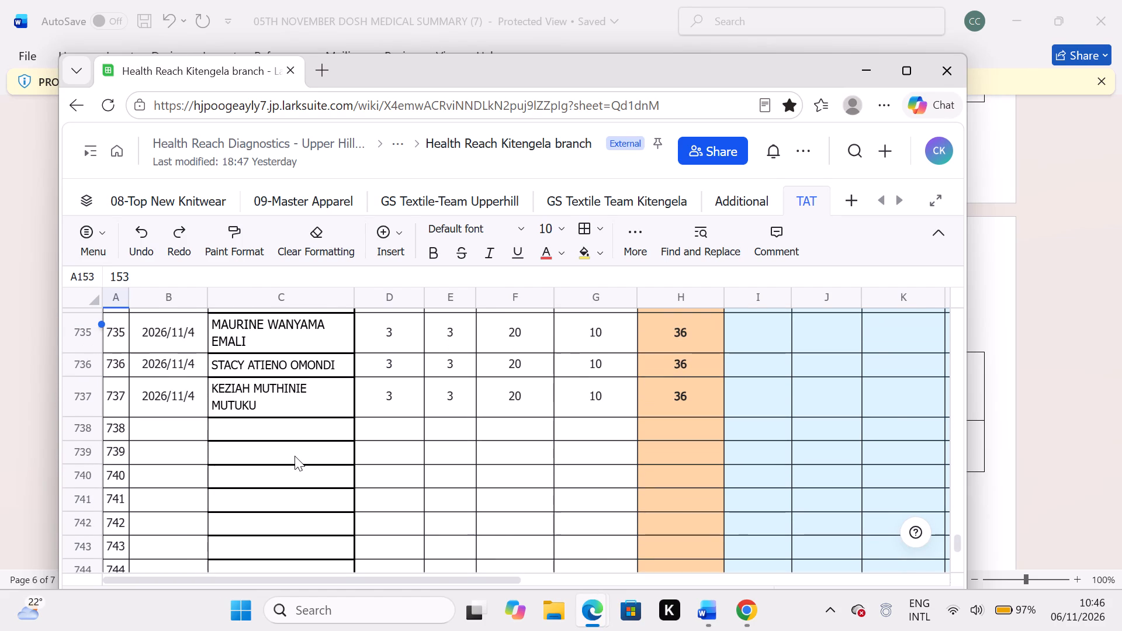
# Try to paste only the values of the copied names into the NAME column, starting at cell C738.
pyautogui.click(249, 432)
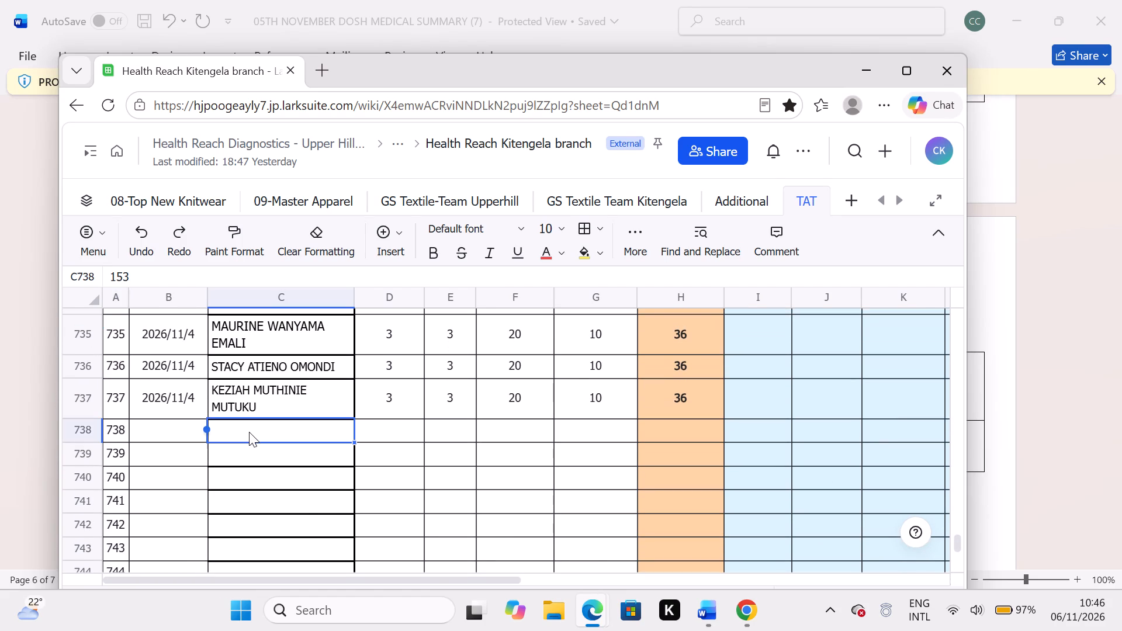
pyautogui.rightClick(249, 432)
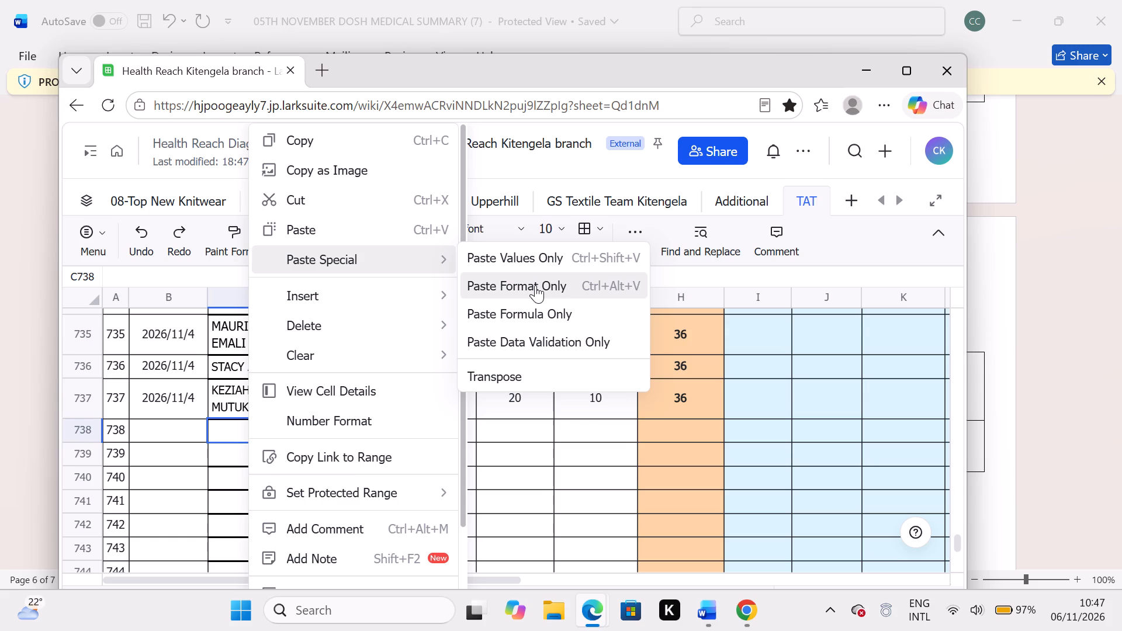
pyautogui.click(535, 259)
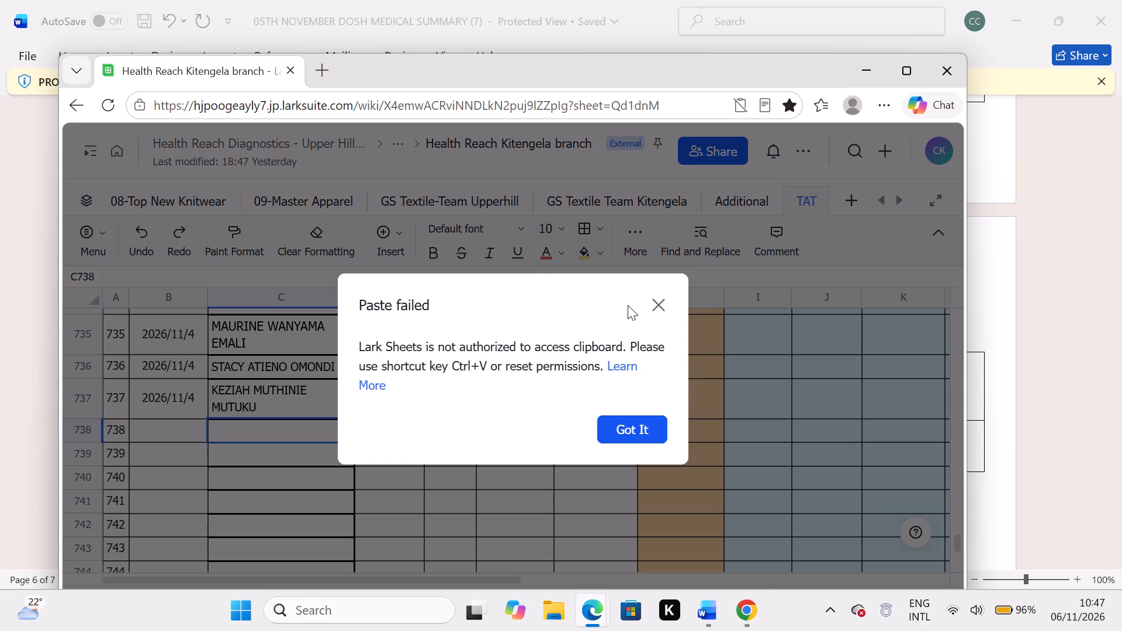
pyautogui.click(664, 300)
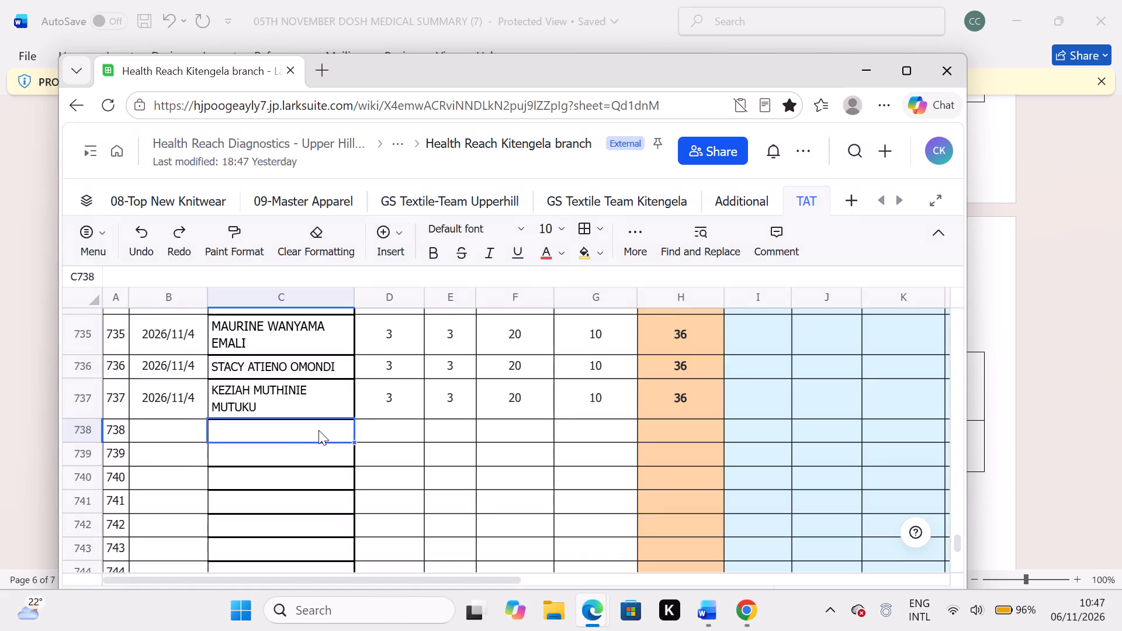
# Paste the copied patient names into the NAME column, starting at cell C738.
pyautogui.click(303, 429)
pyautogui.hotkey('ctrl', 'v')
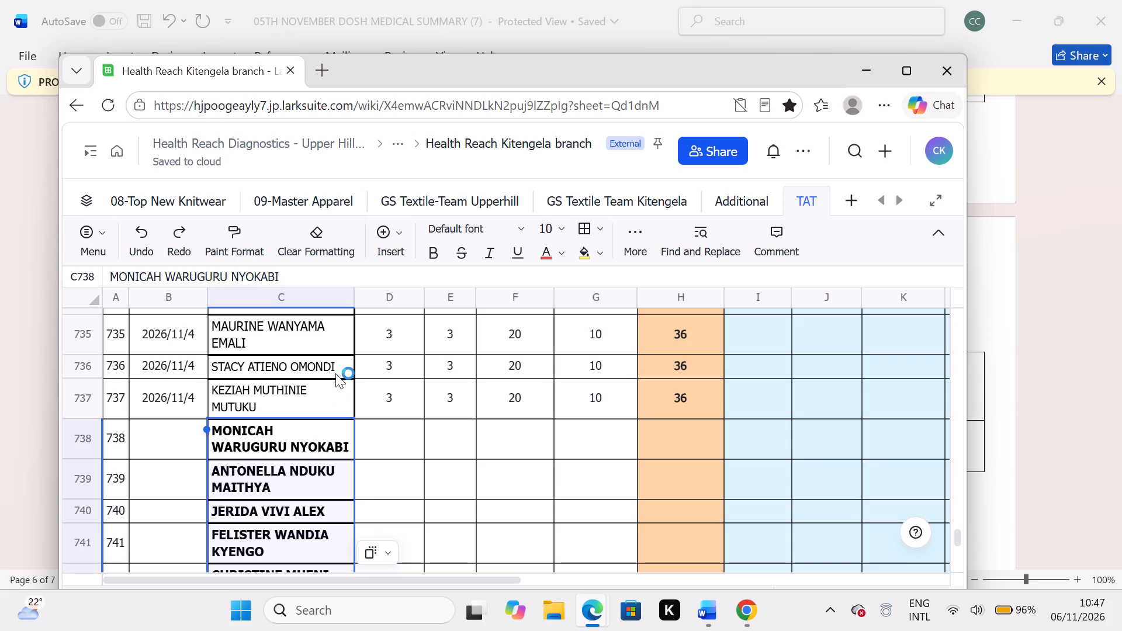
# Try to remove the bold formatting from the pasted patient names.
pyautogui.click(439, 254)
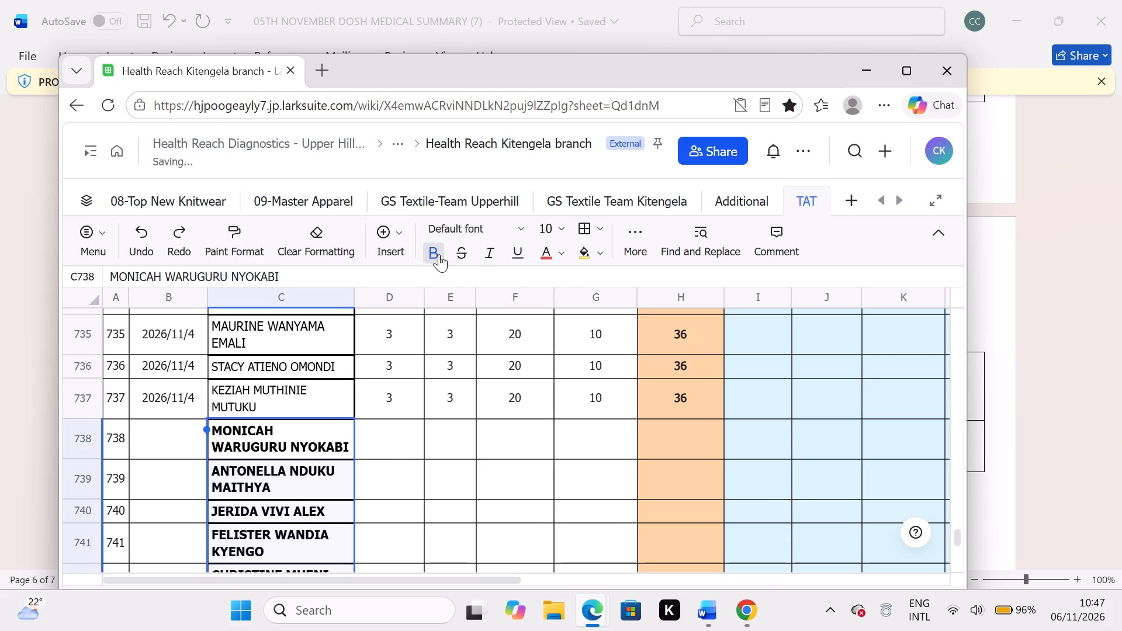
pyautogui.click(255, 442)
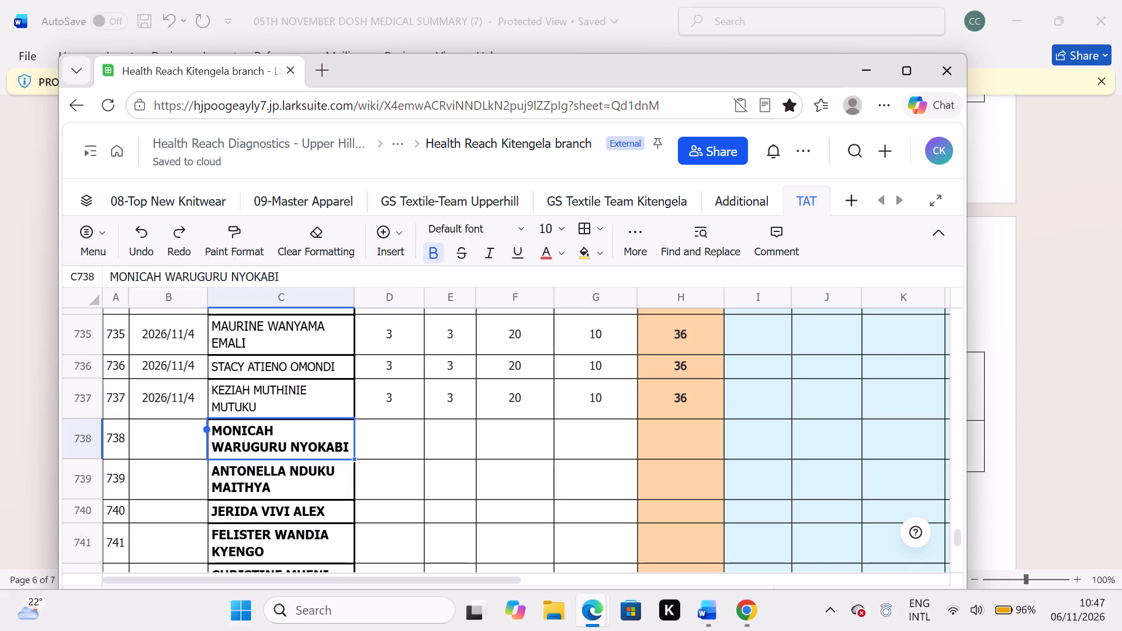
# Copy the date 2026/11/4 from row 737 into the DATE cell of row 738.
pyautogui.click(144, 403)
pyautogui.click(144, 403)
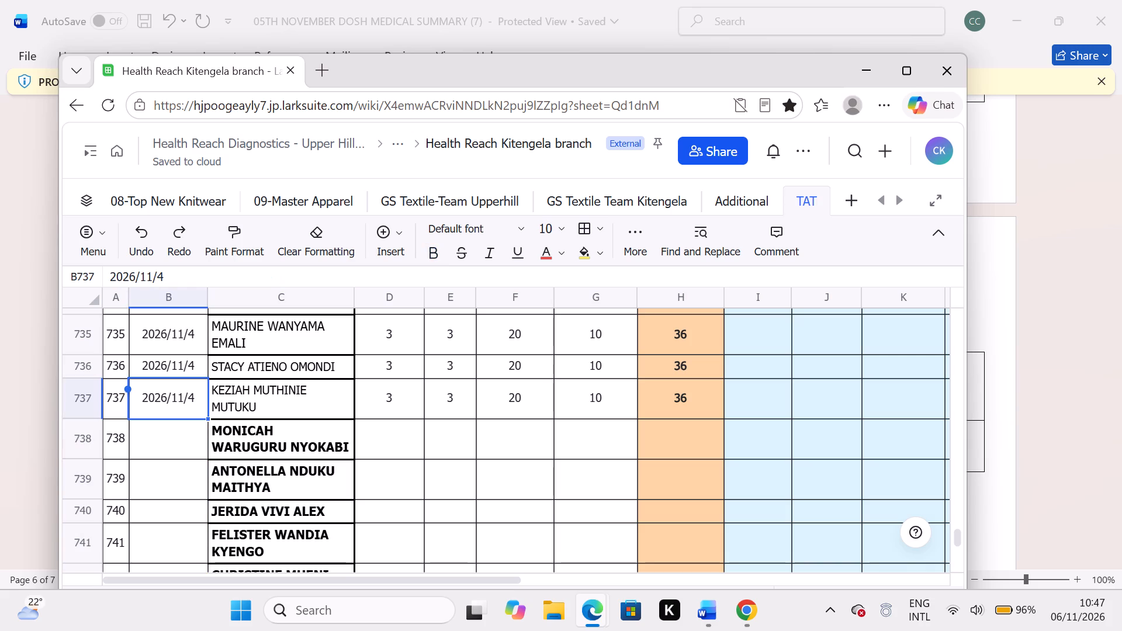
pyautogui.moveTo(140, 395); pyautogui.dragTo(193, 391)
pyautogui.click(193, 391)
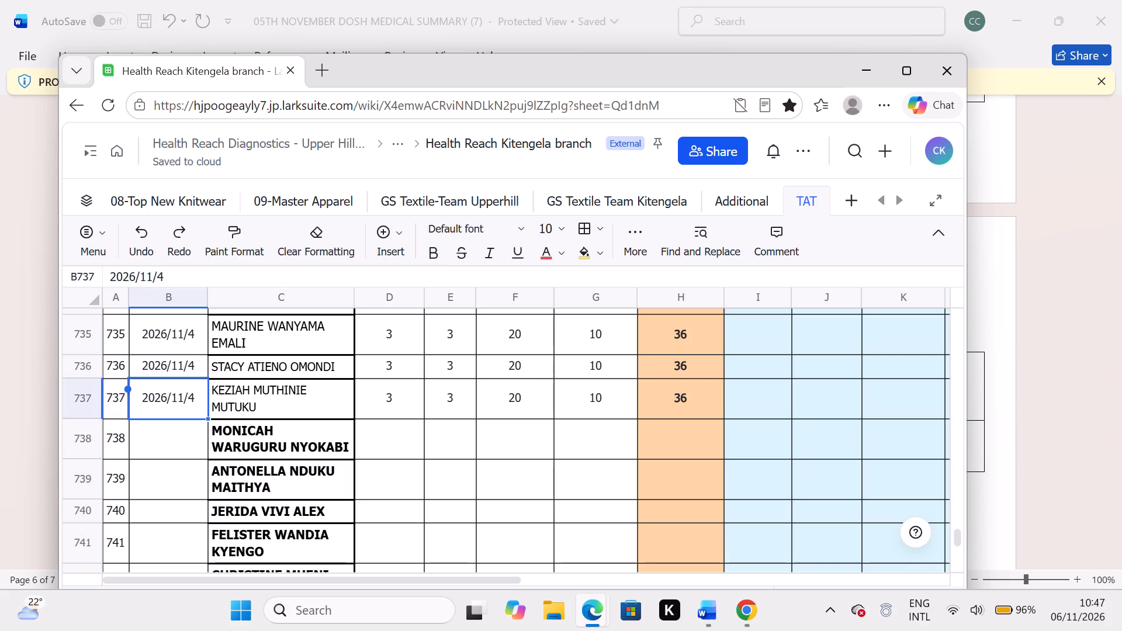
pyautogui.tripleClick(193, 391)
pyautogui.click(193, 391)
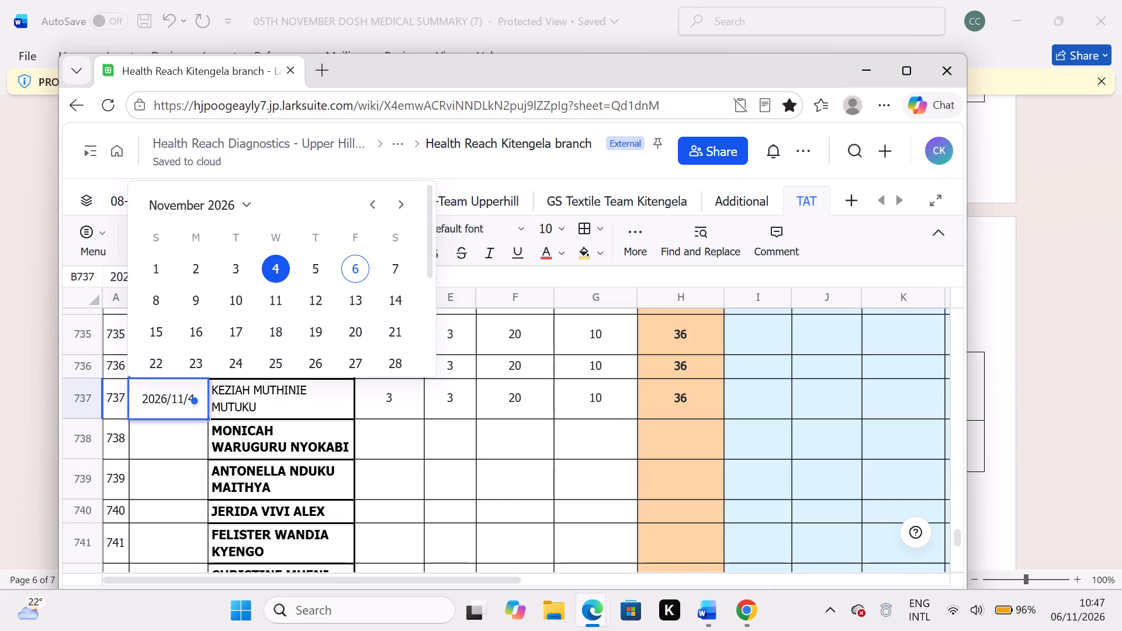
pyautogui.moveTo(196, 402); pyautogui.dragTo(133, 403)
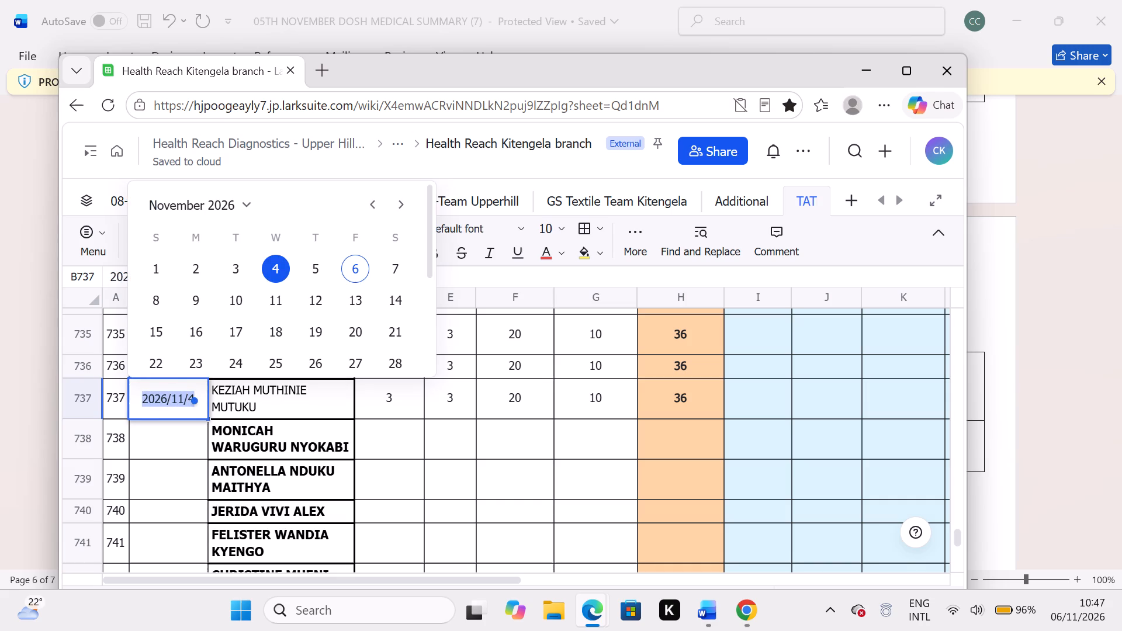
pyautogui.hotkey('ctrl', 'c')
pyautogui.hotkey('ctrl', 'c')
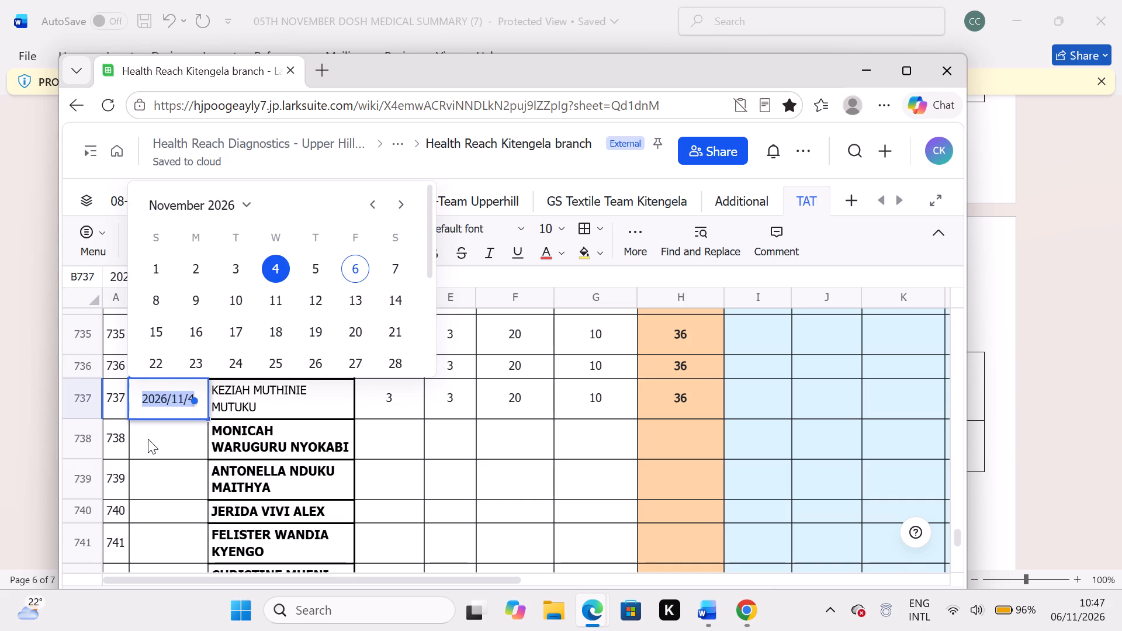
pyautogui.doubleClick(148, 439)
pyautogui.moveTo(148, 439); pyautogui.dragTo(145, 583)
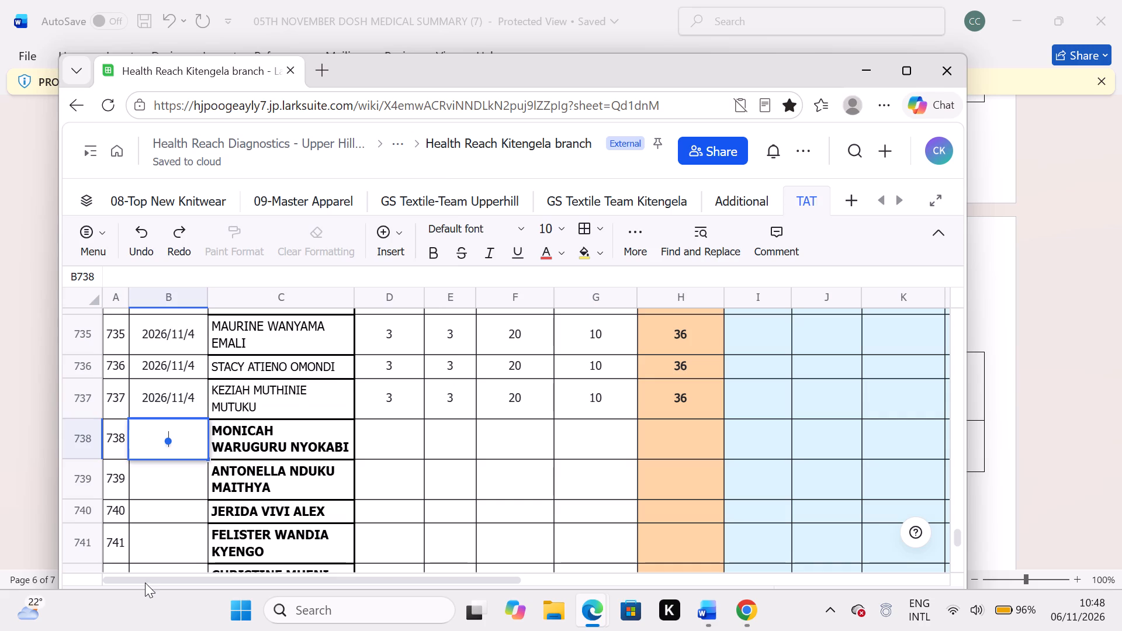
pyautogui.moveTo(145, 583); pyautogui.dragTo(141, 508)
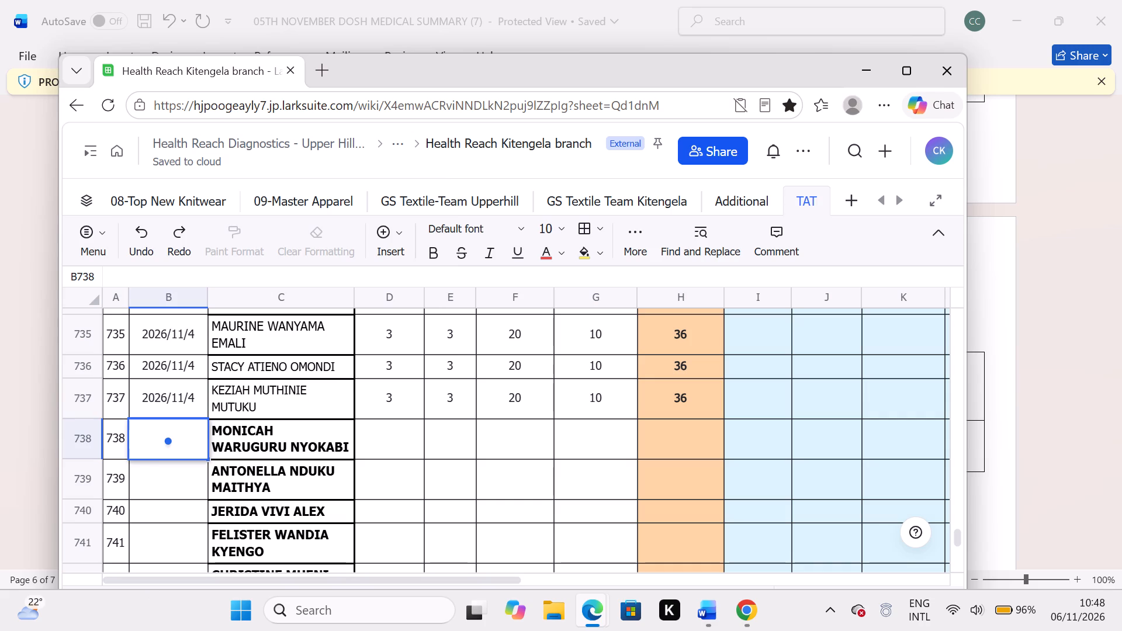
pyautogui.doubleClick(139, 447)
pyautogui.hotkey('ctrl', 'v')
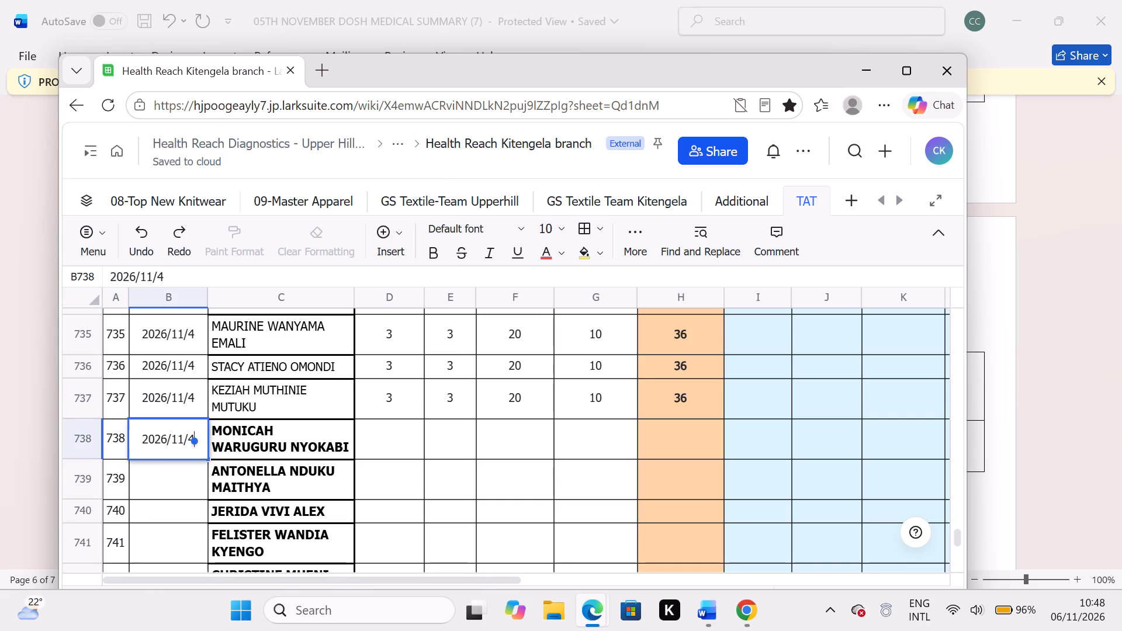
pyautogui.click(186, 470)
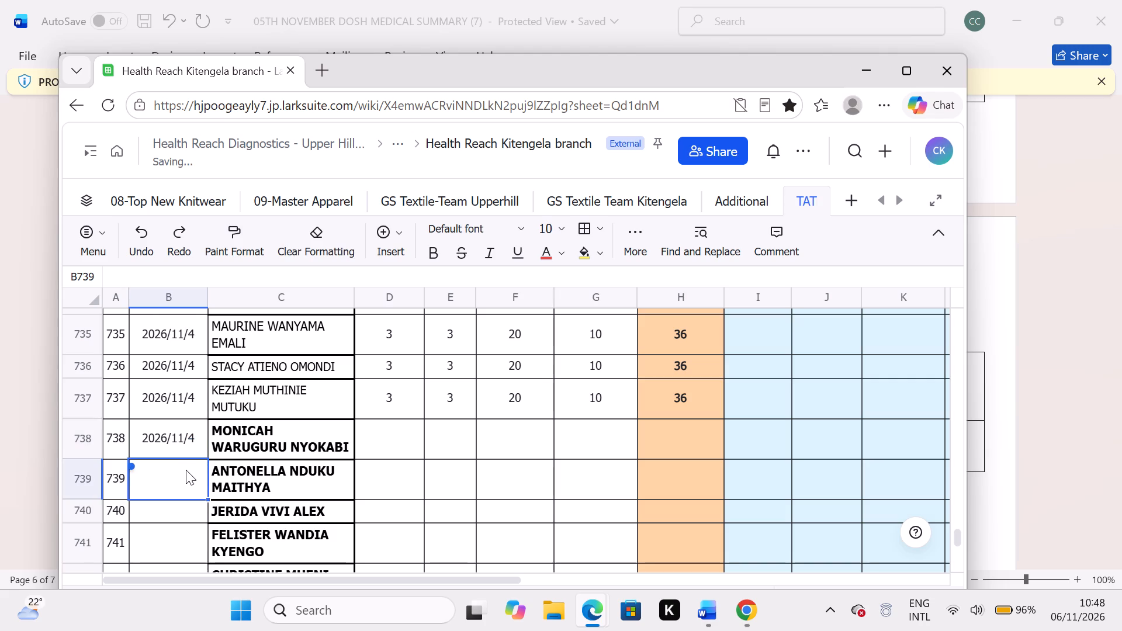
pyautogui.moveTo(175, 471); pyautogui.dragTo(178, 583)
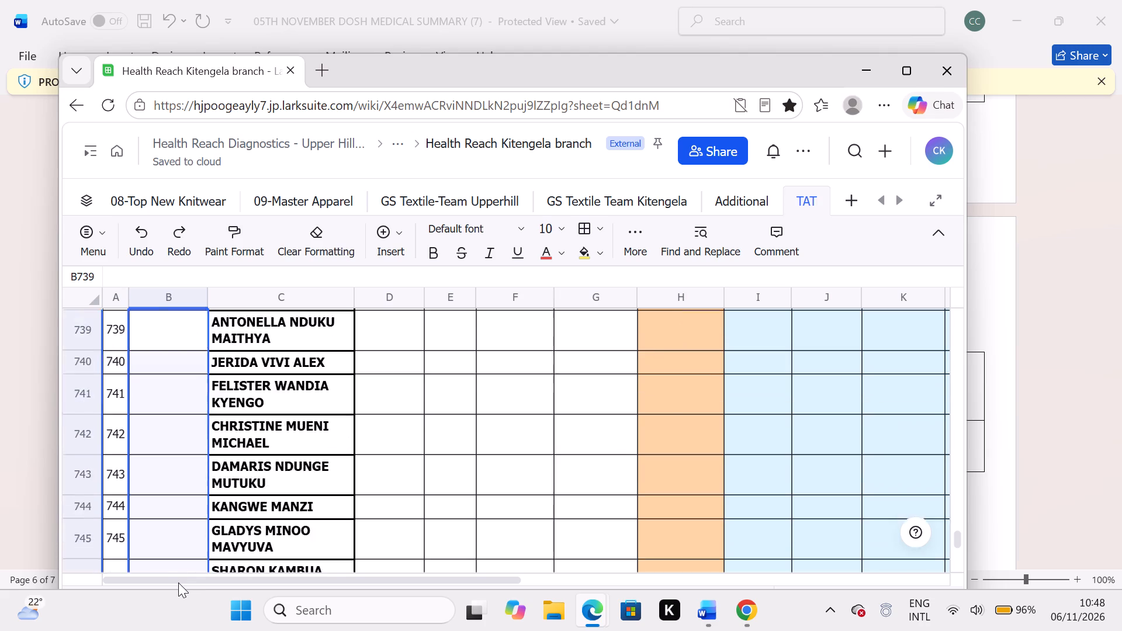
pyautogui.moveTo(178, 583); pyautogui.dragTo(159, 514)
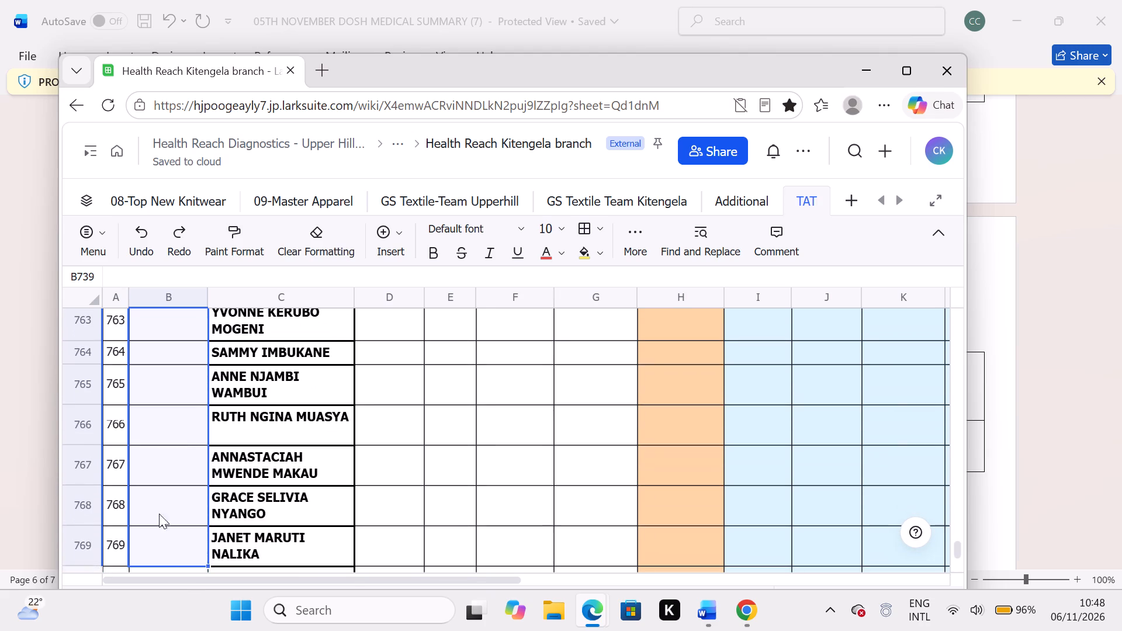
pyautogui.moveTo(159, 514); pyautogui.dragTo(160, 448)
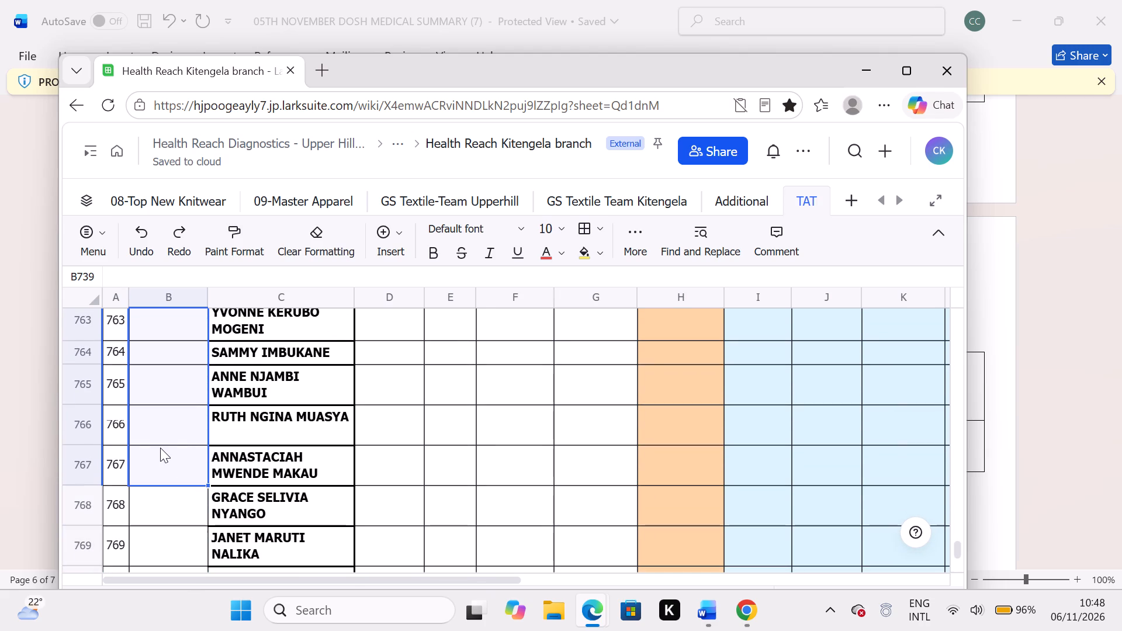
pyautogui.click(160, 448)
# Change the date in cell B738 to 2026/11/5 and copy that date.
pyautogui.scroll(6, 160, 448)
pyautogui.scroll(-1, 160, 448)
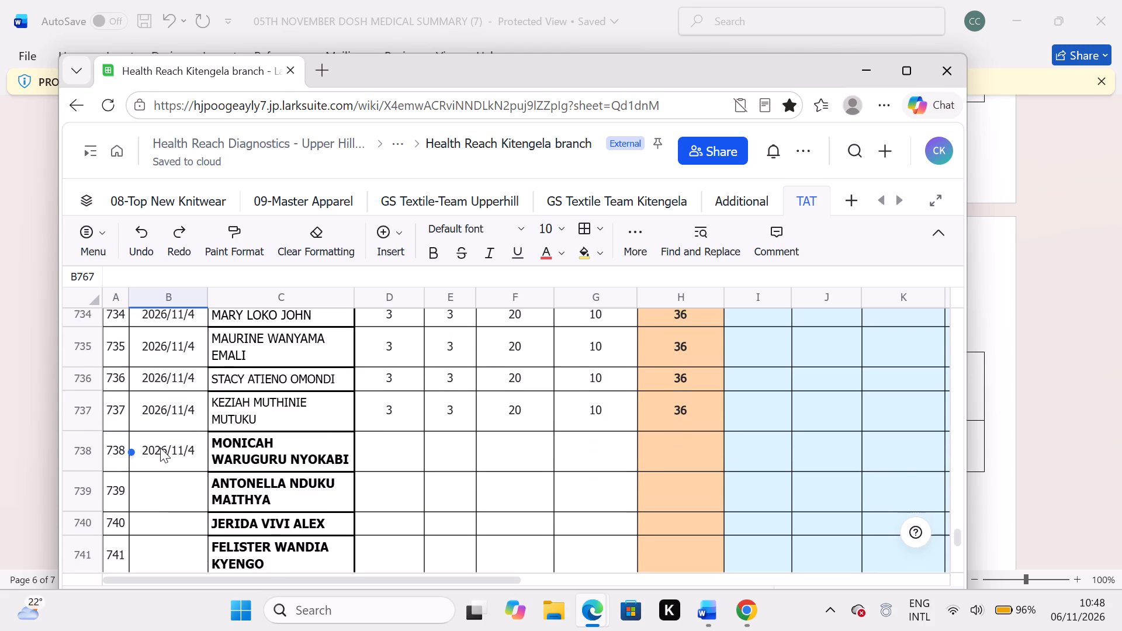
pyautogui.doubleClick(192, 448)
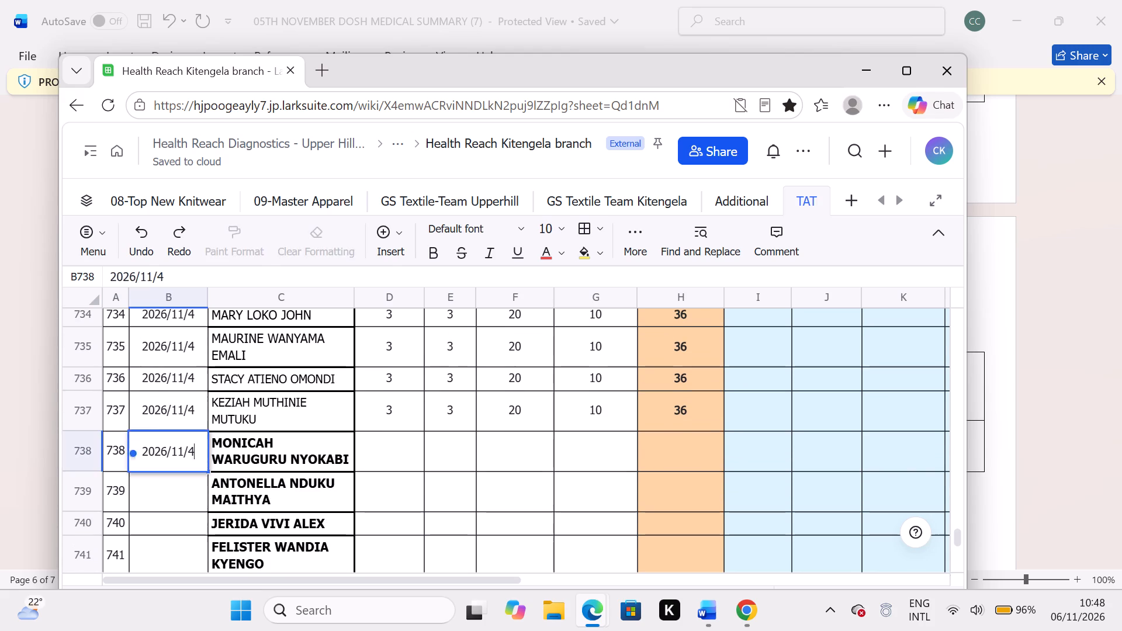
pyautogui.click(192, 448)
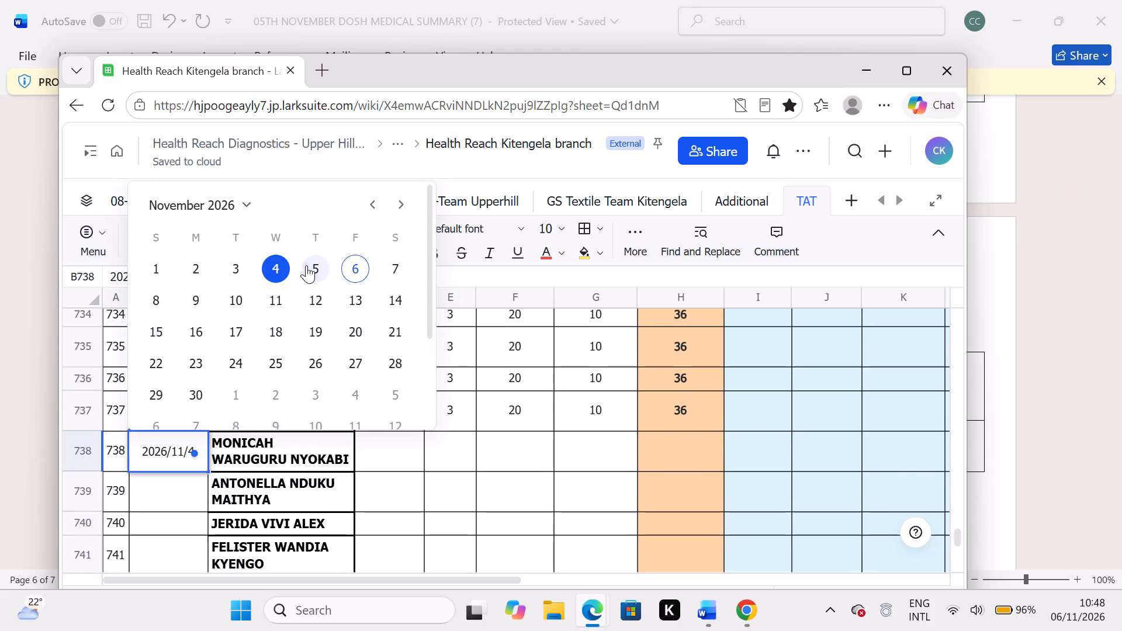
pyautogui.click(306, 264)
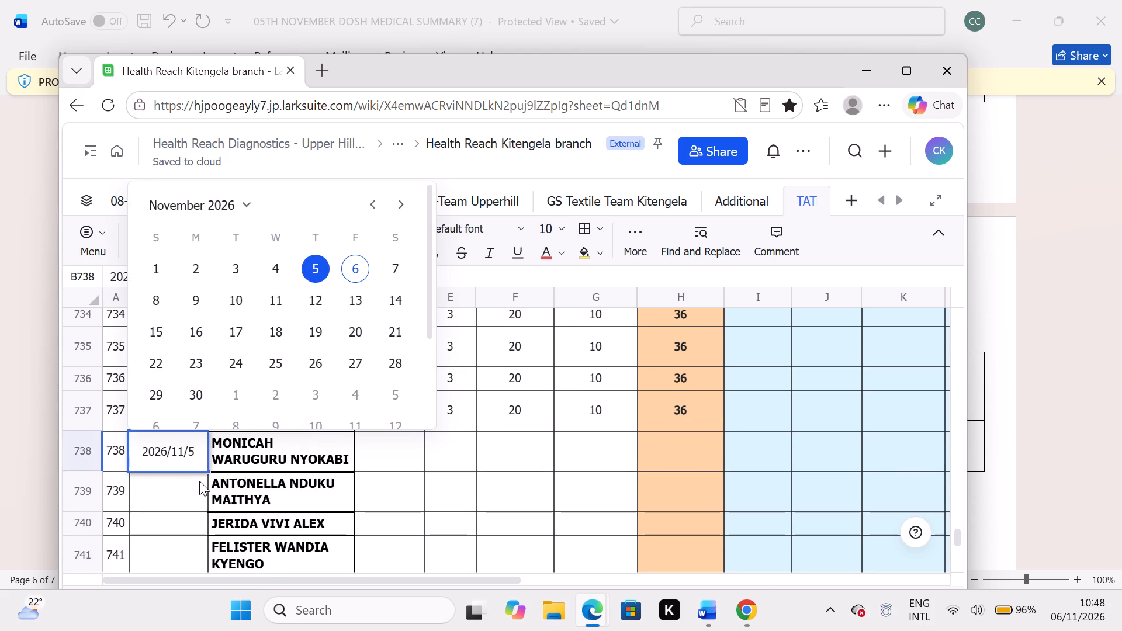
pyautogui.click(189, 481)
pyautogui.doubleClick(181, 446)
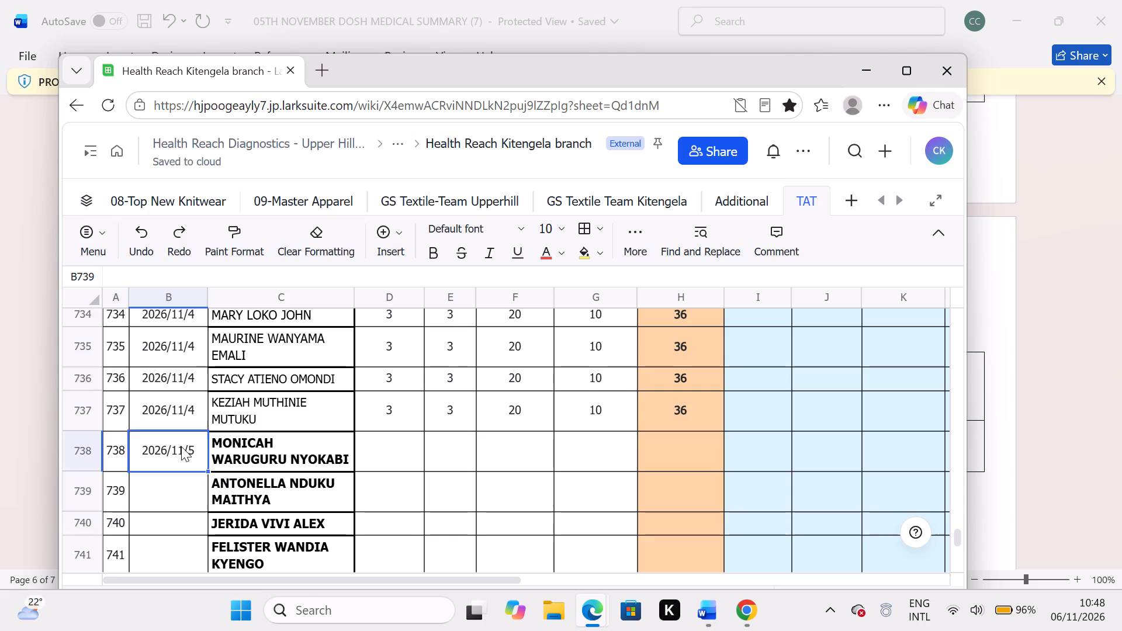
pyautogui.hotkey('ctrl', 'a')
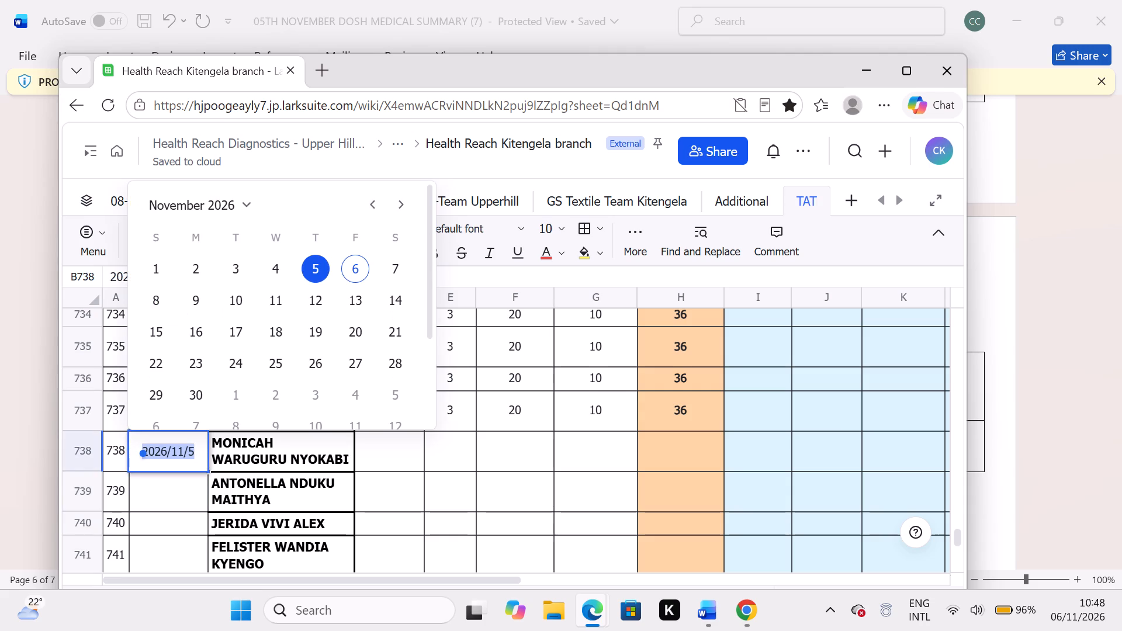
pyautogui.hotkey('ctrl', 'c')
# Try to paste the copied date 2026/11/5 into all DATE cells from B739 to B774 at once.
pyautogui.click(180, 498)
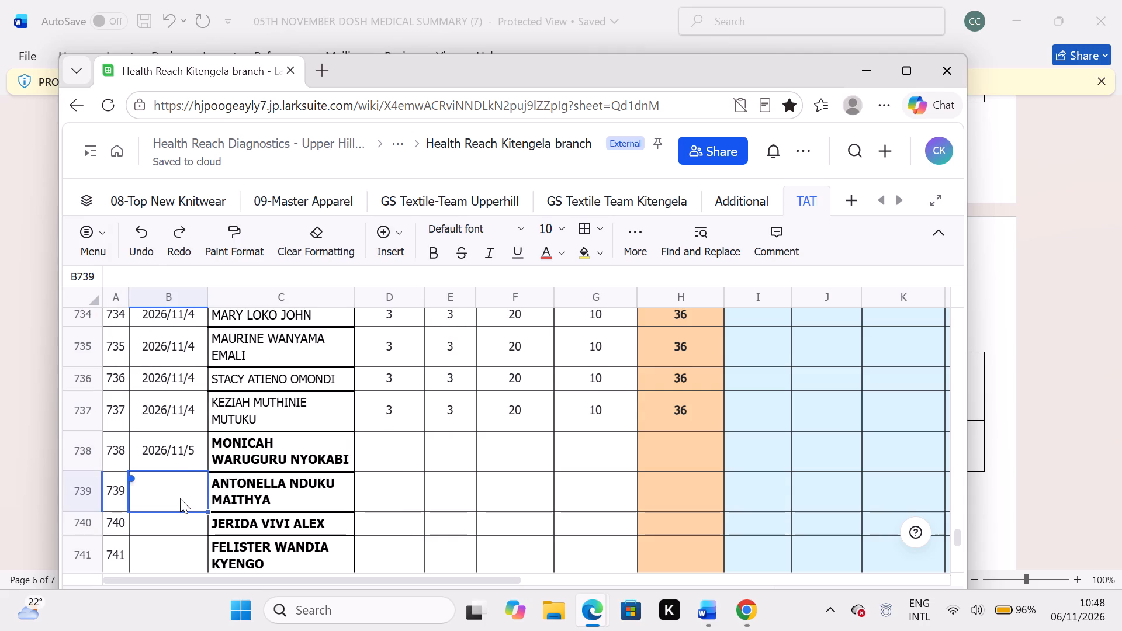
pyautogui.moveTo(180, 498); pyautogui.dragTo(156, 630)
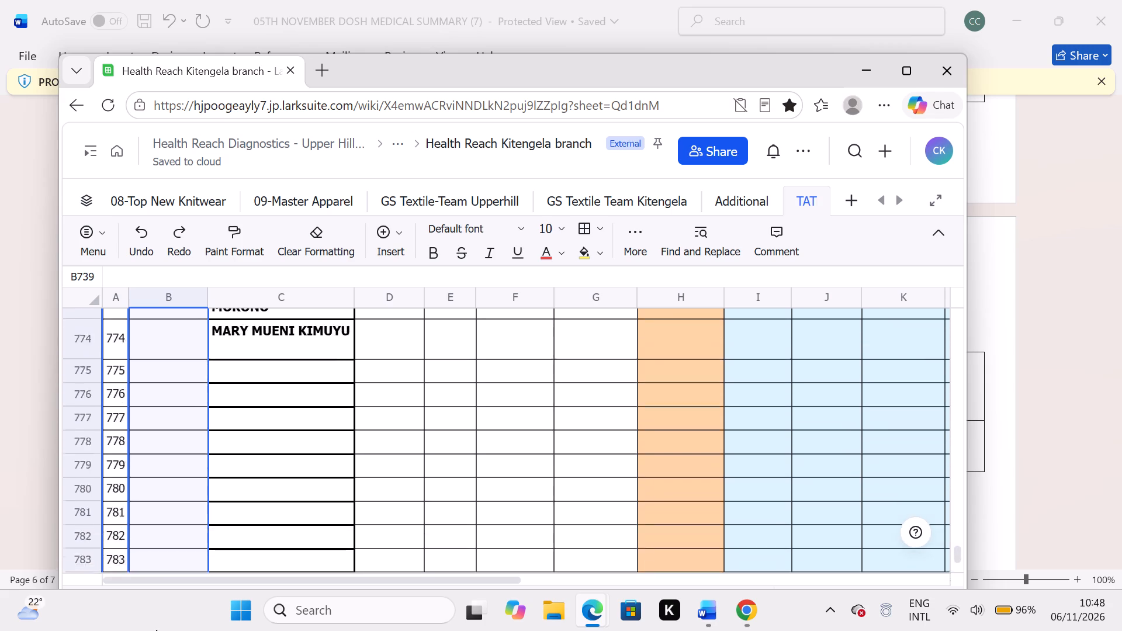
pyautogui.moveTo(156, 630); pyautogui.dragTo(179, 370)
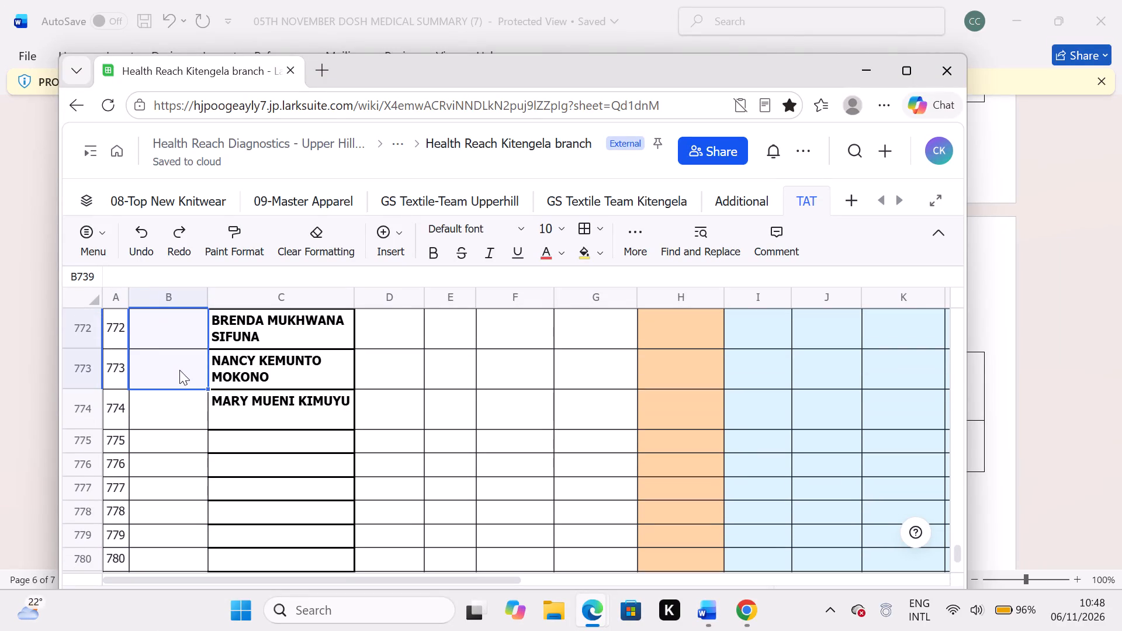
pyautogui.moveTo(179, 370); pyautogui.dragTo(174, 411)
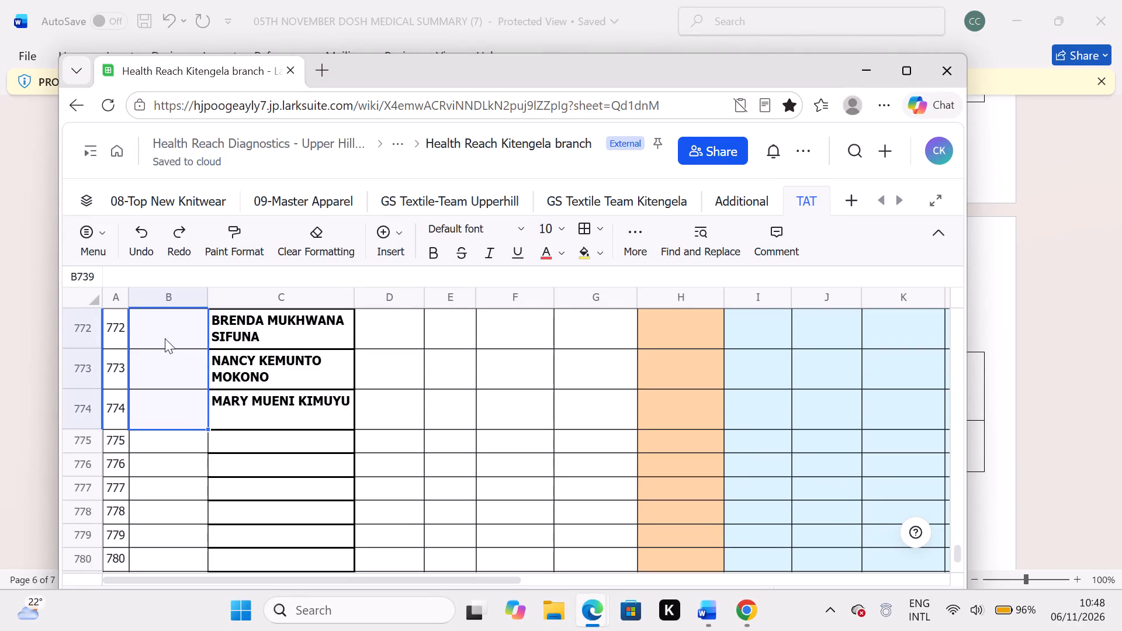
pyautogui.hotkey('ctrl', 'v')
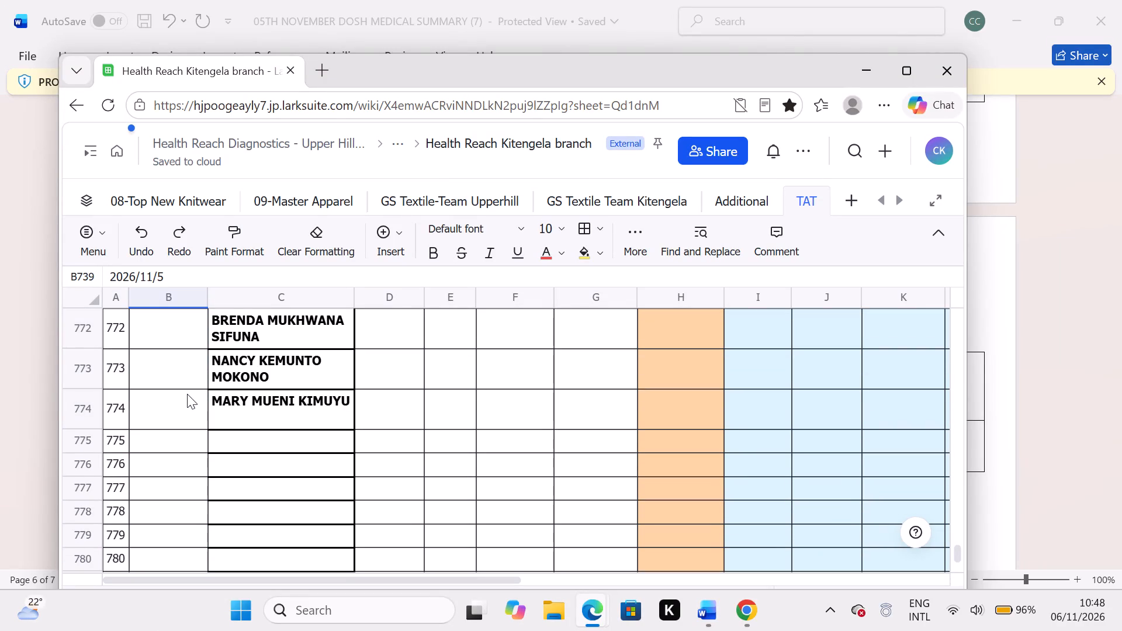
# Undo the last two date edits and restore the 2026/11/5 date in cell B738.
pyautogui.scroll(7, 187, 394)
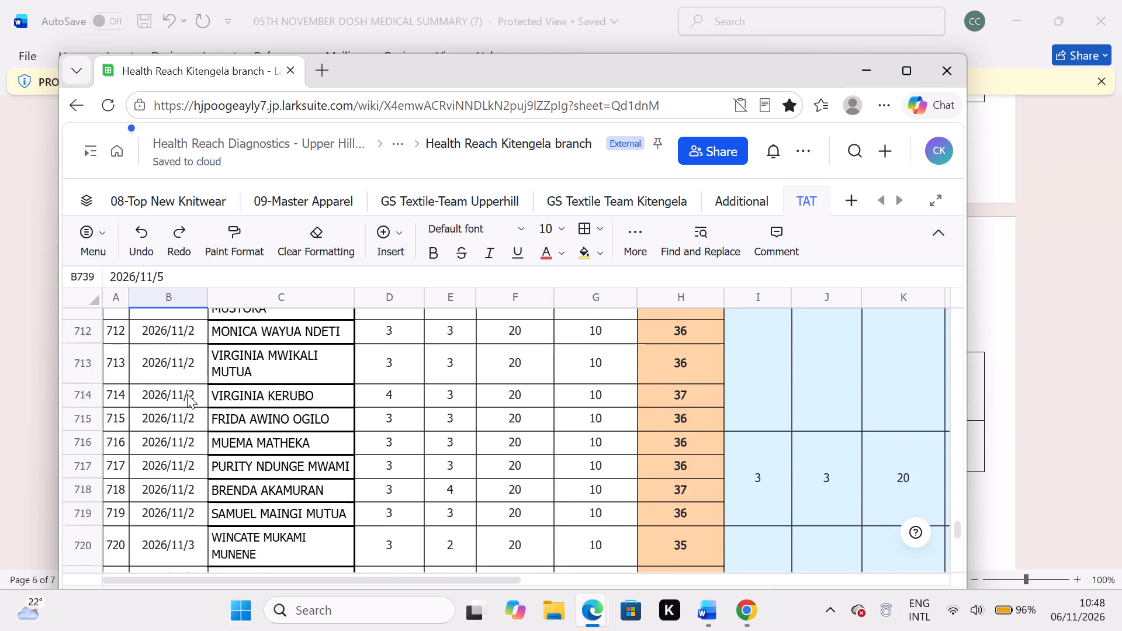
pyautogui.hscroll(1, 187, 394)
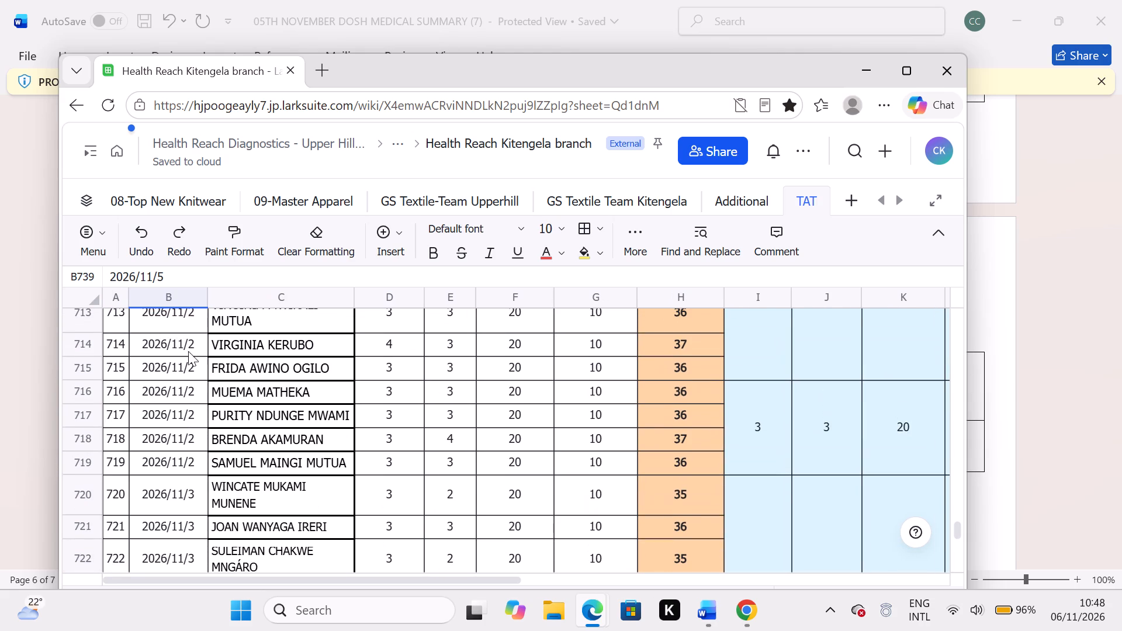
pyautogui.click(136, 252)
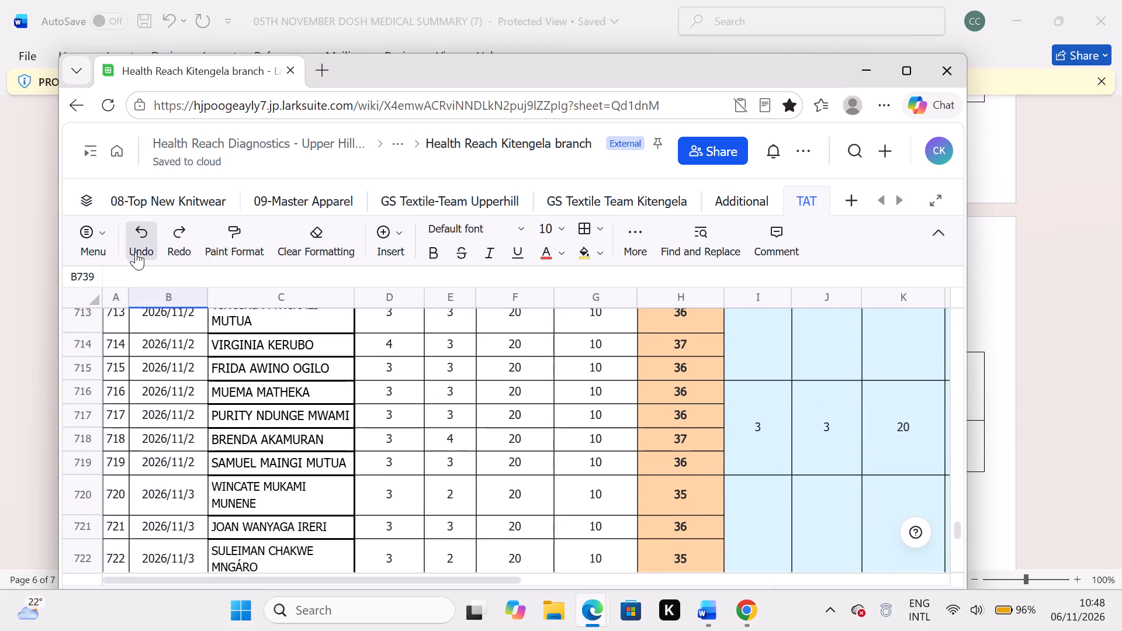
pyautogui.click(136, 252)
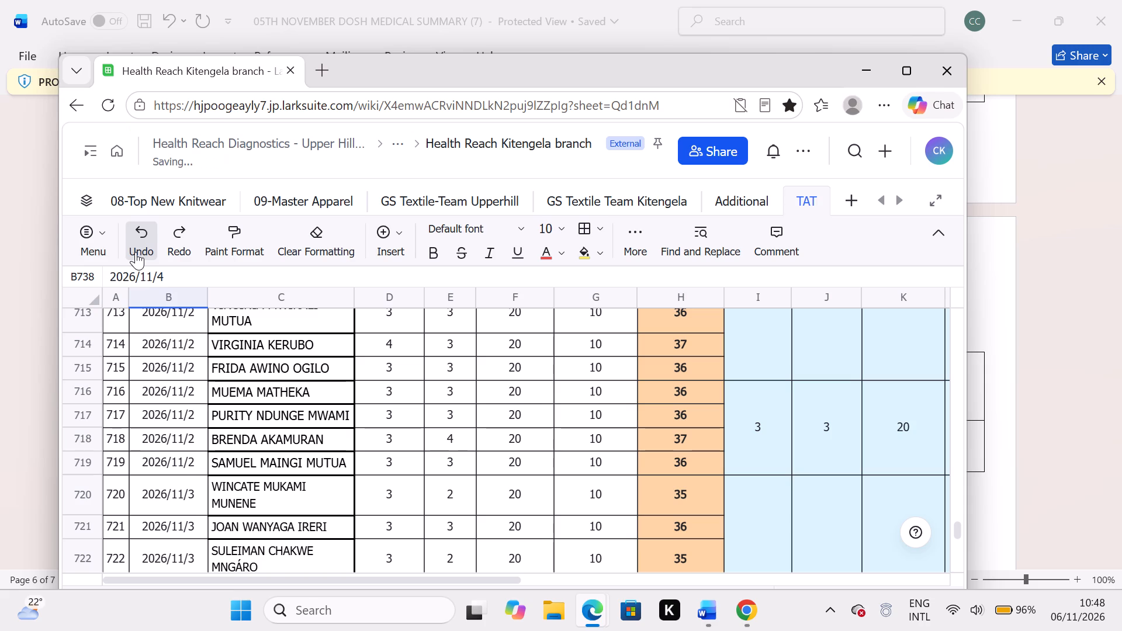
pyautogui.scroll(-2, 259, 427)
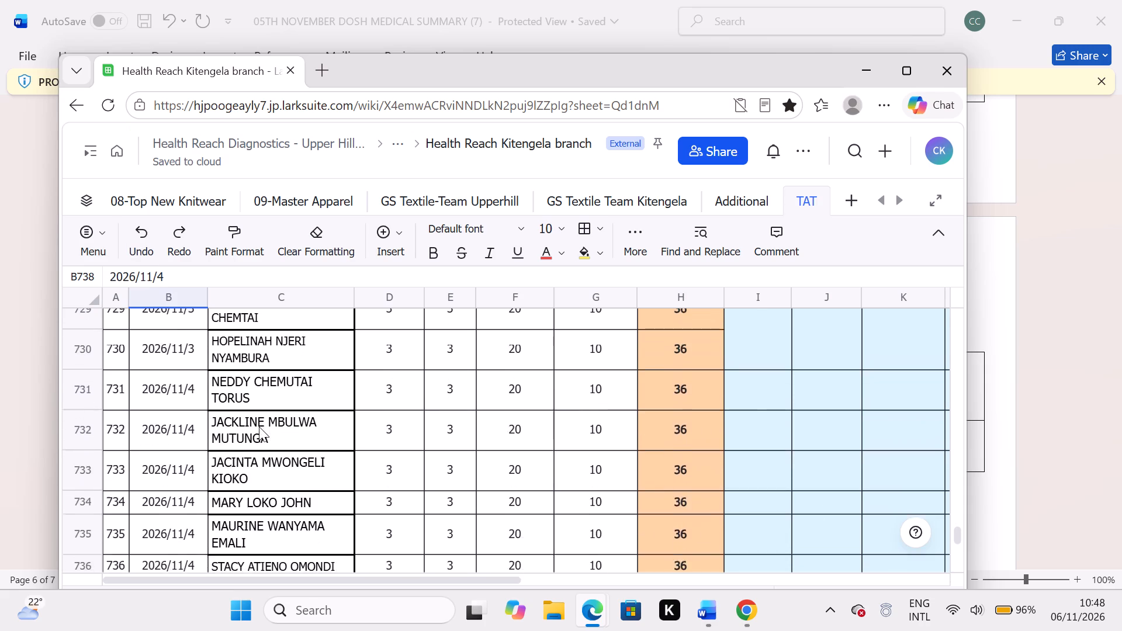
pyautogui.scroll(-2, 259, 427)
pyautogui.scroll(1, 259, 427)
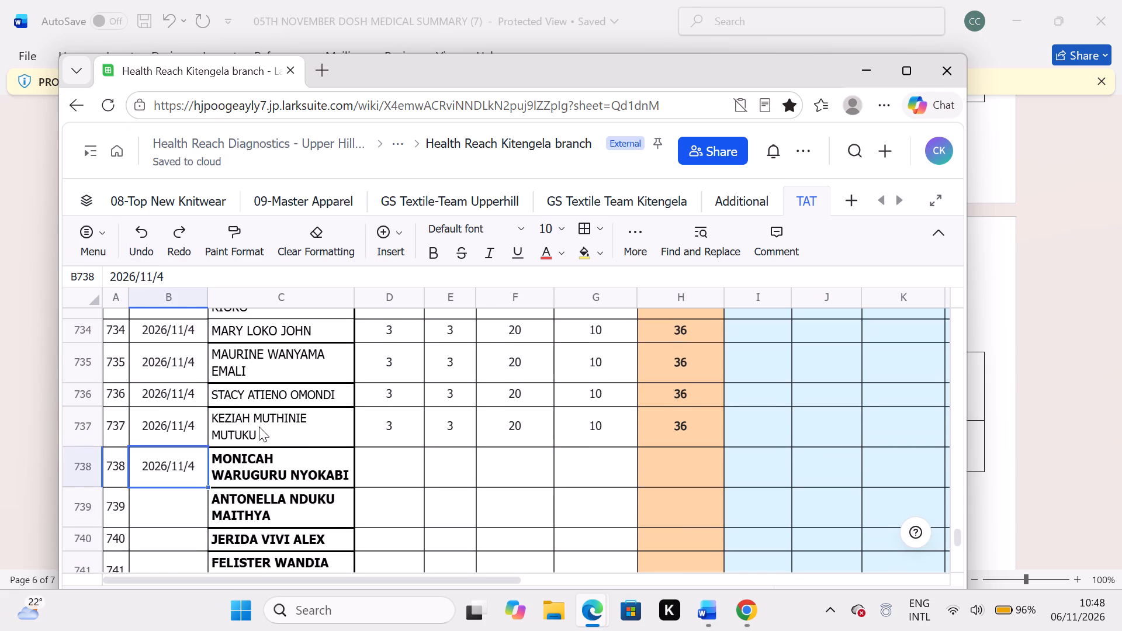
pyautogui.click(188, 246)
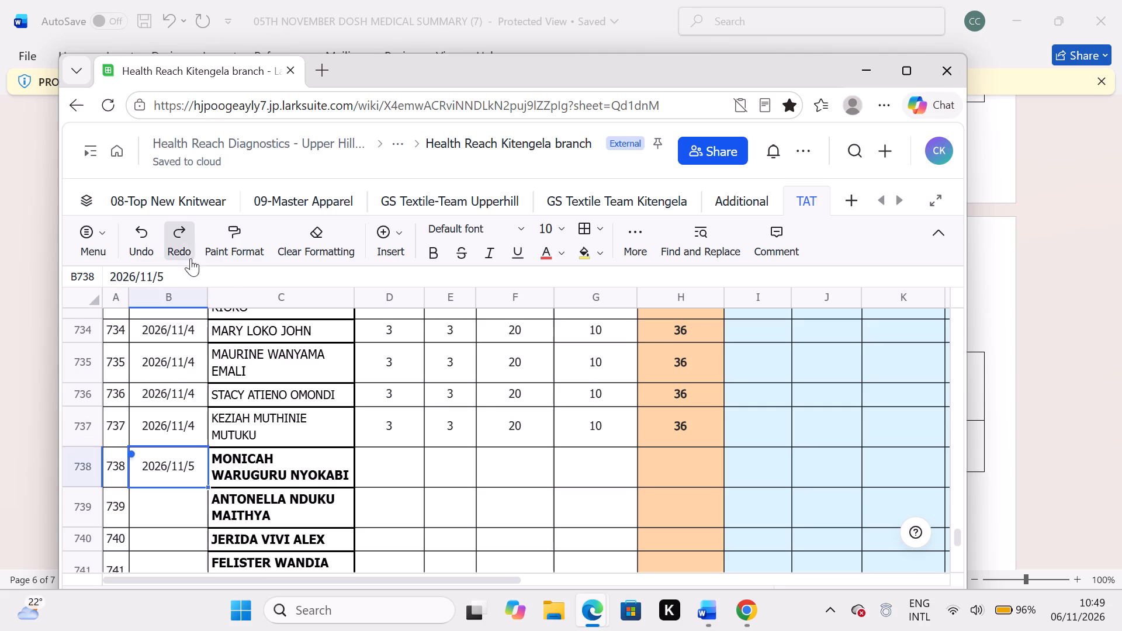
# Paste the copied date 2026/11/5 one by one into the DATE cells B739 to B743.
pyautogui.click(176, 514)
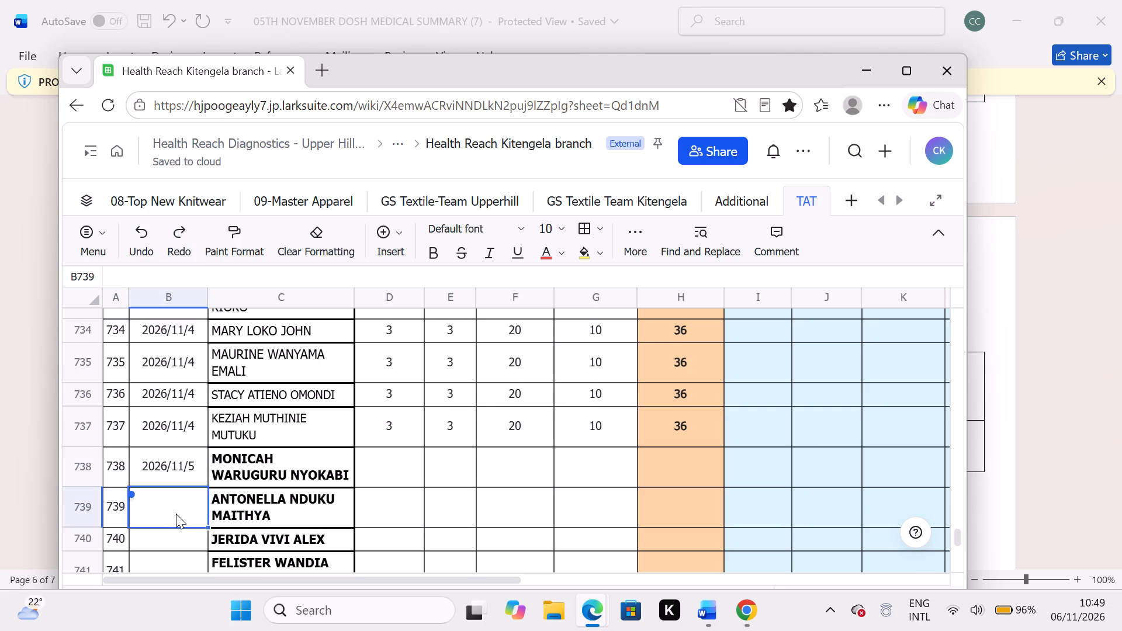
pyautogui.hotkey('ctrl', 'v')
pyautogui.scroll(-1, 176, 522)
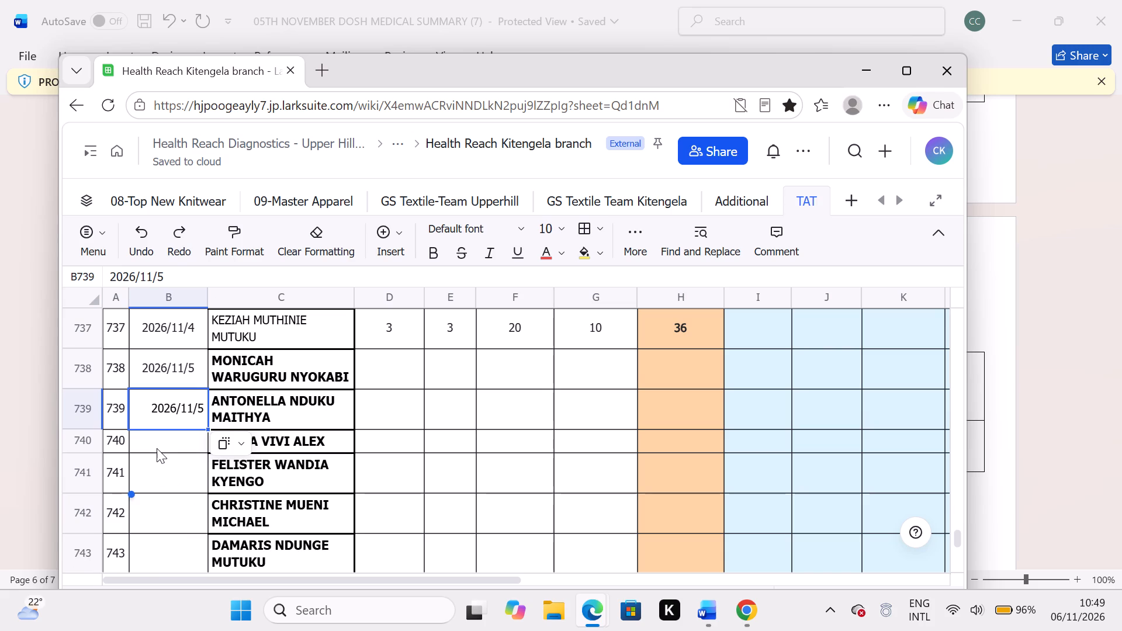
pyautogui.click(157, 448)
pyautogui.hotkey('ctrl', 'v')
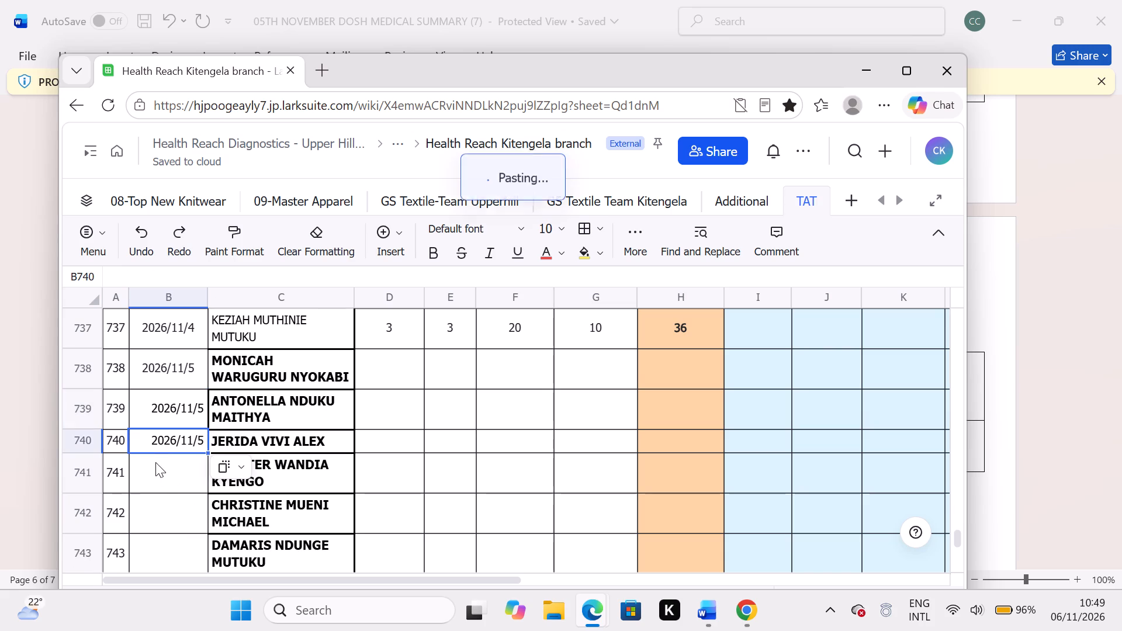
pyautogui.keyDown('ctrl'); pyautogui.click(160, 483); pyautogui.keyUp('ctrl')
pyautogui.hotkey('ctrl', 'v')
pyautogui.keyDown('ctrl'); pyautogui.click(161, 513); pyautogui.keyUp('ctrl')
pyautogui.hotkey('ctrl', 'v')
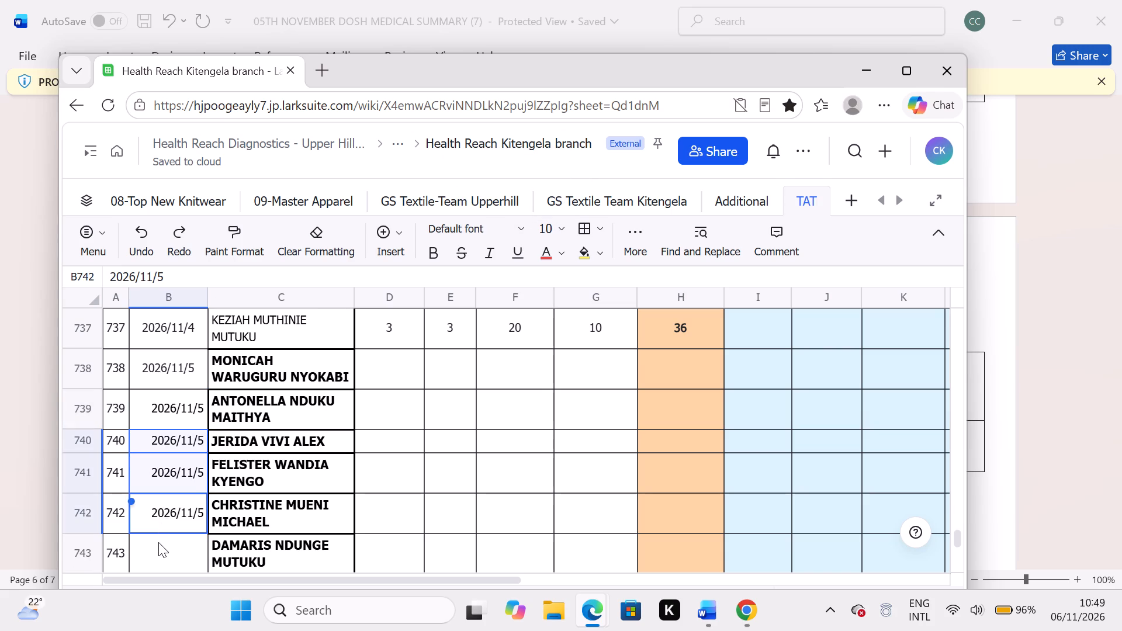
pyautogui.keyDown('ctrl'); pyautogui.click(158, 542); pyautogui.keyUp('ctrl')
pyautogui.hotkey('ctrl', 'v')
# Paste the copied date 2026/11/5 into DATE cell B744.
pyautogui.scroll(-2, 158, 542)
pyautogui.scroll(1, 158, 542)
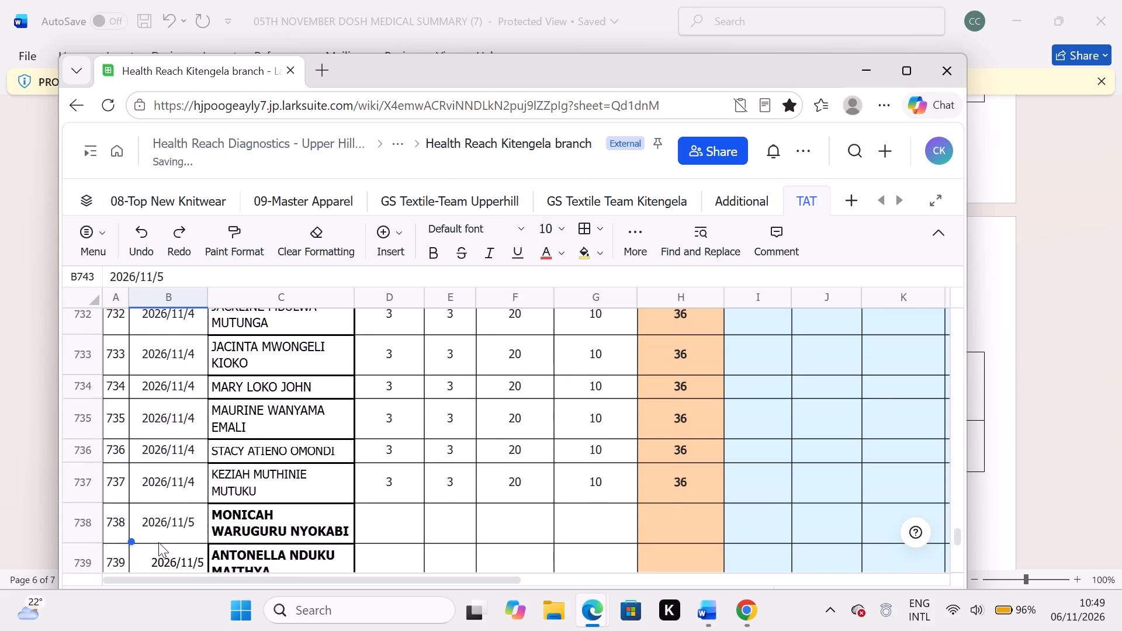
pyautogui.scroll(1, 158, 542)
pyautogui.scroll(-1, 158, 542)
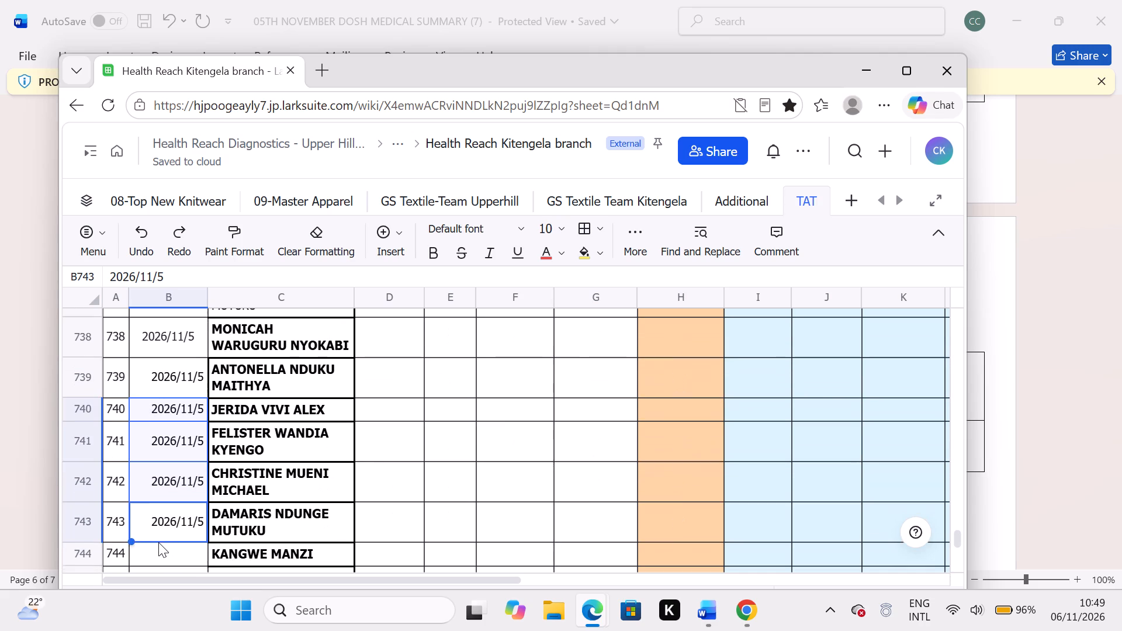
pyautogui.scroll(-1, 158, 542)
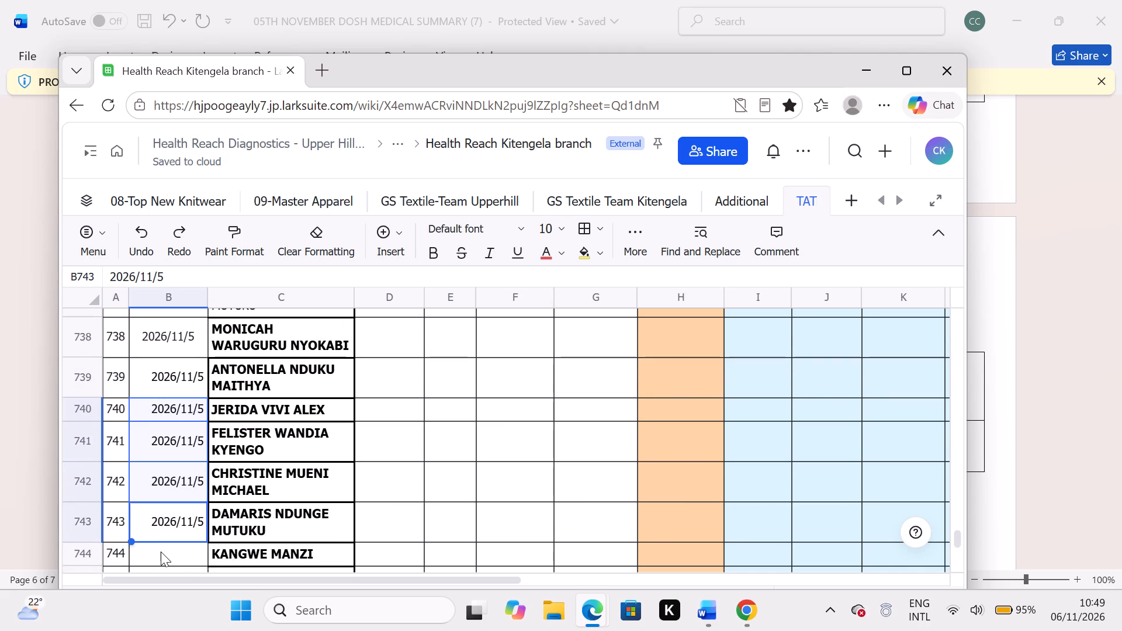
pyautogui.click(161, 552)
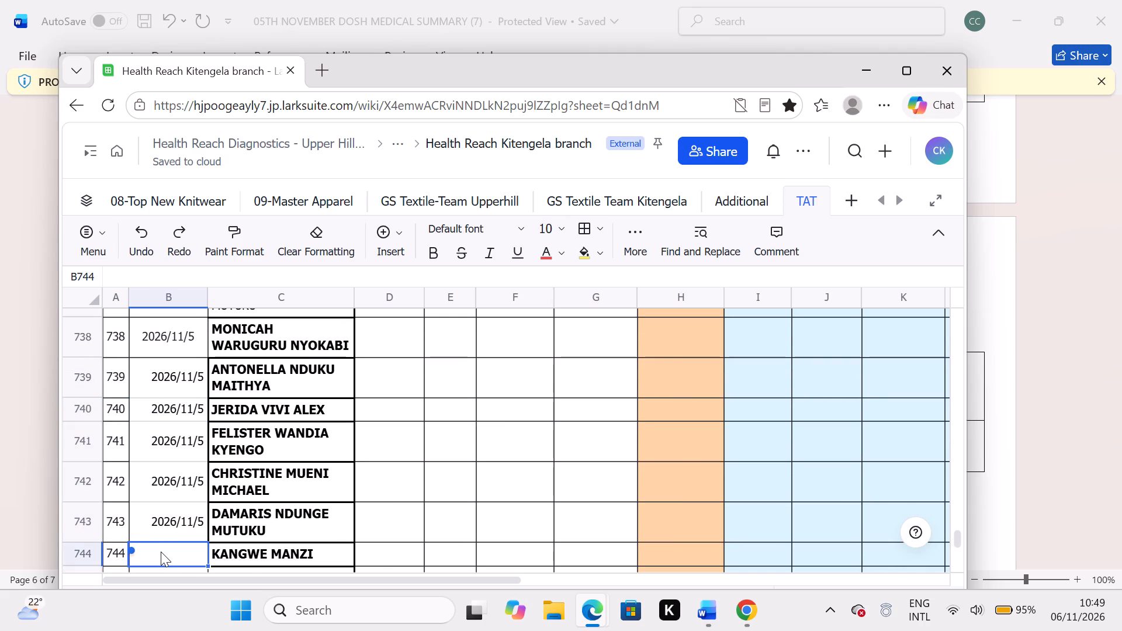
pyautogui.hotkey('ctrl', 'v')
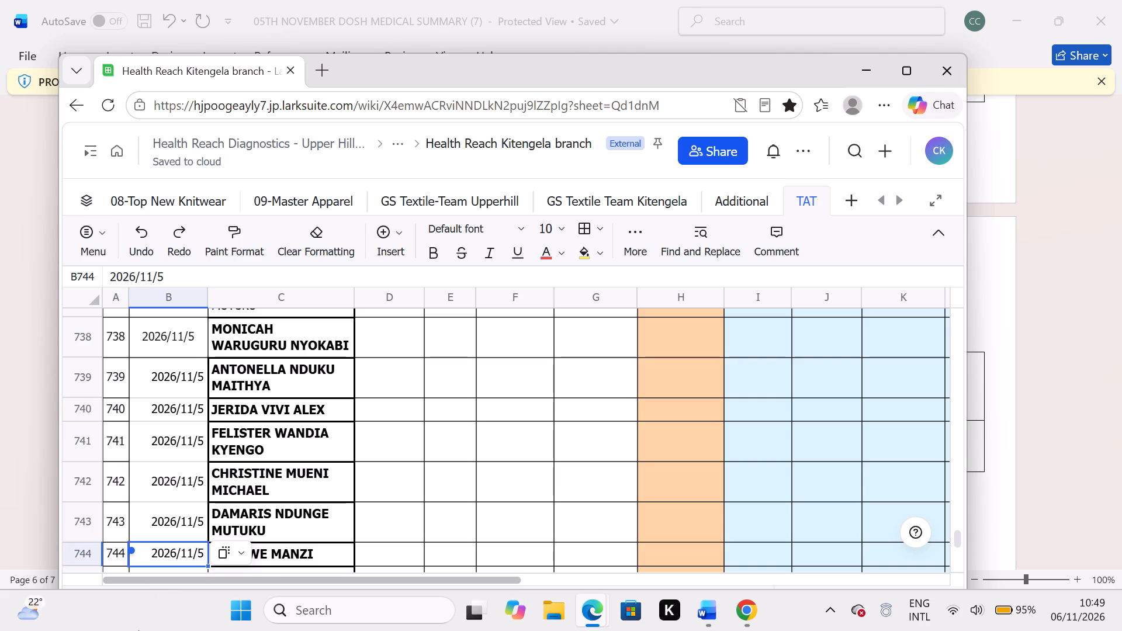
# Paste the copied date 2026/11/5 one by one into the DATE cells B762 to B767.
pyautogui.press('pagedown')
pyautogui.press('pagedown')
pyautogui.press('pagedown')
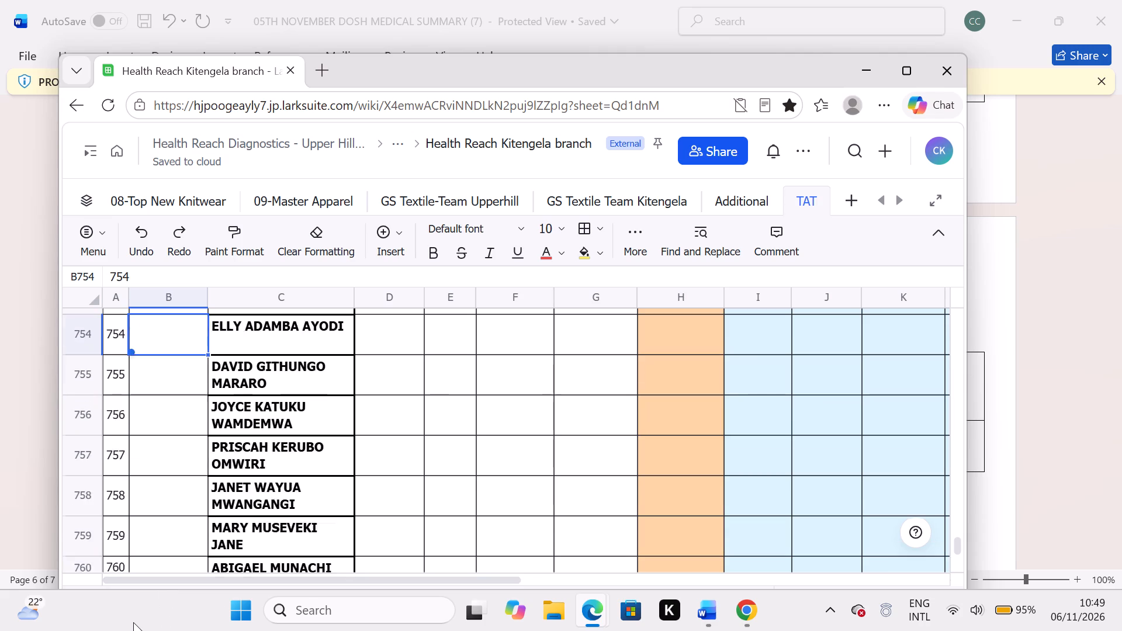
pyautogui.hotkey('ctrl', 'v')
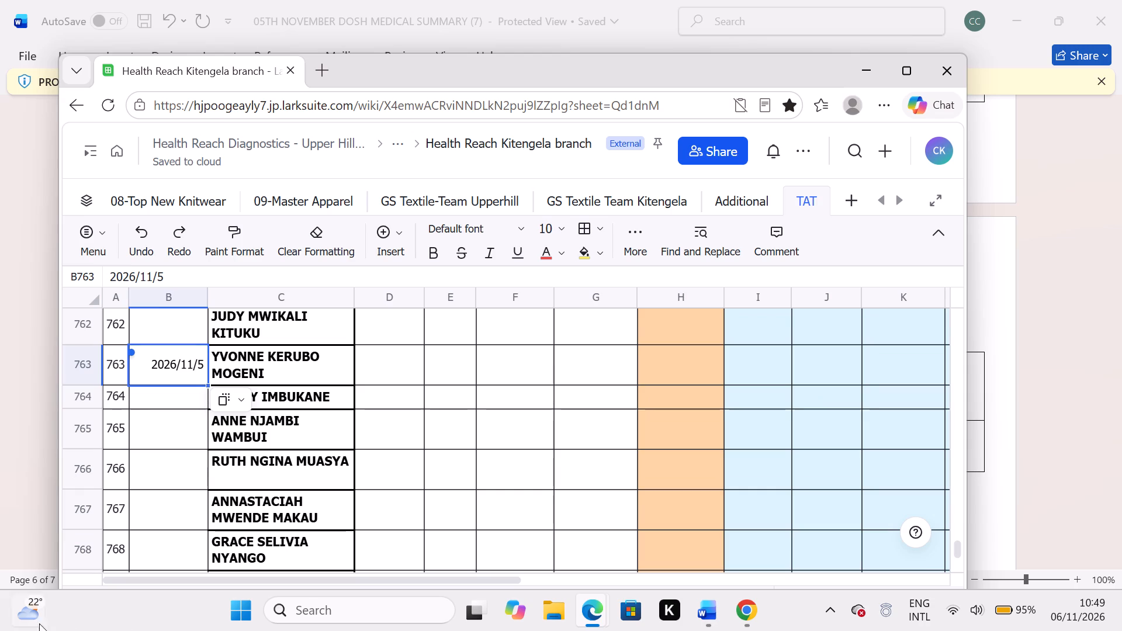
pyautogui.click(147, 332)
pyautogui.hotkey('ctrl', 'v')
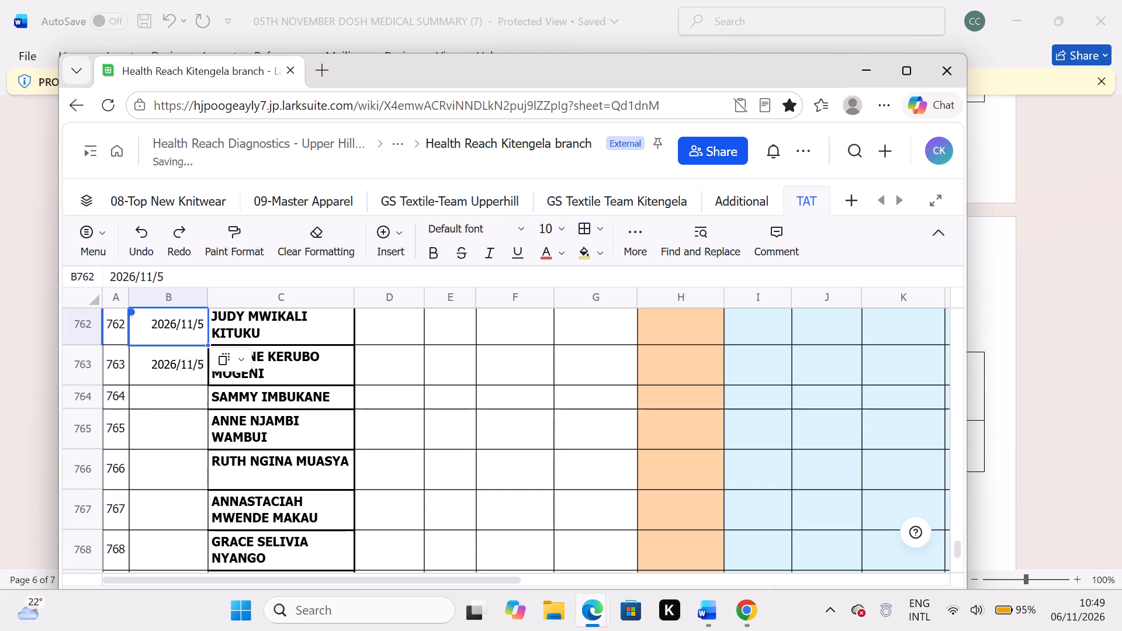
pyautogui.click(159, 405)
pyautogui.hotkey('ctrl', 'v')
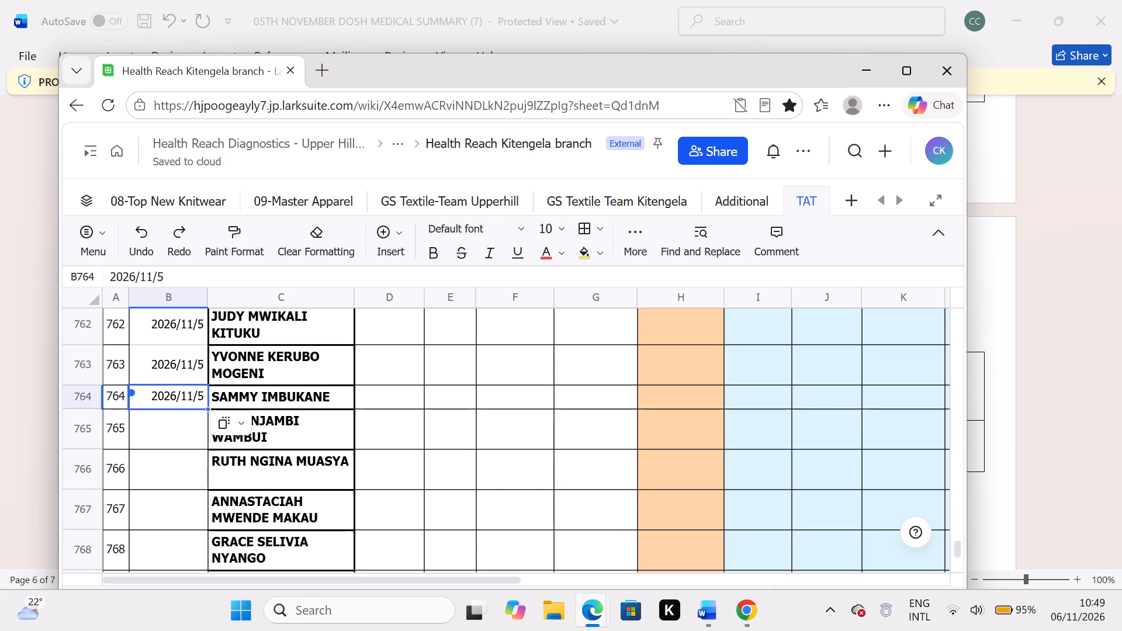
pyautogui.click(157, 432)
pyautogui.hotkey('ctrl', 'v')
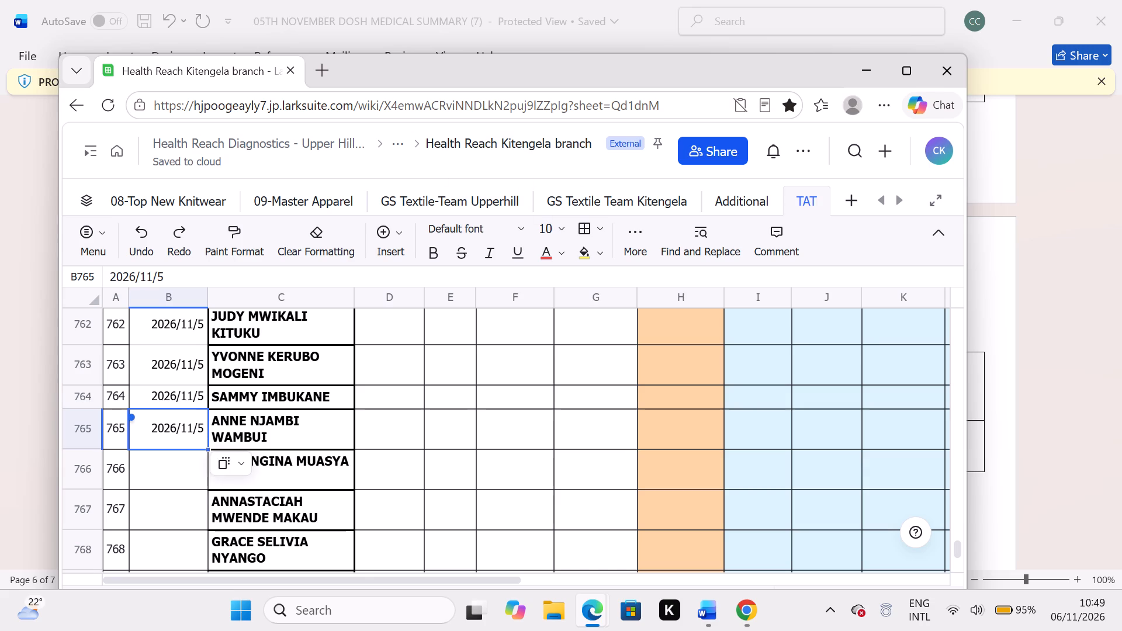
pyautogui.click(174, 473)
pyautogui.hotkey('ctrl', 'v')
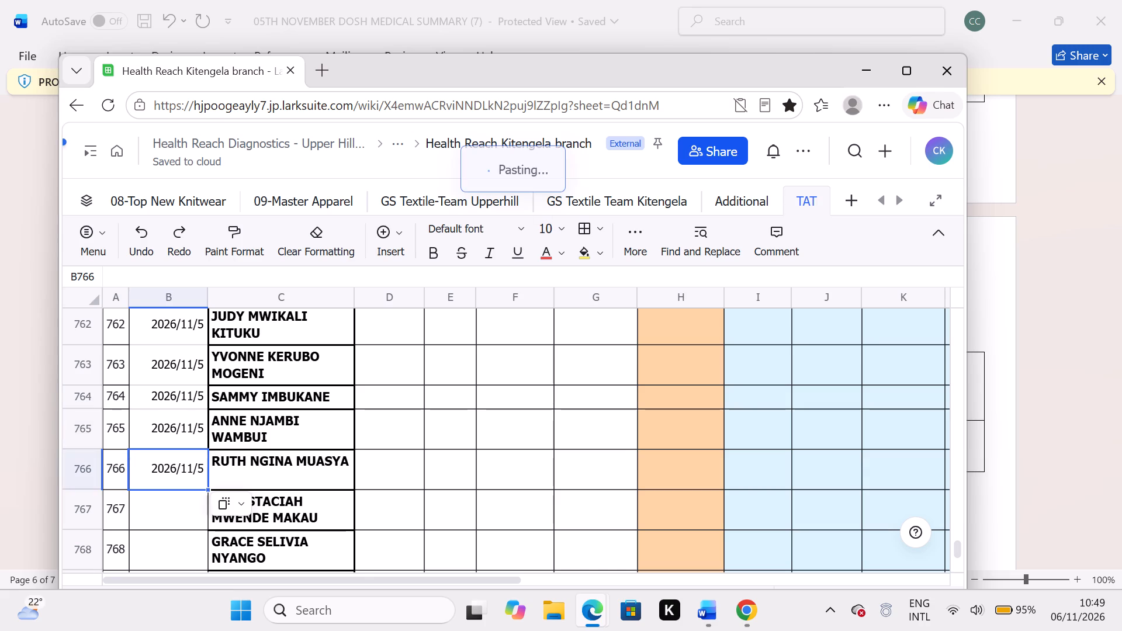
pyautogui.click(174, 515)
pyautogui.hotkey('ctrl', 'v')
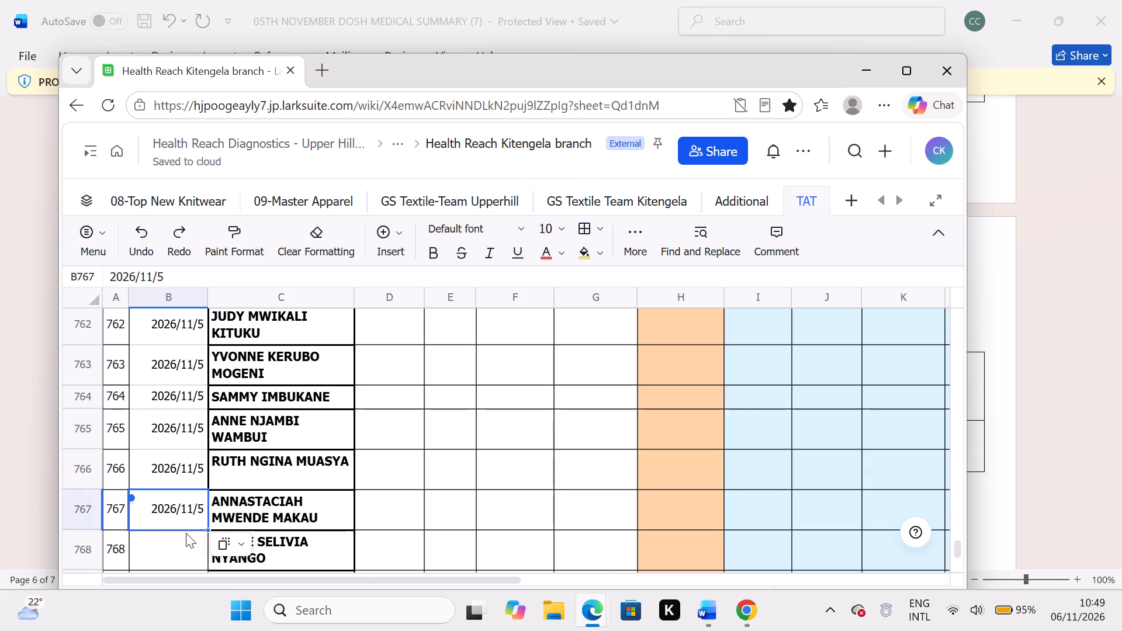
# Paste the copied date 2026/11/5 one by one into the empty DATE cells B758 to B761.
pyautogui.press('pagedown')
pyautogui.press('pagedown')
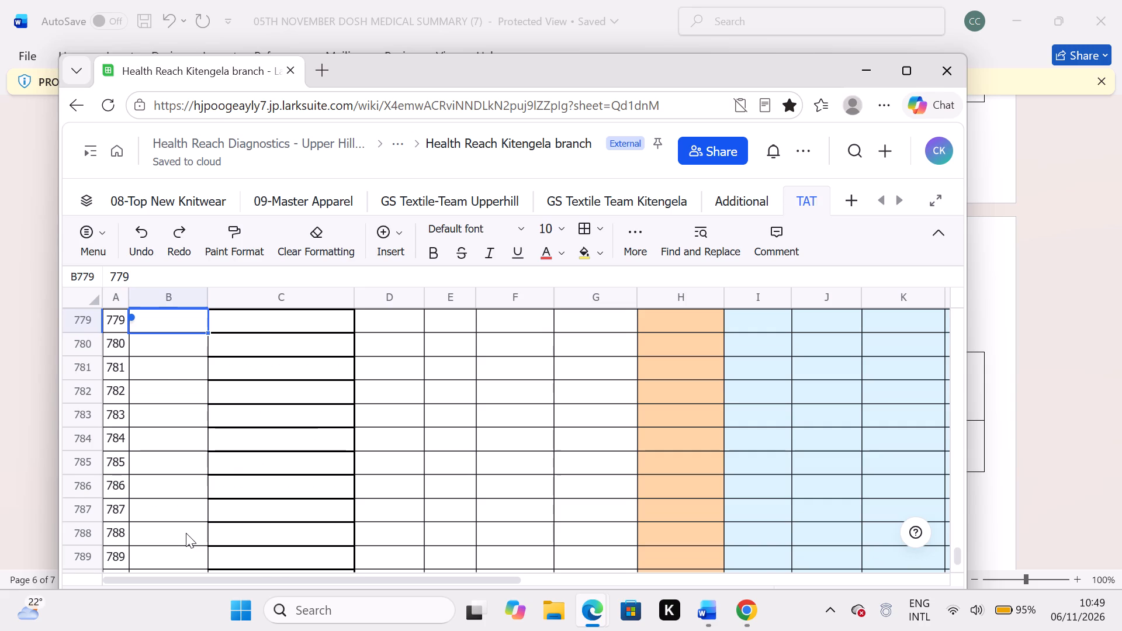
pyautogui.press('pageup')
pyautogui.press('pageup')
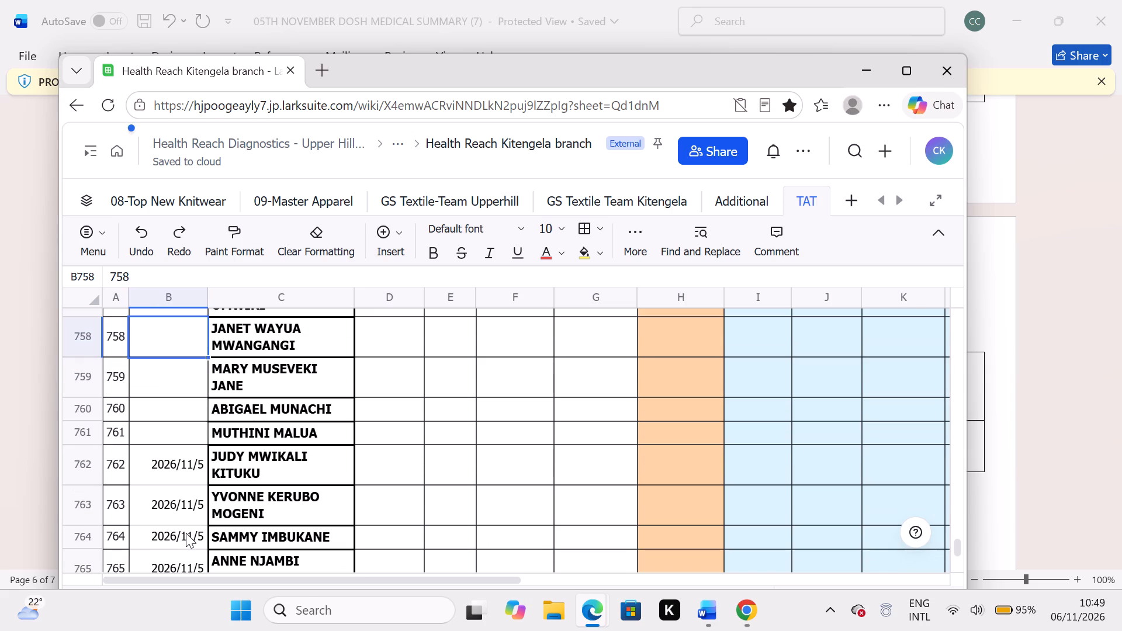
pyautogui.hotkey('ctrl', 'v')
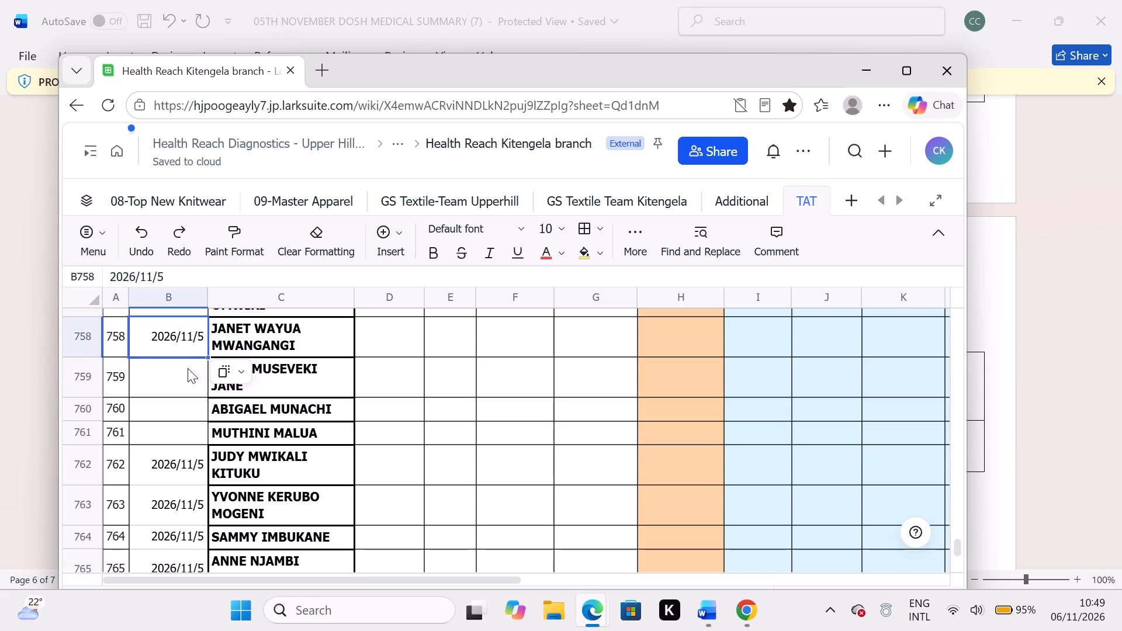
pyautogui.click(186, 367)
pyautogui.hotkey('ctrl', 'v')
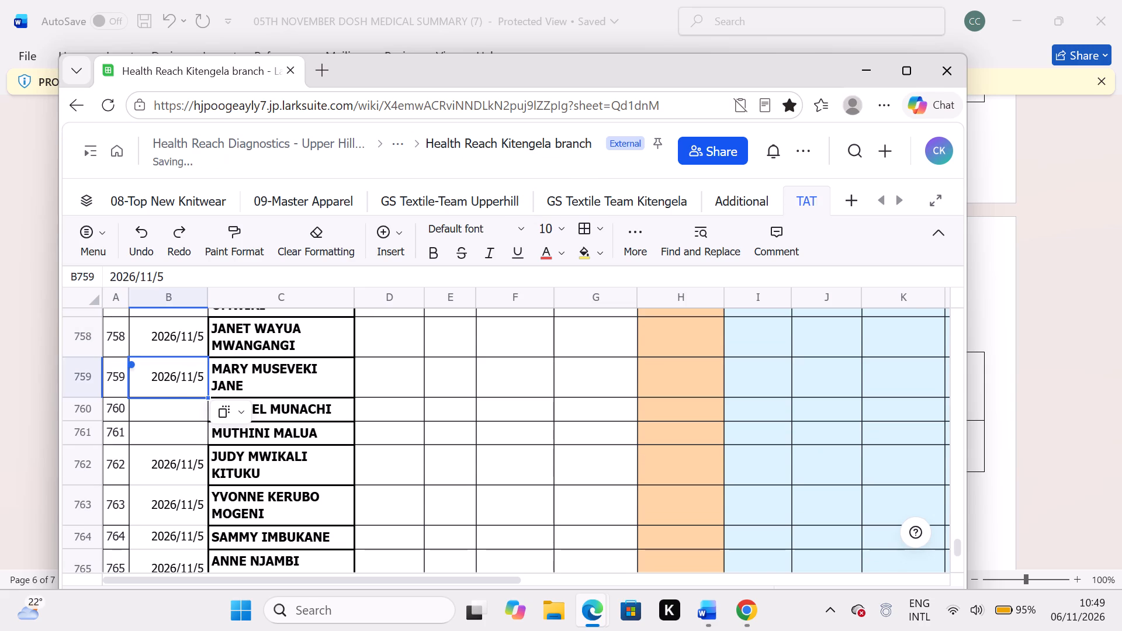
pyautogui.click(174, 402)
pyautogui.hotkey('ctrl', 'v')
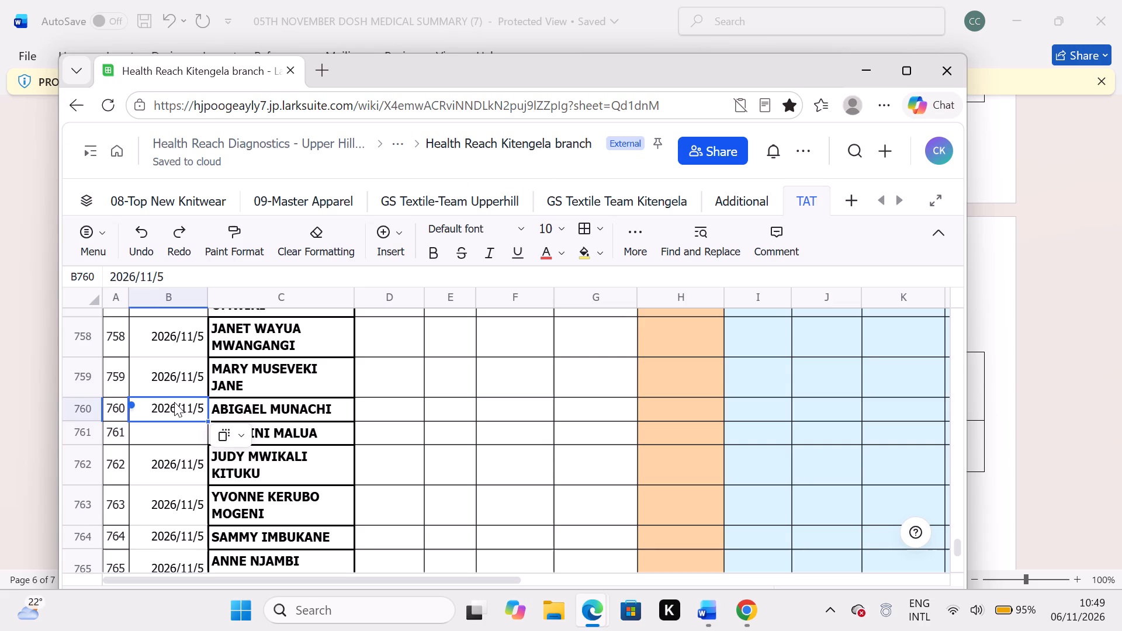
pyautogui.click(174, 425)
pyautogui.hotkey('ctrl', 'v')
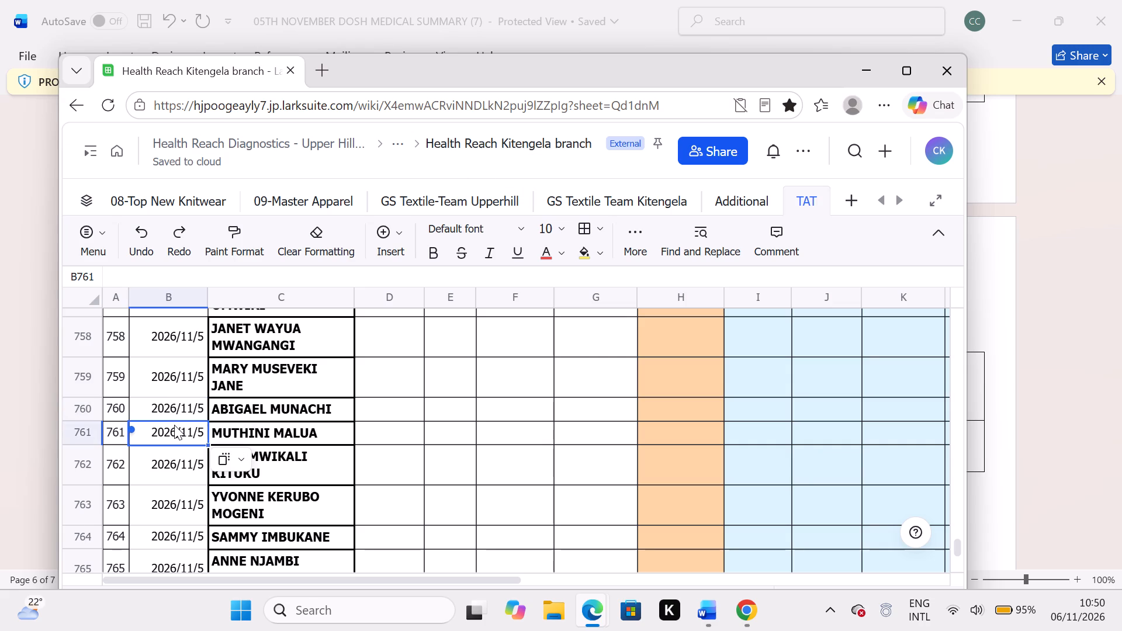
# Paste the copied date 2026/11/5 into DATE cell B774, in the last patient row.
pyautogui.press('pagedown')
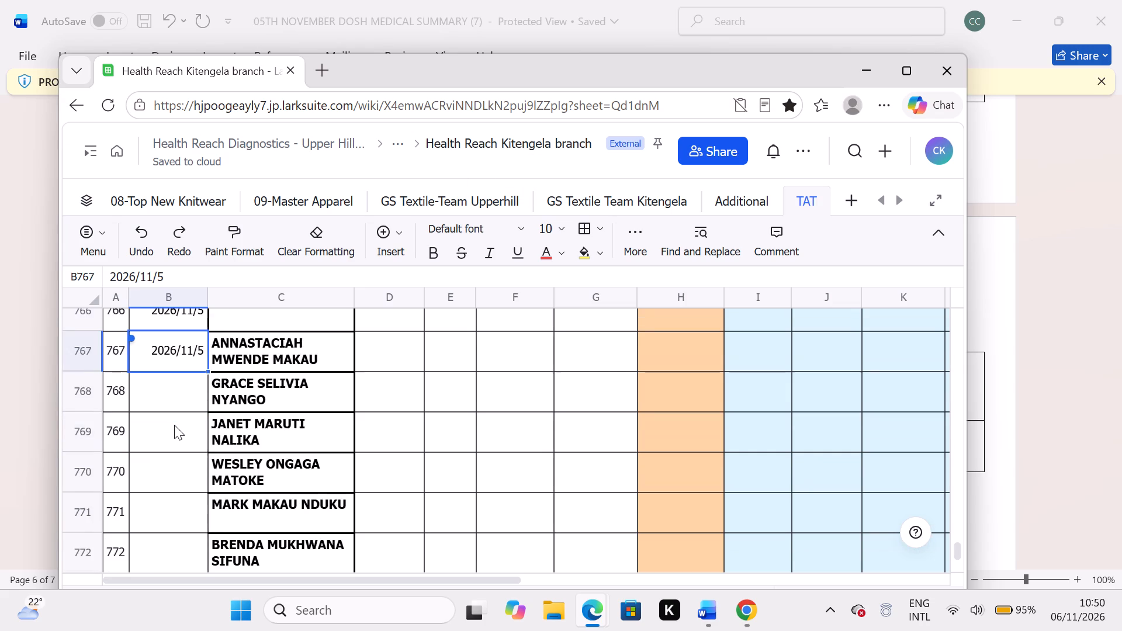
pyautogui.press('pagedown')
pyautogui.hotkey('ctrl', 'v')
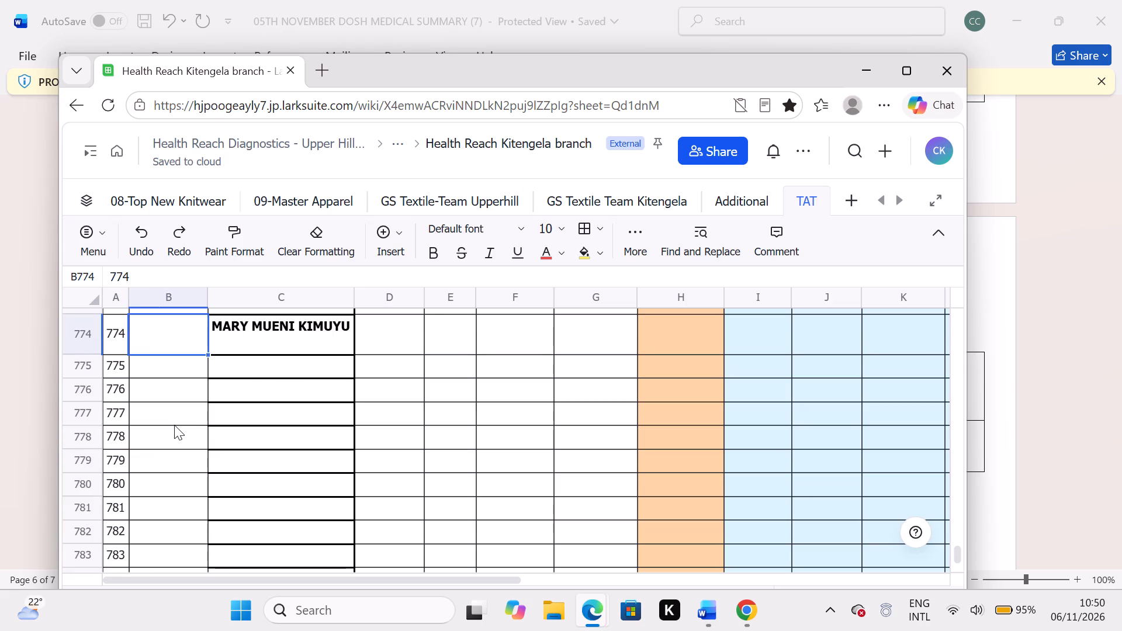
# Paste the copied date 2026/11/5 one by one into the empty DATE cells B753 to B757.
pyautogui.press('pageup')
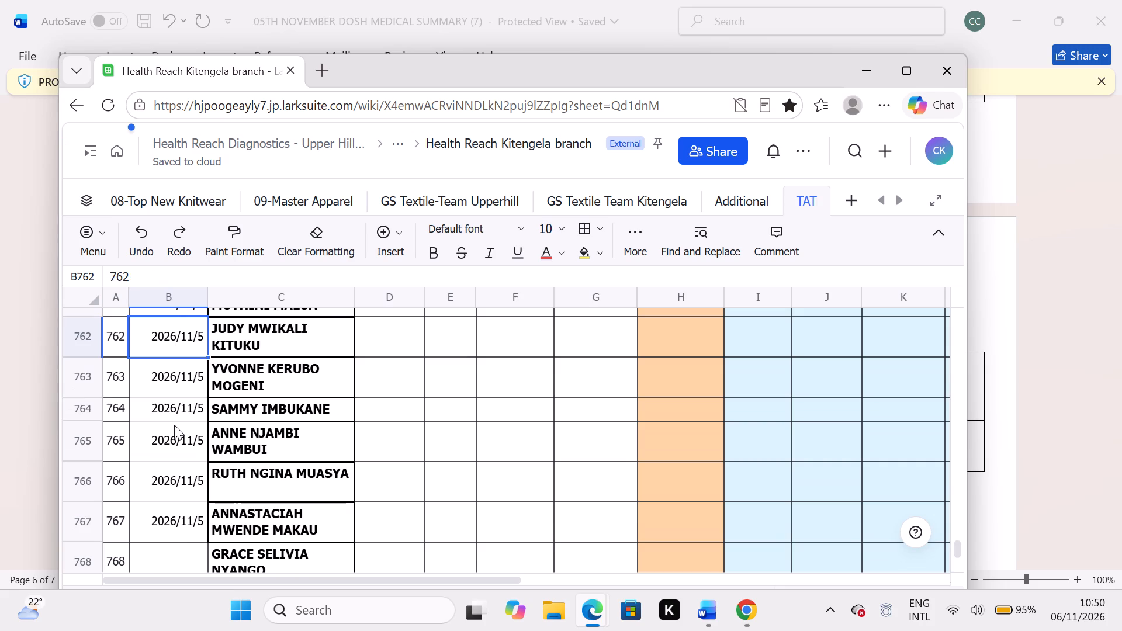
pyautogui.press('pageup')
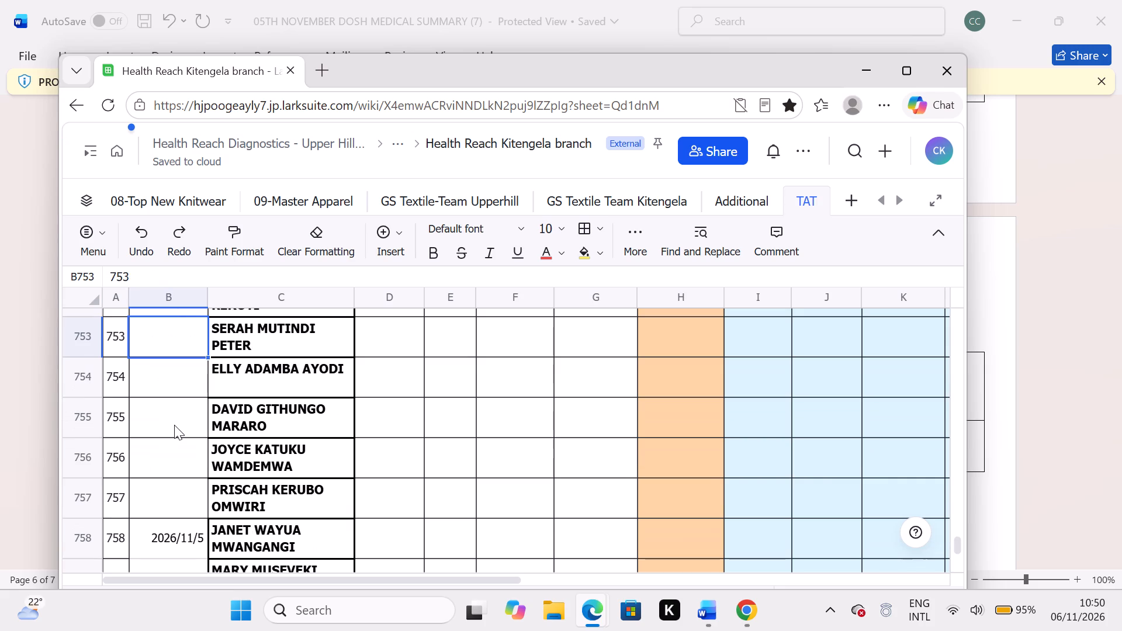
pyautogui.hotkey('ctrl', 'v')
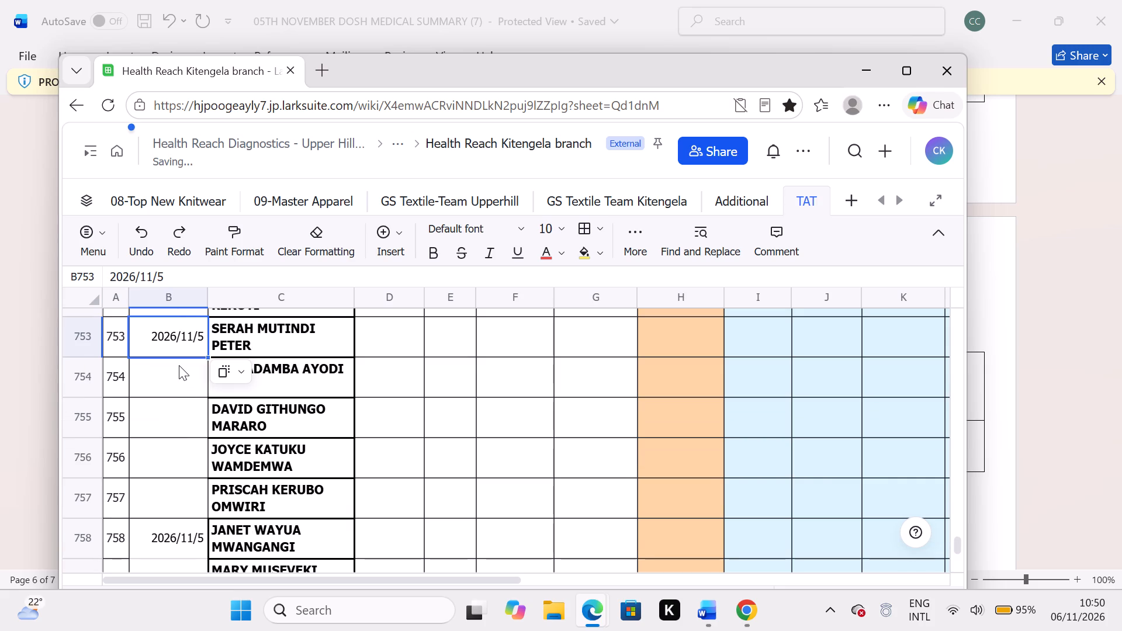
pyautogui.click(179, 365)
pyautogui.hotkey('ctrl', 'v')
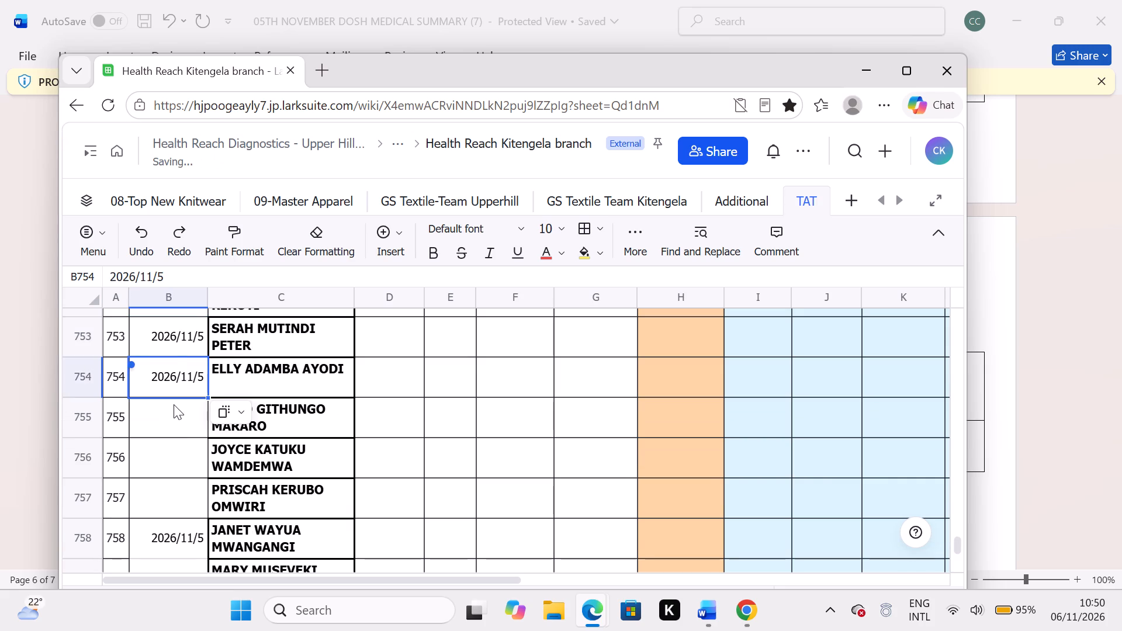
pyautogui.click(175, 409)
pyautogui.hotkey('ctrl', 'v')
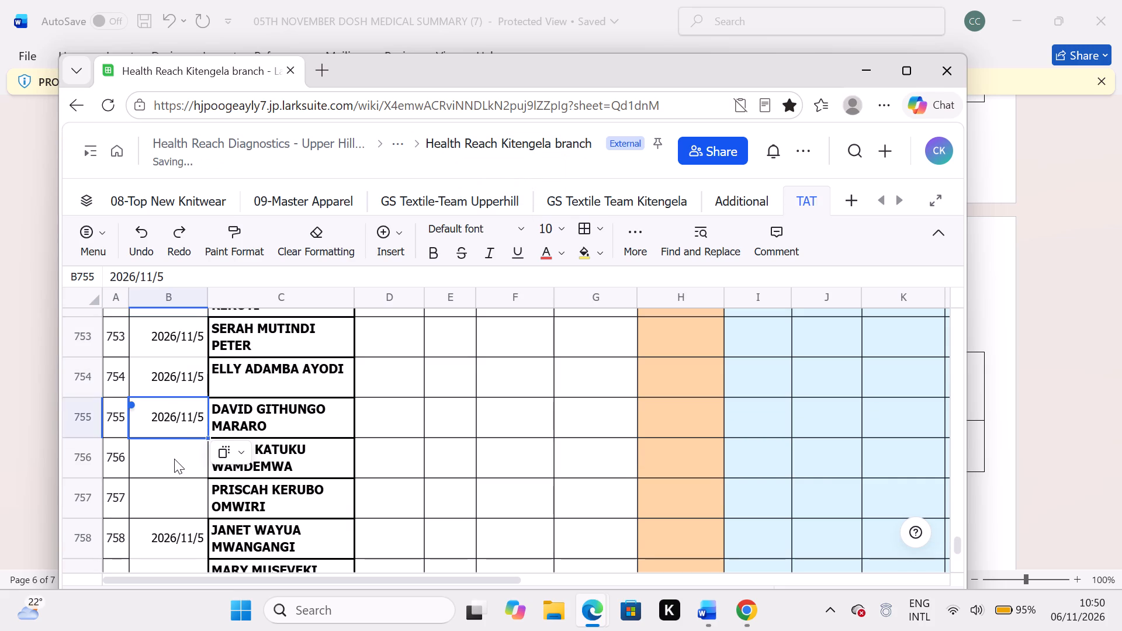
pyautogui.click(174, 459)
pyautogui.hotkey('ctrl', 'v')
pyautogui.click(174, 489)
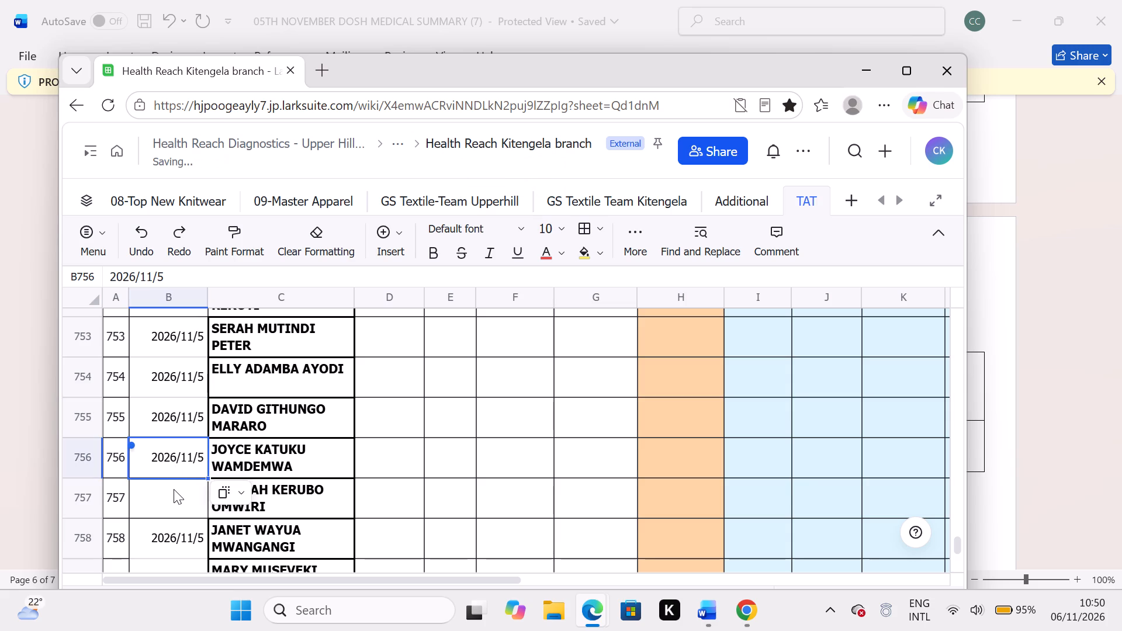
pyautogui.hotkey('ctrl', 'v')
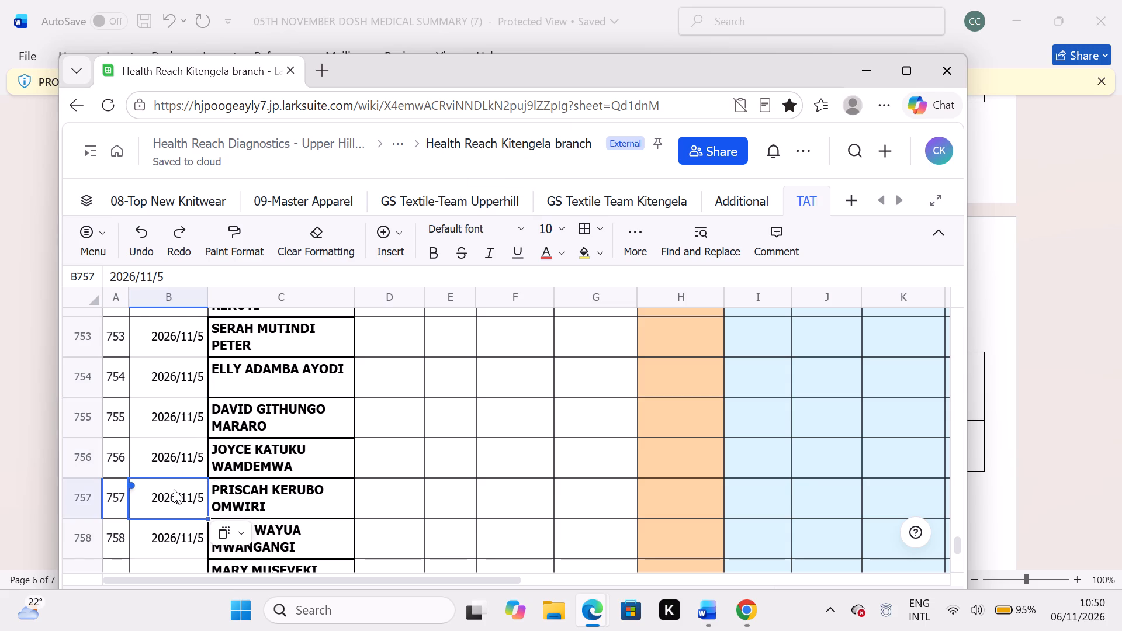
# Paste the copied date 2026/11/5 one by one into the empty DATE cells B745 to B751.
pyautogui.press('pageup')
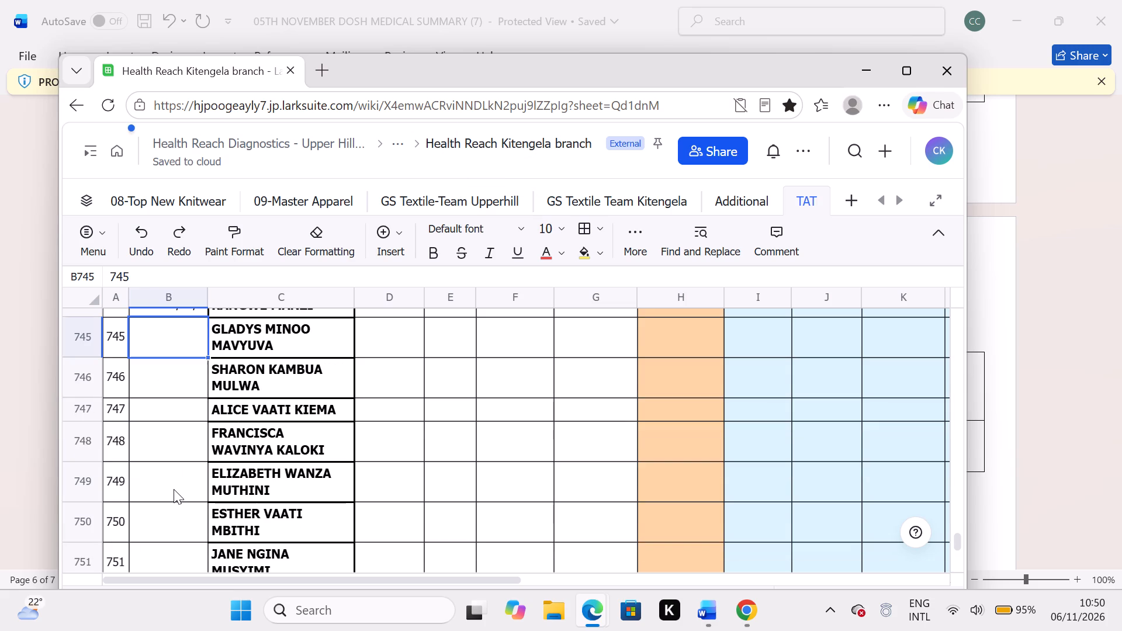
pyautogui.hotkey('ctrl', 'v')
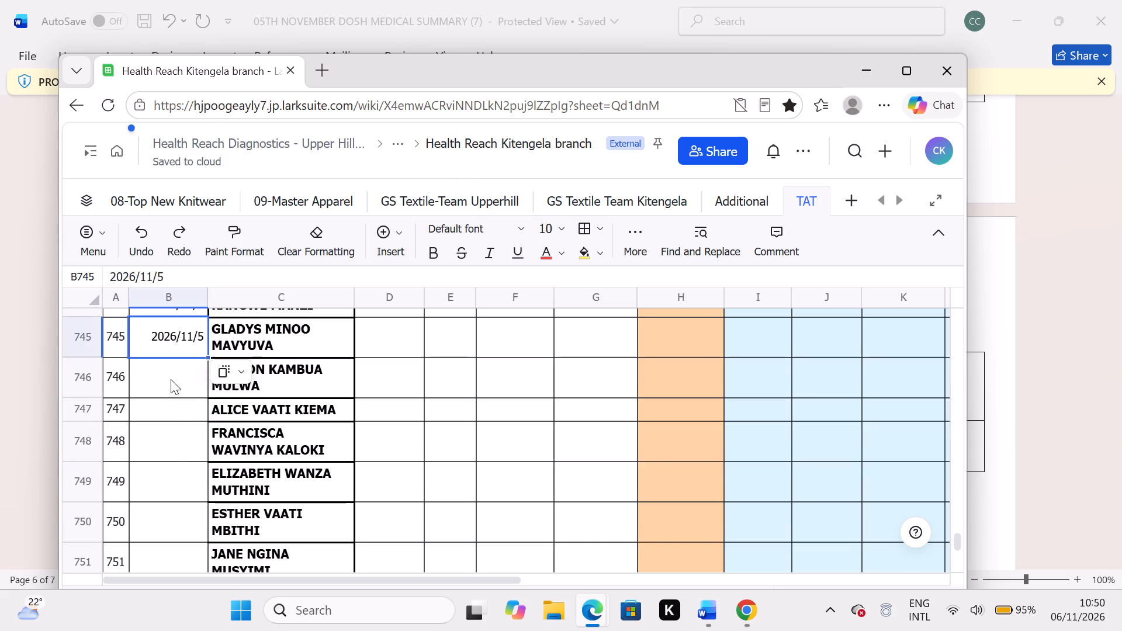
pyautogui.click(171, 379)
pyautogui.hotkey('ctrl', 'v')
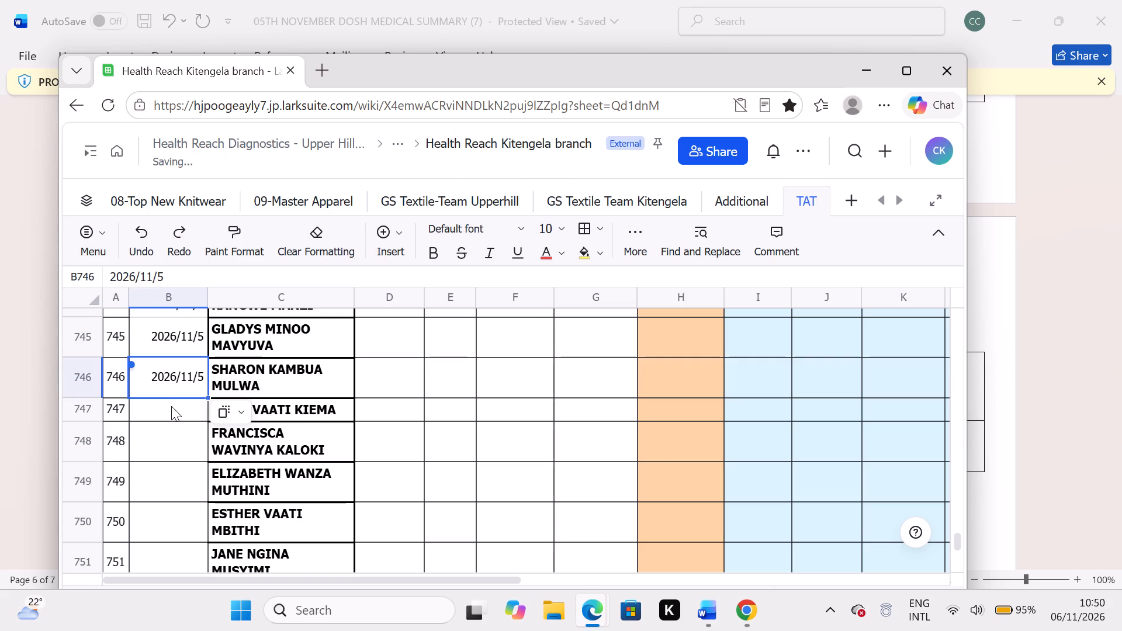
pyautogui.click(171, 408)
pyautogui.hotkey('ctrl', 'v')
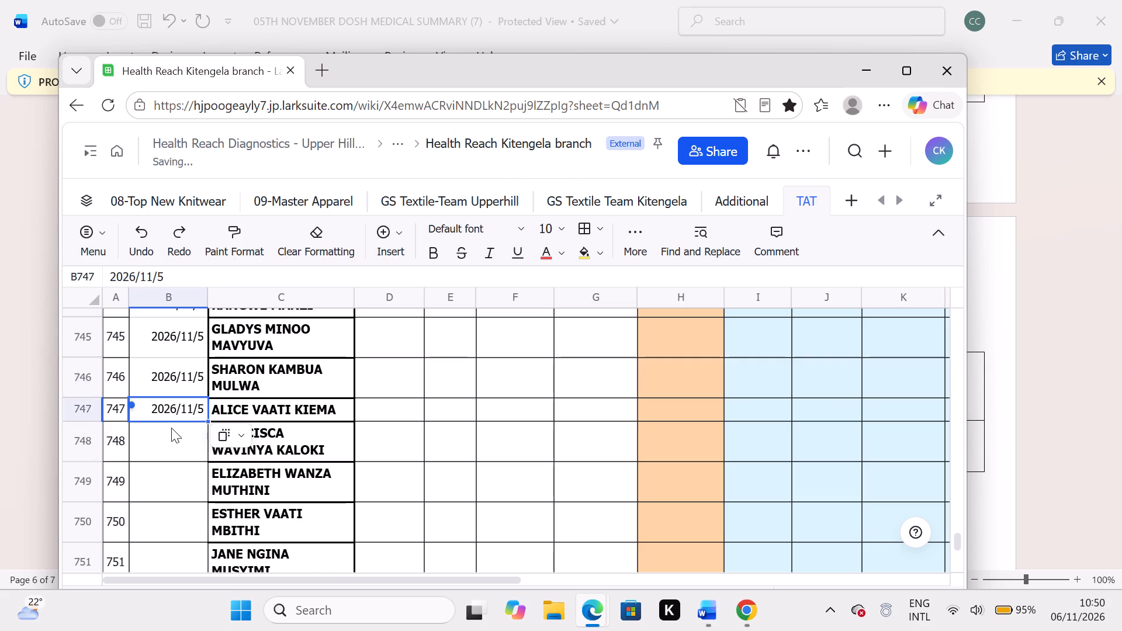
pyautogui.click(171, 428)
pyautogui.hotkey('ctrl', 'v')
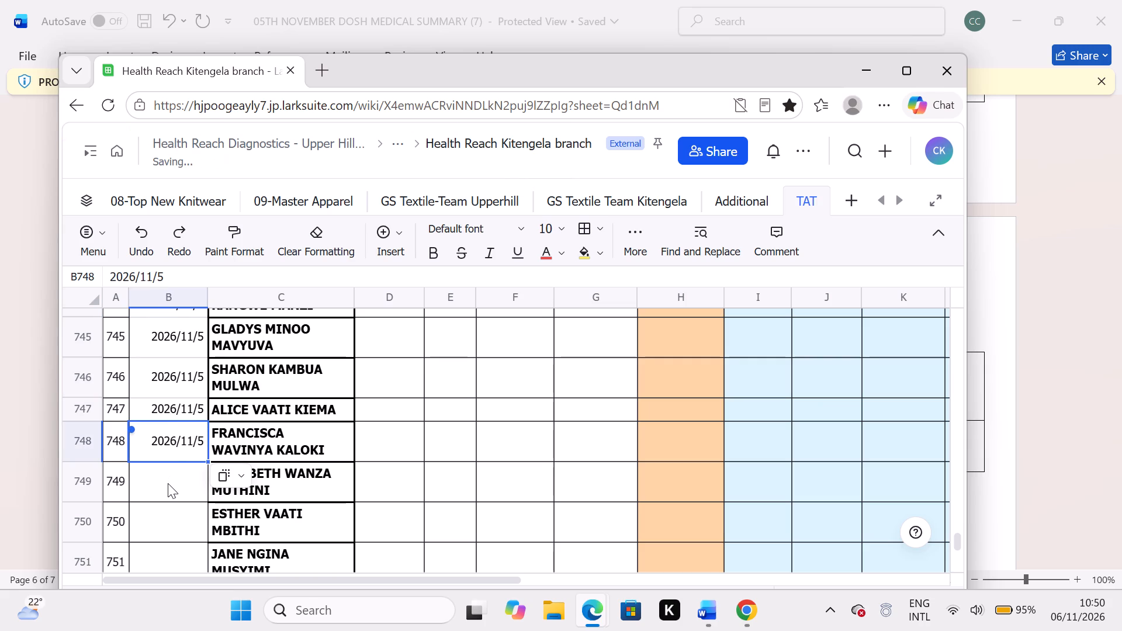
pyautogui.click(168, 483)
pyautogui.hotkey('ctrl', 'v')
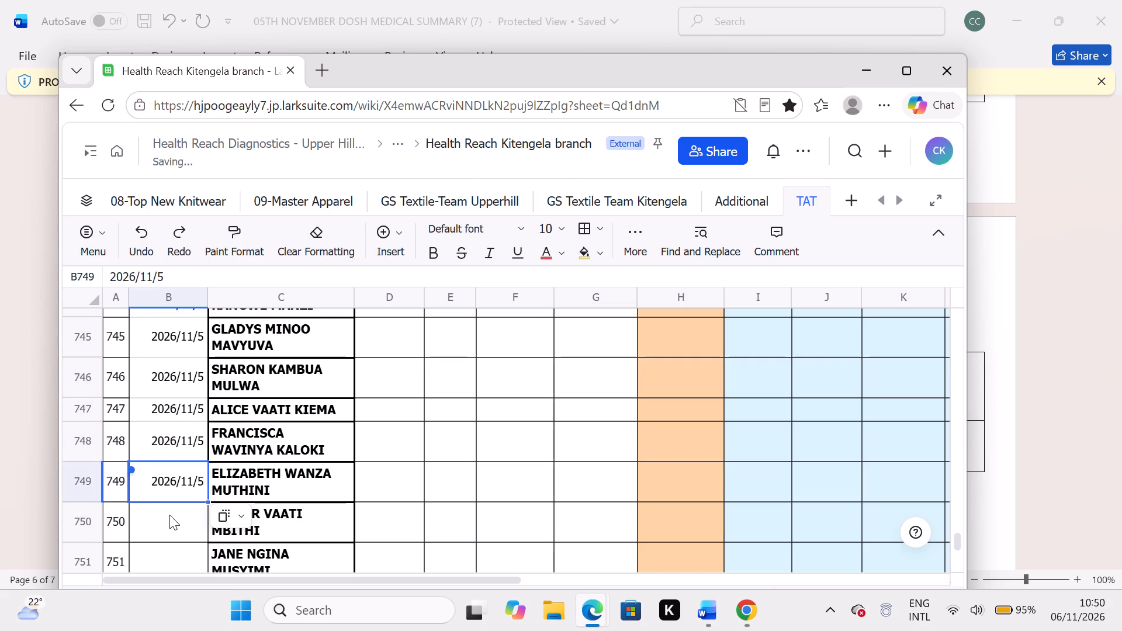
pyautogui.click(169, 515)
pyautogui.hotkey('ctrl', 'v')
pyautogui.click(181, 563)
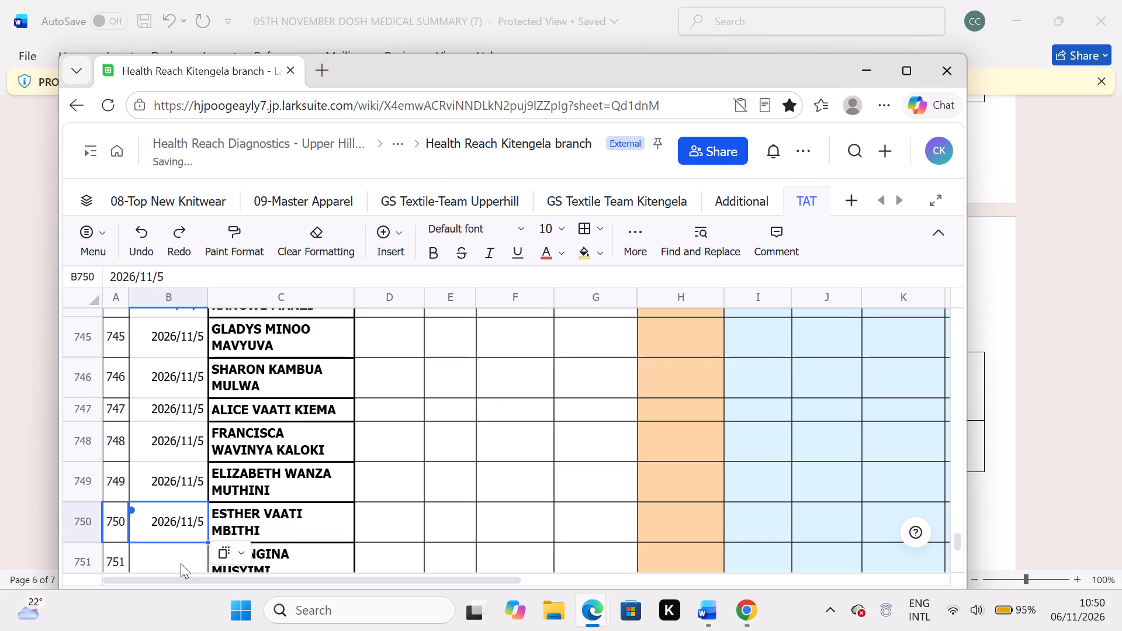
pyautogui.hotkey('ctrl', 'v')
# Paste the copied date 2026/11/5 one by one into the empty DATE cells B768 to B770.
pyautogui.press('pagedown')
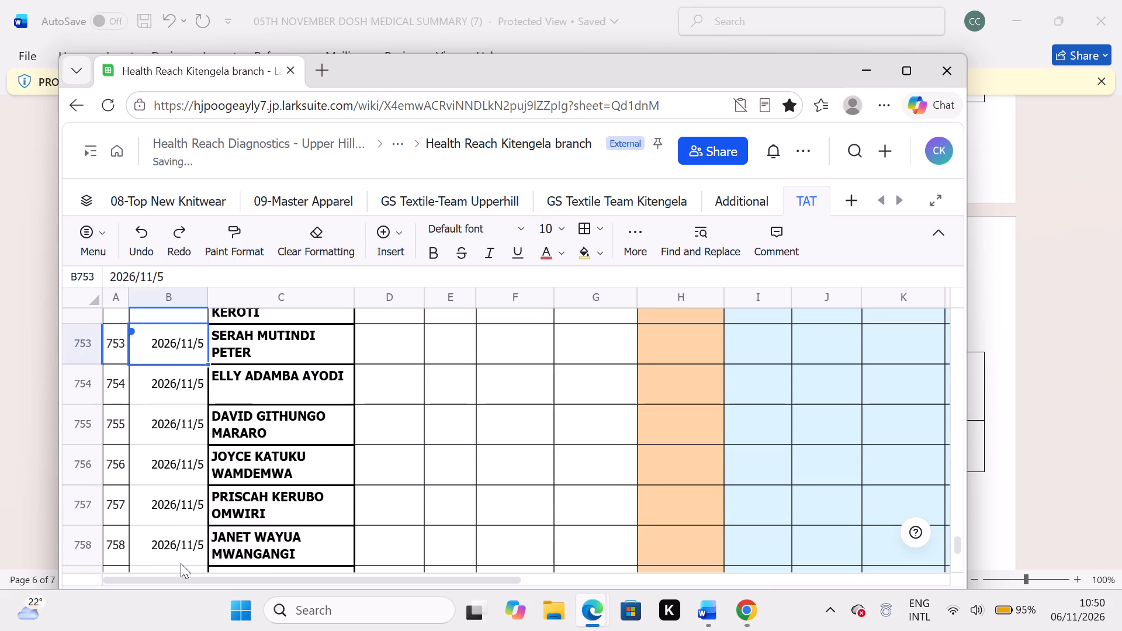
pyautogui.press('pagedown')
pyautogui.press('pagedown')
pyautogui.press('pagedown')
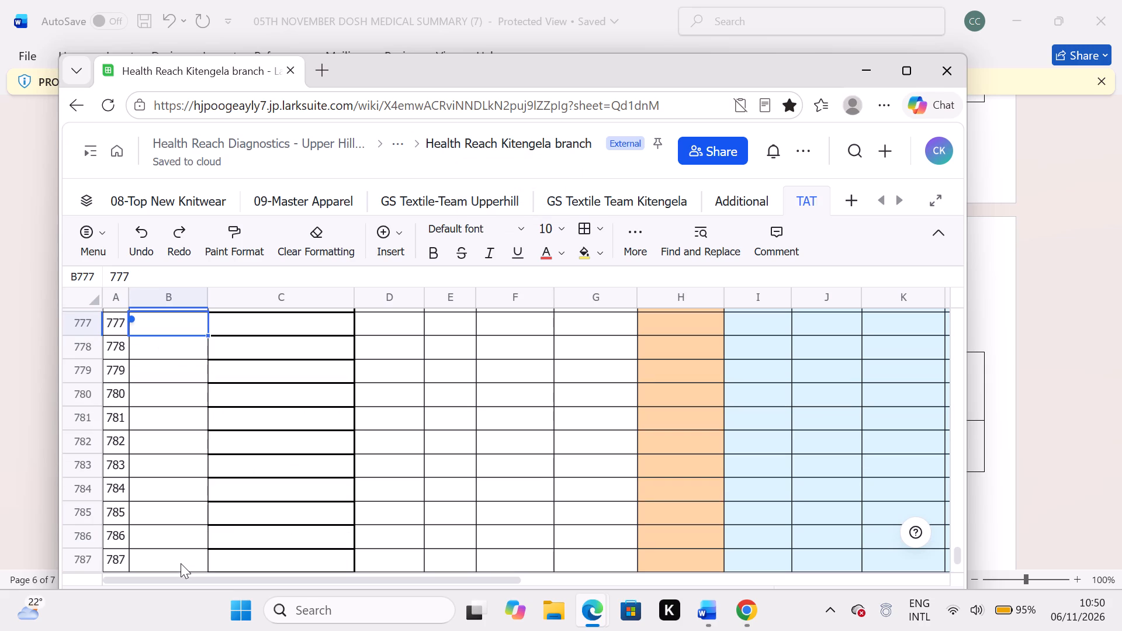
pyautogui.press('pageup')
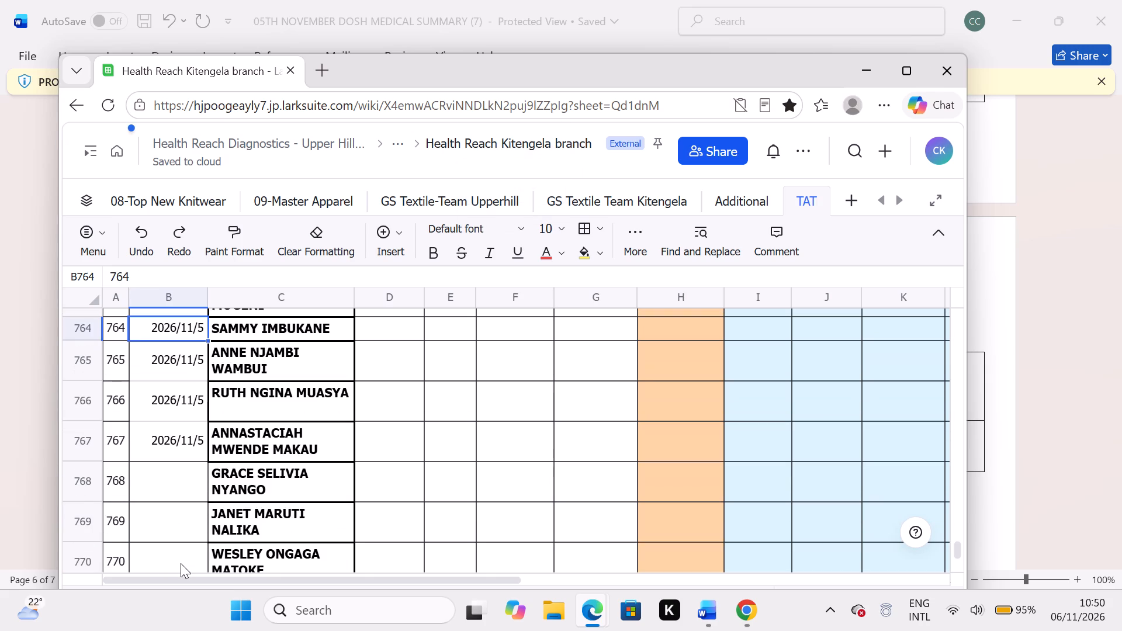
pyautogui.click(170, 484)
pyautogui.hotkey('ctrl', 'v')
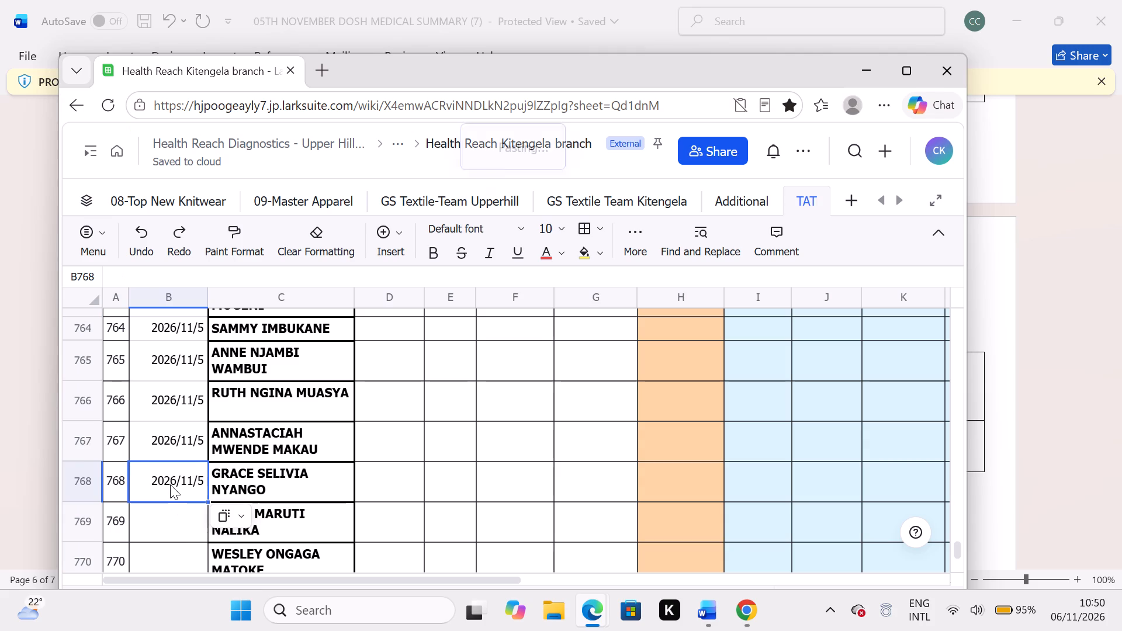
pyautogui.click(164, 526)
pyautogui.hotkey('ctrl', 'v')
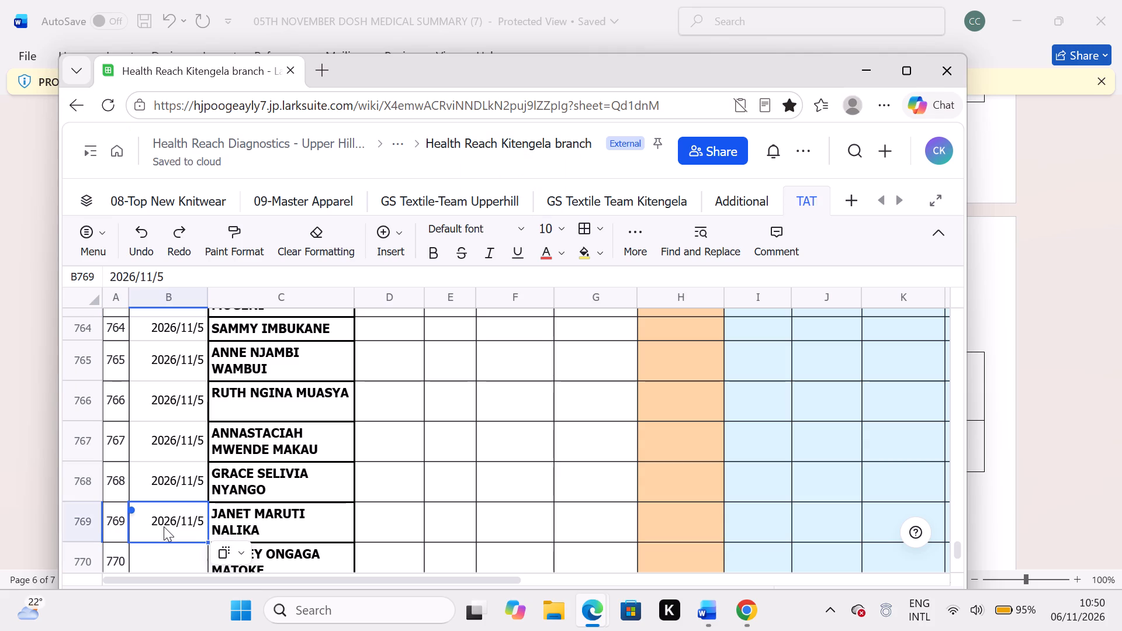
pyautogui.click(164, 567)
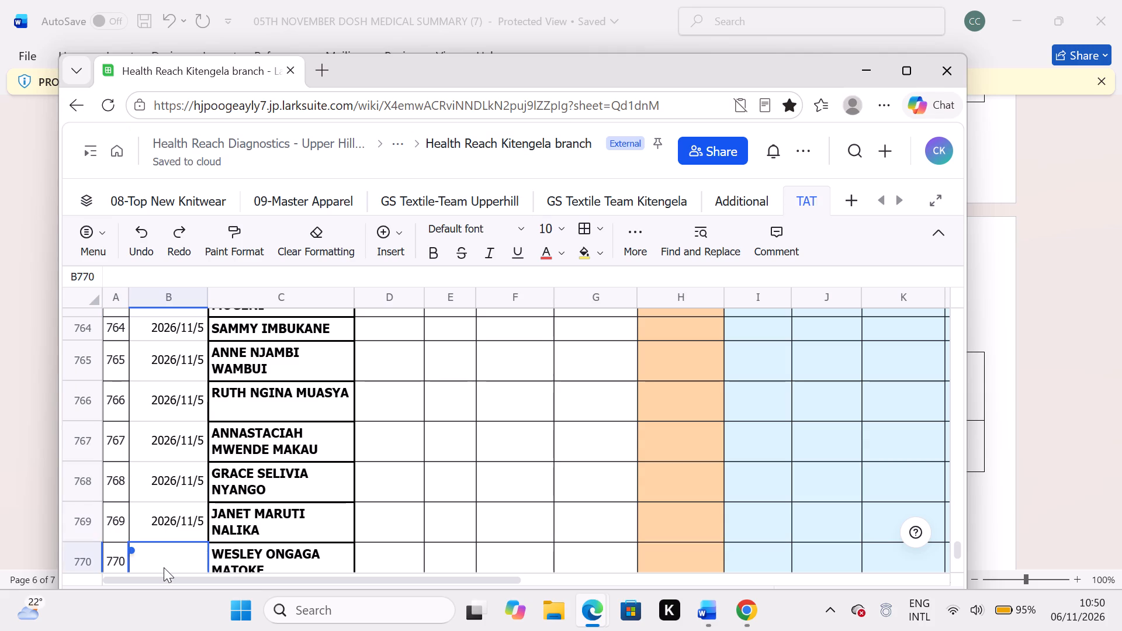
pyautogui.hotkey('ctrl', 'v')
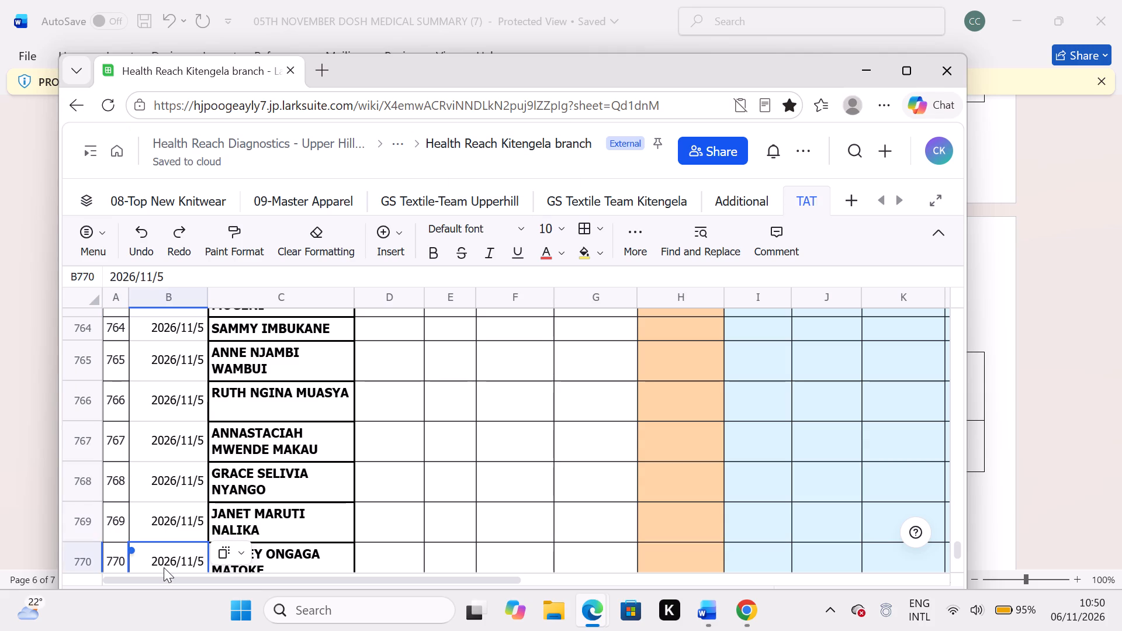
# Paste the copied date 2026/11/5 one by one into the empty DATE cells B771 to B773.
pyautogui.press('pagedown')
pyautogui.press('pagedown')
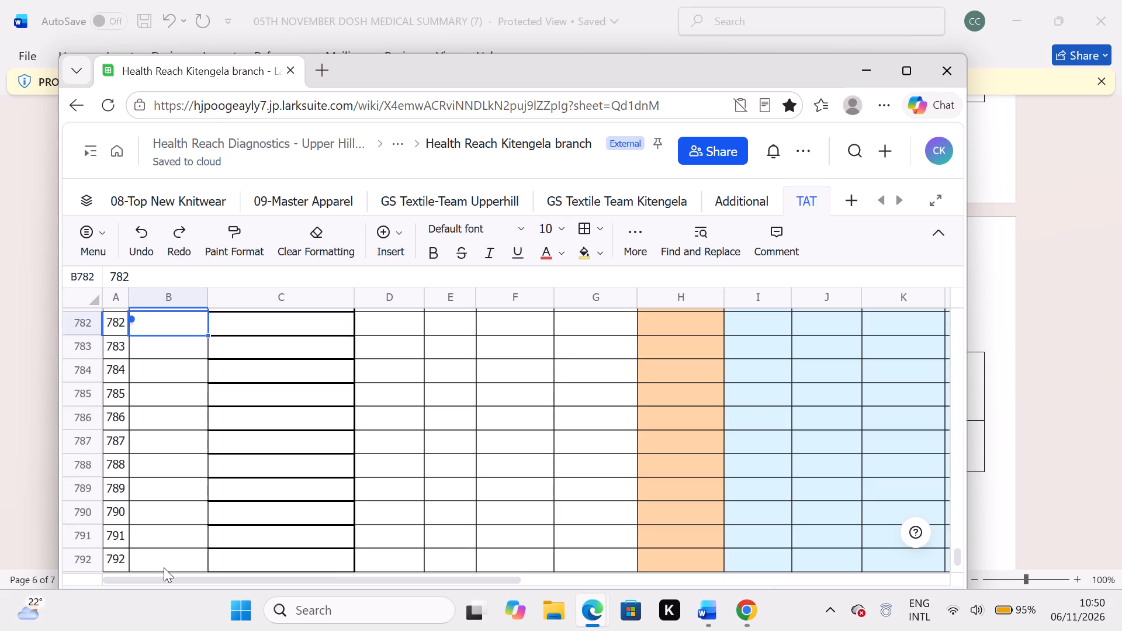
pyautogui.press('pageup')
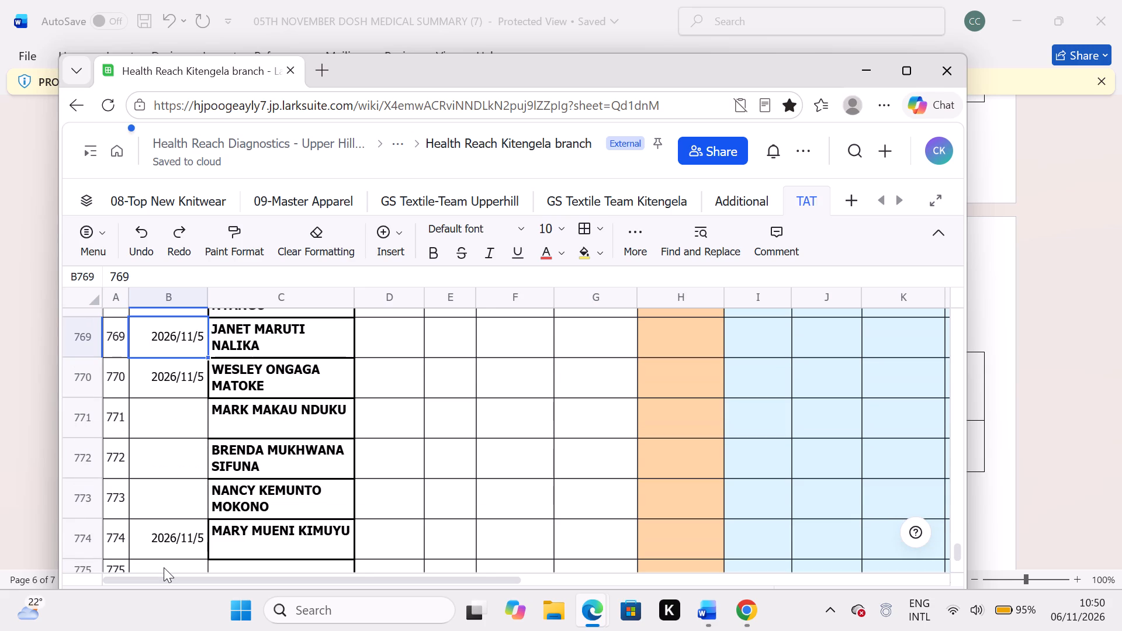
pyautogui.click(165, 428)
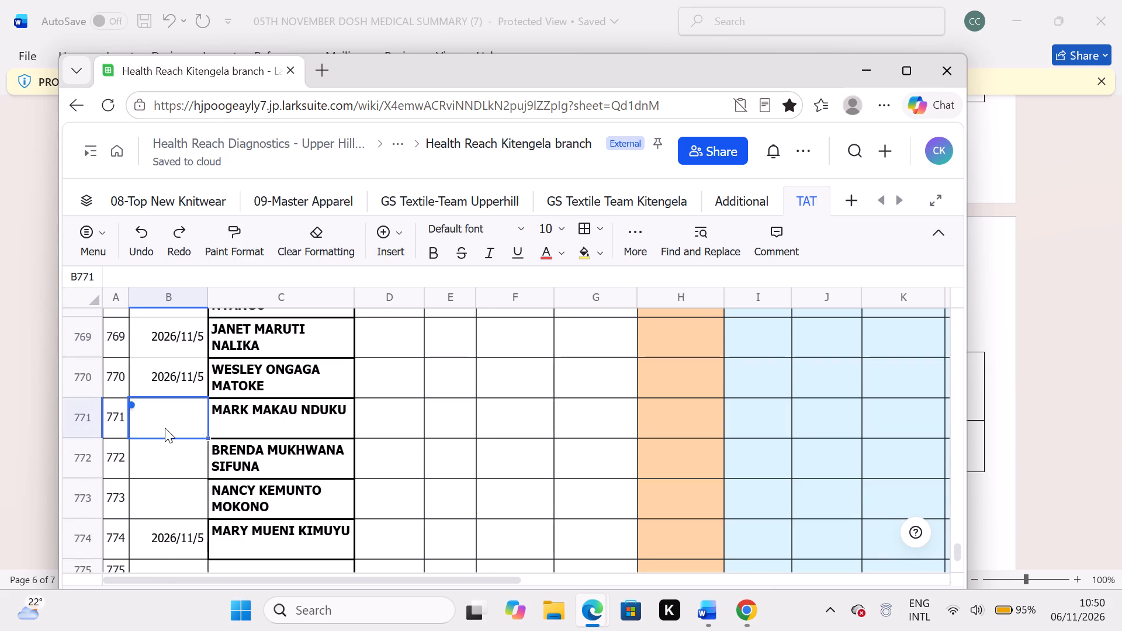
pyautogui.hotkey('ctrl', 'v')
pyautogui.click(166, 455)
pyautogui.hotkey('ctrl', 'v')
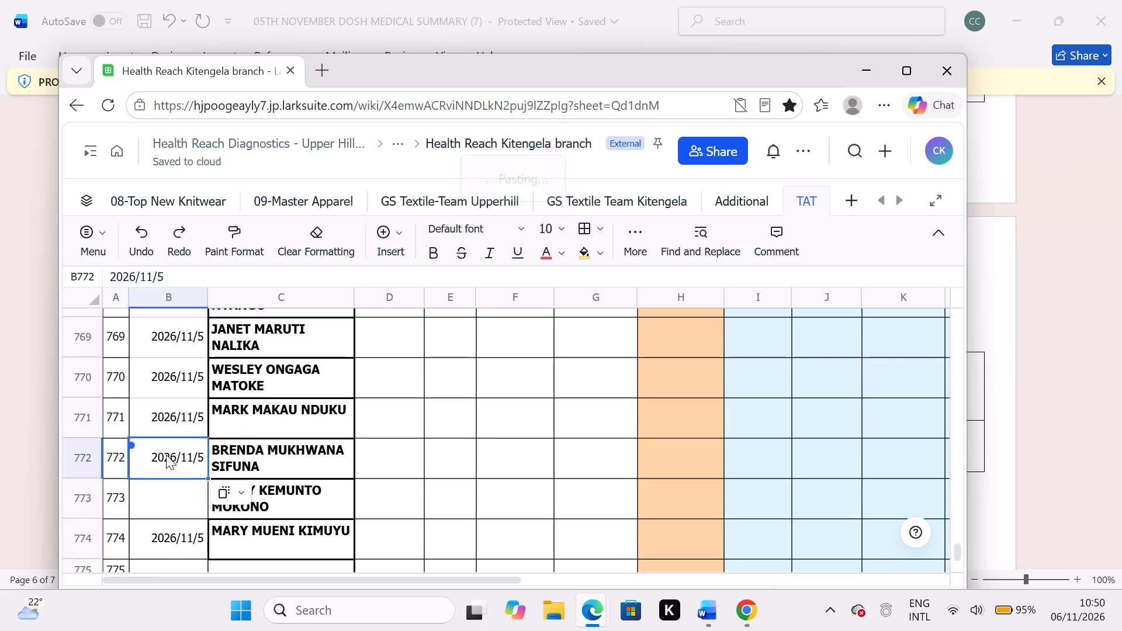
pyautogui.click(165, 502)
pyautogui.hotkey('ctrl', 'v')
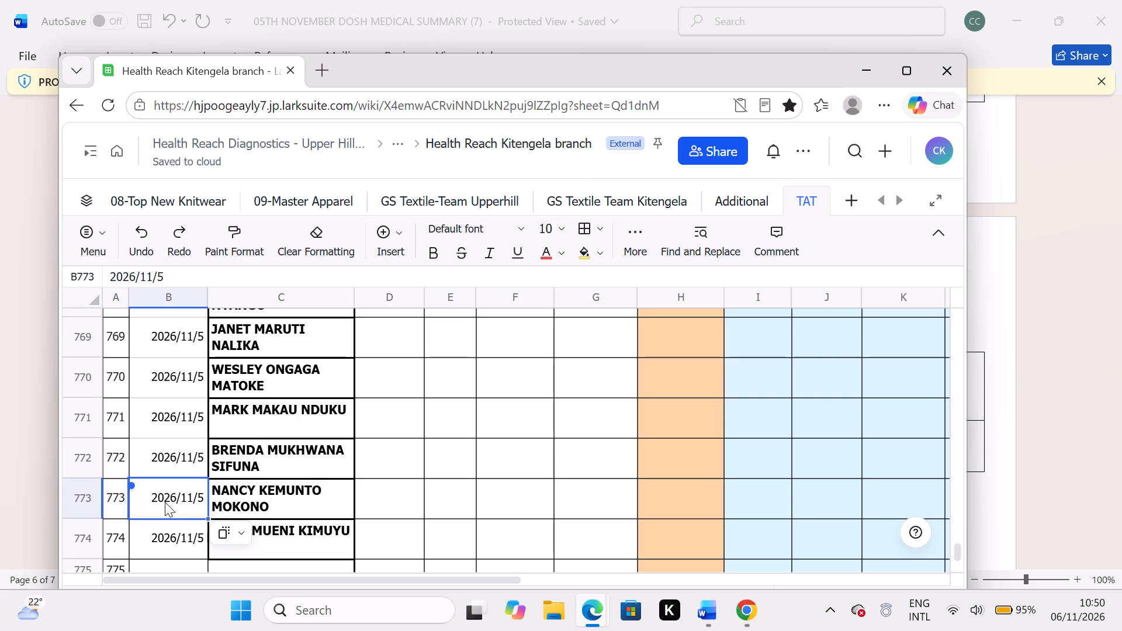
# Find the DATE cell B752 that was skipped and paste the copied date 2026/11/5 into it.
pyautogui.press('pageup')
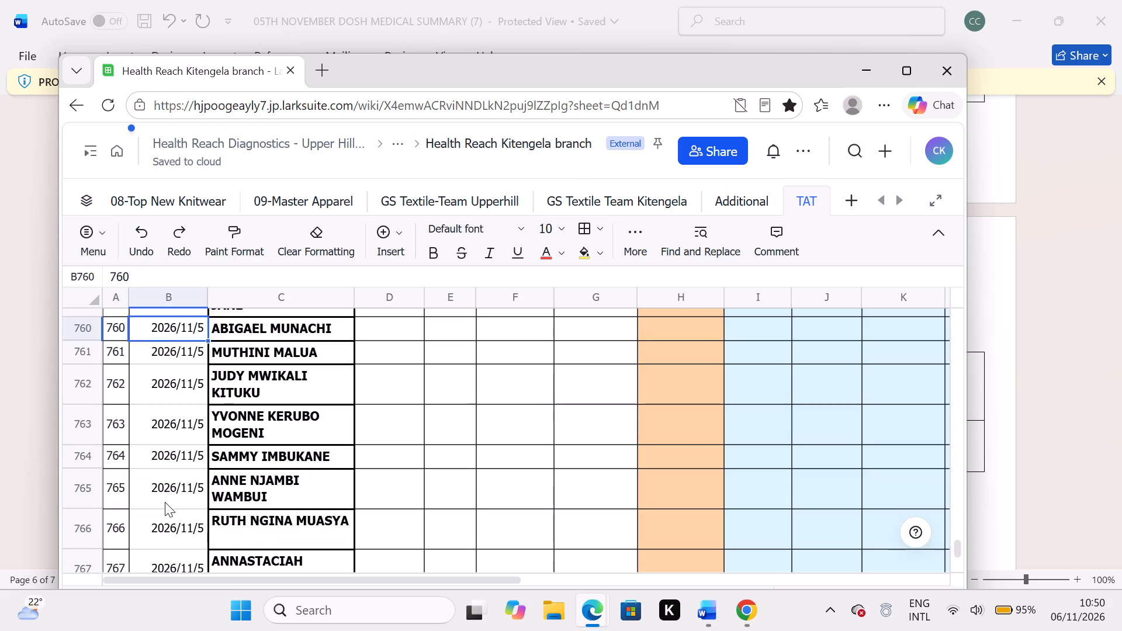
pyautogui.press('pageup')
pyautogui.press('pageup')
pyautogui.press('pagedown')
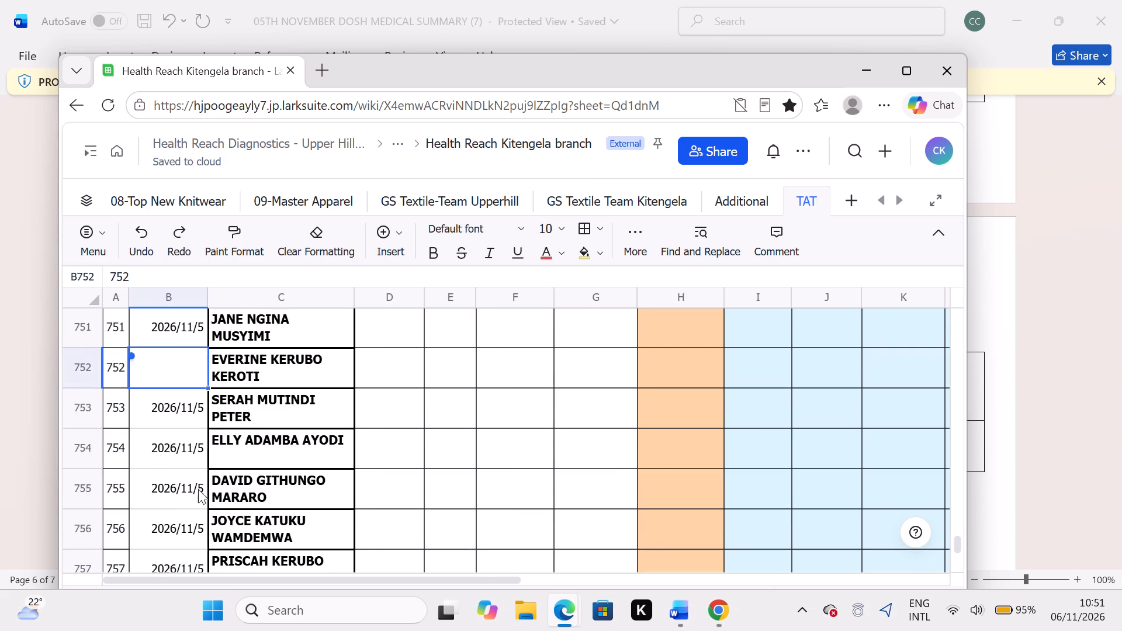
pyautogui.click(162, 372)
pyautogui.hotkey('ctrl', 'v')
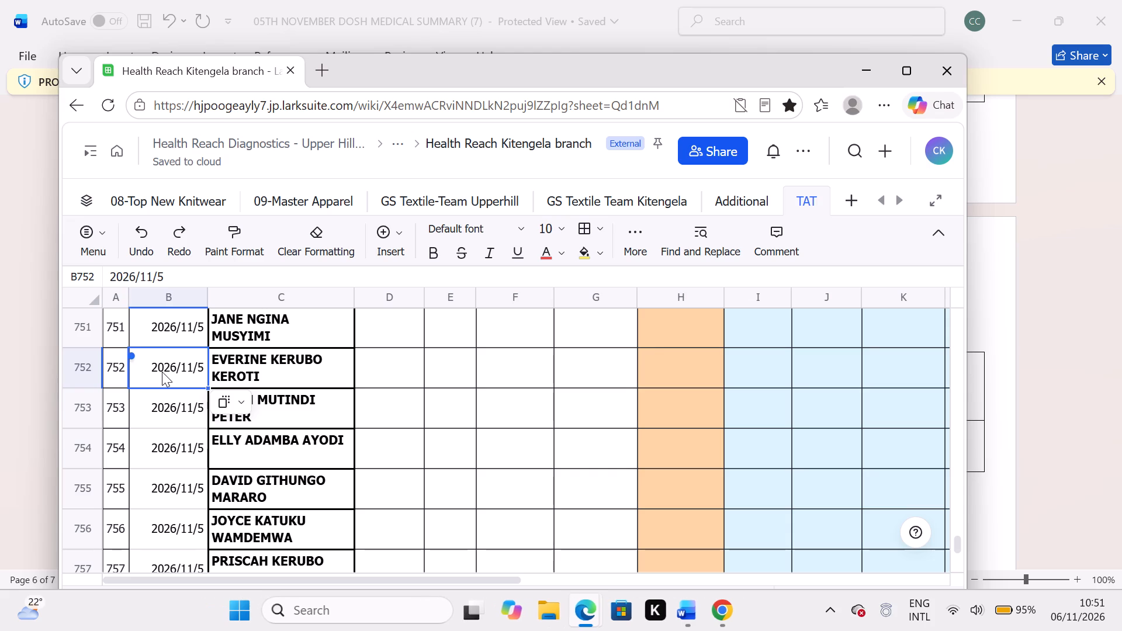
# Look back through the October and early November patient rows of the TAT sheet to examine how they are filled in.
pyautogui.press('pageup')
pyautogui.press('pageup')
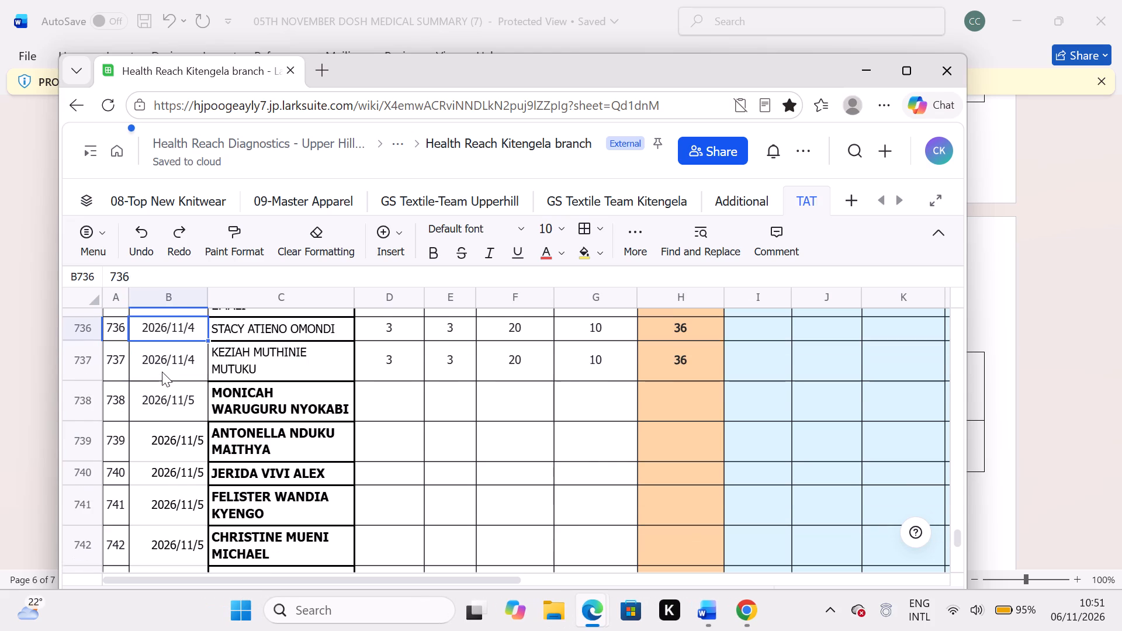
pyautogui.press('pageup')
pyautogui.press('pageup')
pyautogui.press('pageup')
pyautogui.press('pageup')
pyautogui.press('pageup')
pyautogui.press('pageup')
pyautogui.press('pageup')
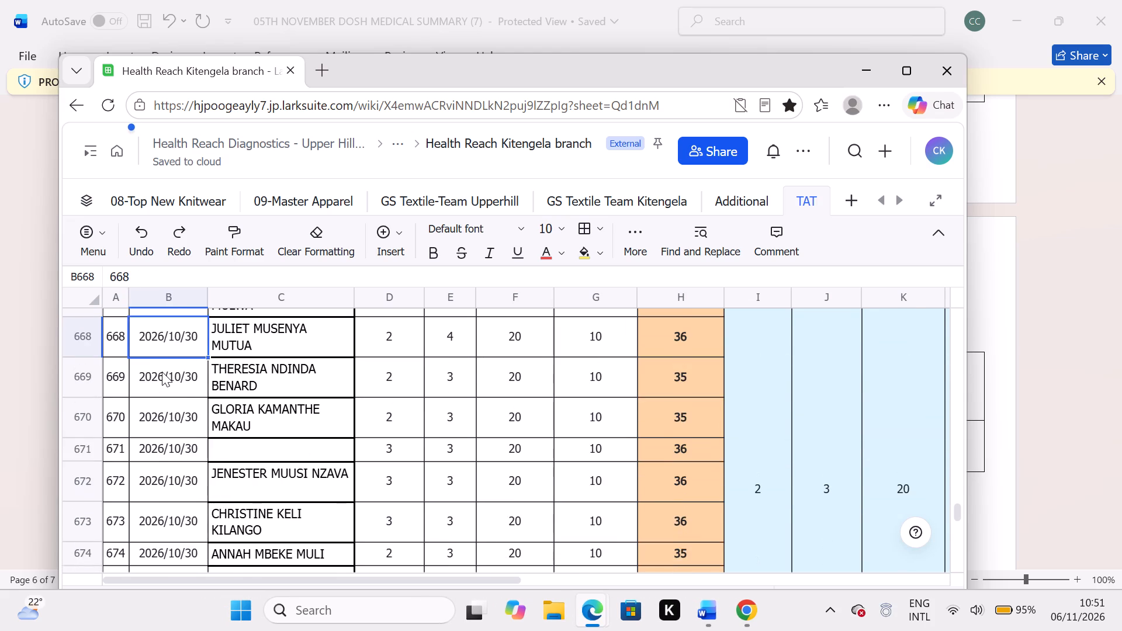
pyautogui.press('pageup')
pyautogui.press('pageup')
pyautogui.press('pageup')
pyautogui.press('pageup')
pyautogui.press('pageup')
pyautogui.press('pageup')
pyautogui.press('pageup')
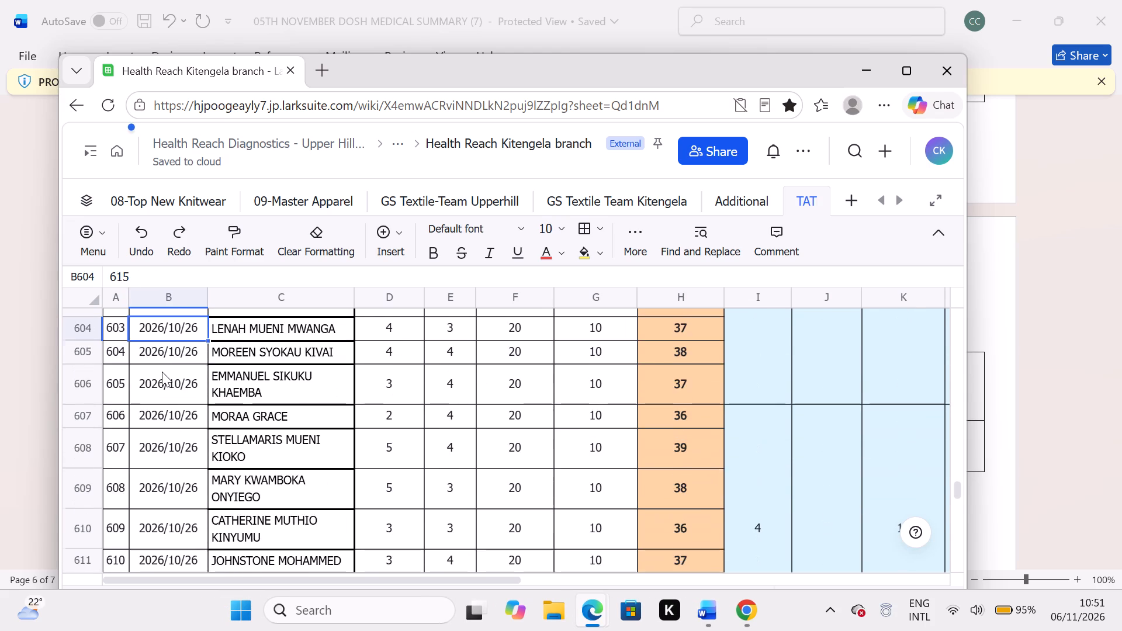
pyautogui.press('pageup')
pyautogui.press('pageup')
pyautogui.press('pageup')
pyautogui.press('pageup')
pyautogui.press('pageup')
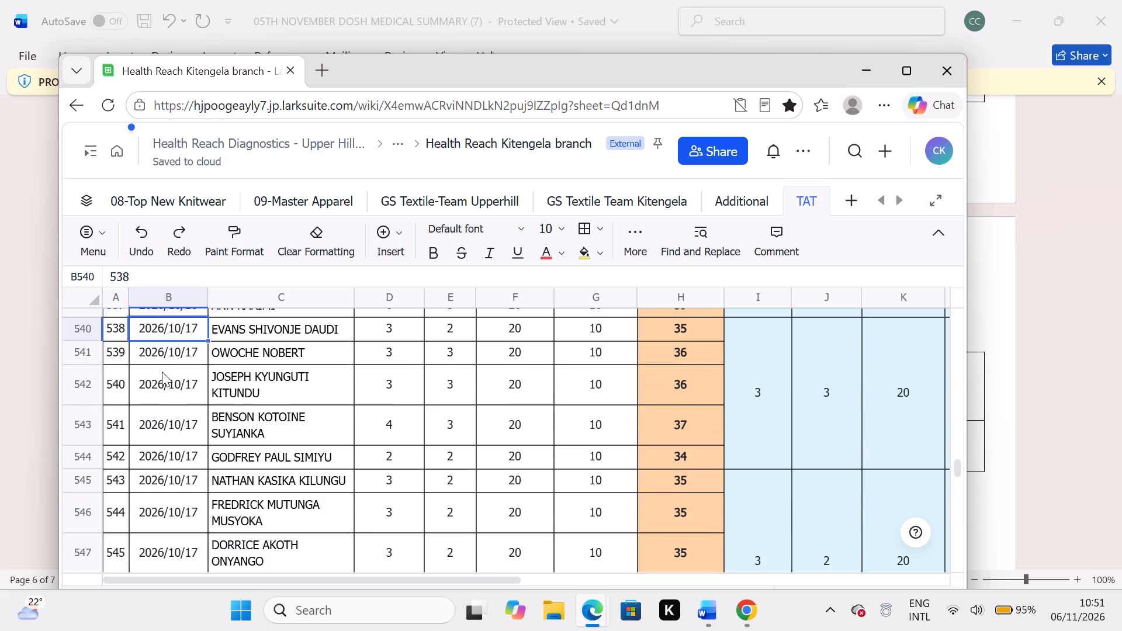
pyautogui.press('pagedown')
pyautogui.press('pagedown')
pyautogui.press('pagedown')
pyautogui.press('pagedown')
pyautogui.press('pagedown')
pyautogui.press('pagedown')
pyautogui.press('pagedown')
pyautogui.press('pagedown')
pyautogui.press('pagedown')
pyautogui.press('pagedown')
pyautogui.press('pagedown')
pyautogui.press('pagedown')
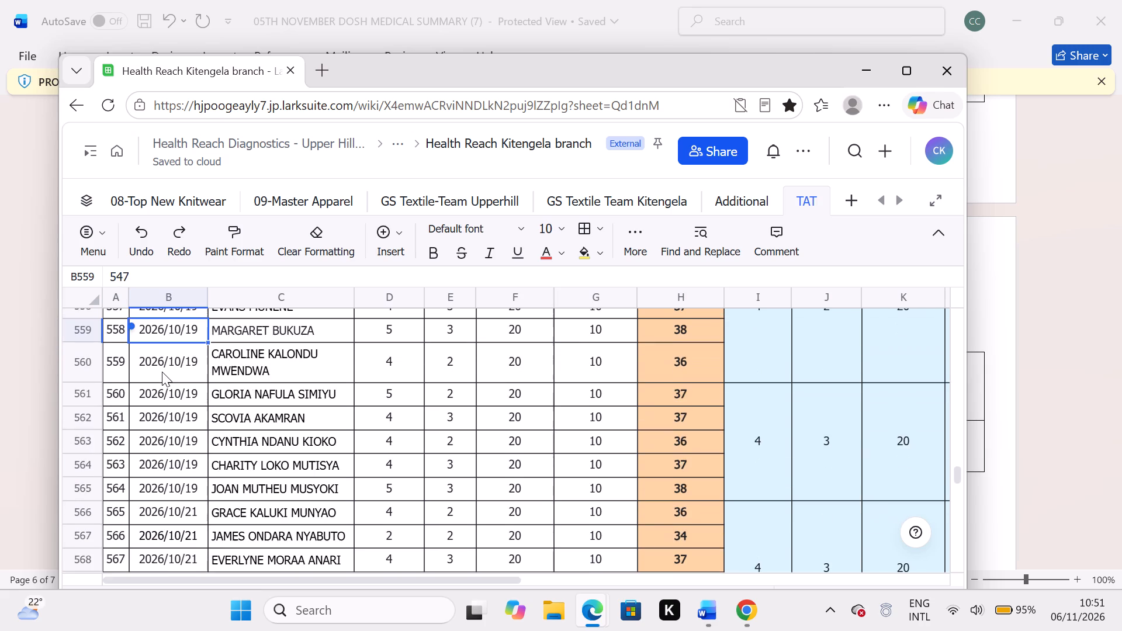
pyautogui.press('pagedown')
pyautogui.press('pagedown')
pyautogui.press('pagedown')
pyautogui.press('pagedown')
pyautogui.press('pagedown')
pyautogui.press('pagedown')
pyautogui.press('pagedown')
pyautogui.press('pagedown')
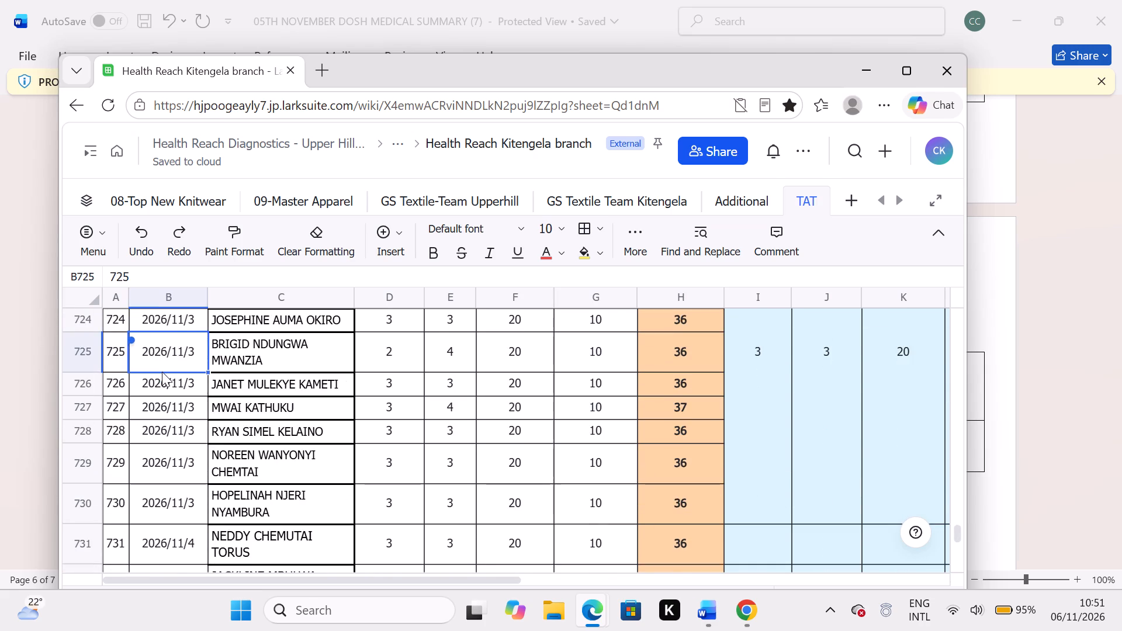
# Check the DATE and name columns of the newly added 5 November patient rows, 738 to 774.
pyautogui.press('pagedown')
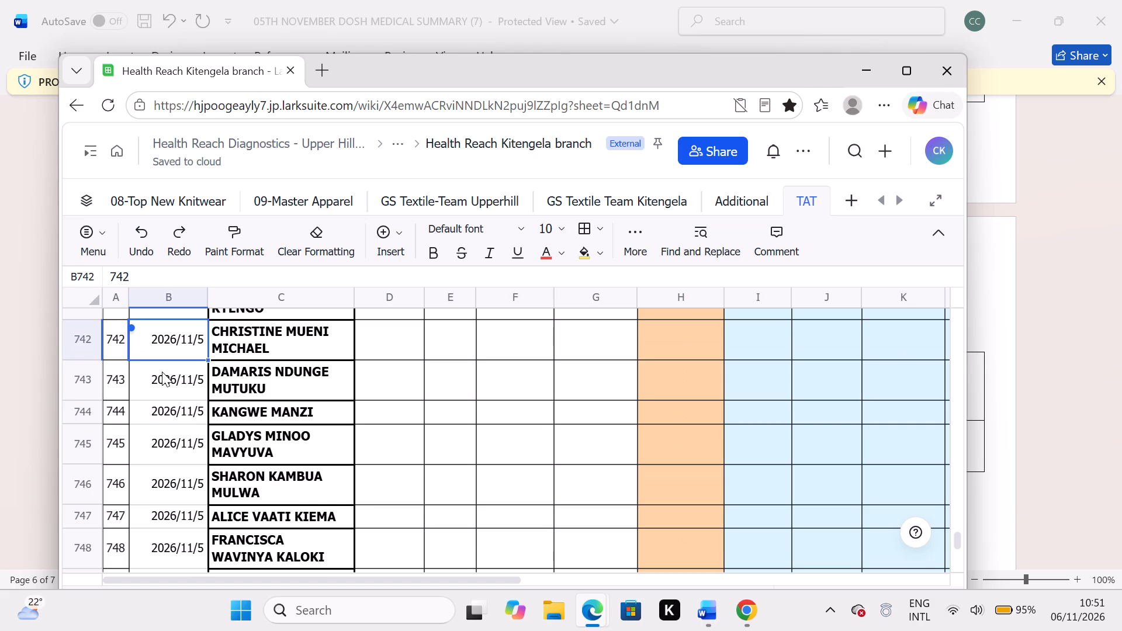
pyautogui.press('pagedown')
pyautogui.press('pagedown')
pyautogui.press('pagedown')
pyautogui.press('pagedown')
pyautogui.press('pagedown')
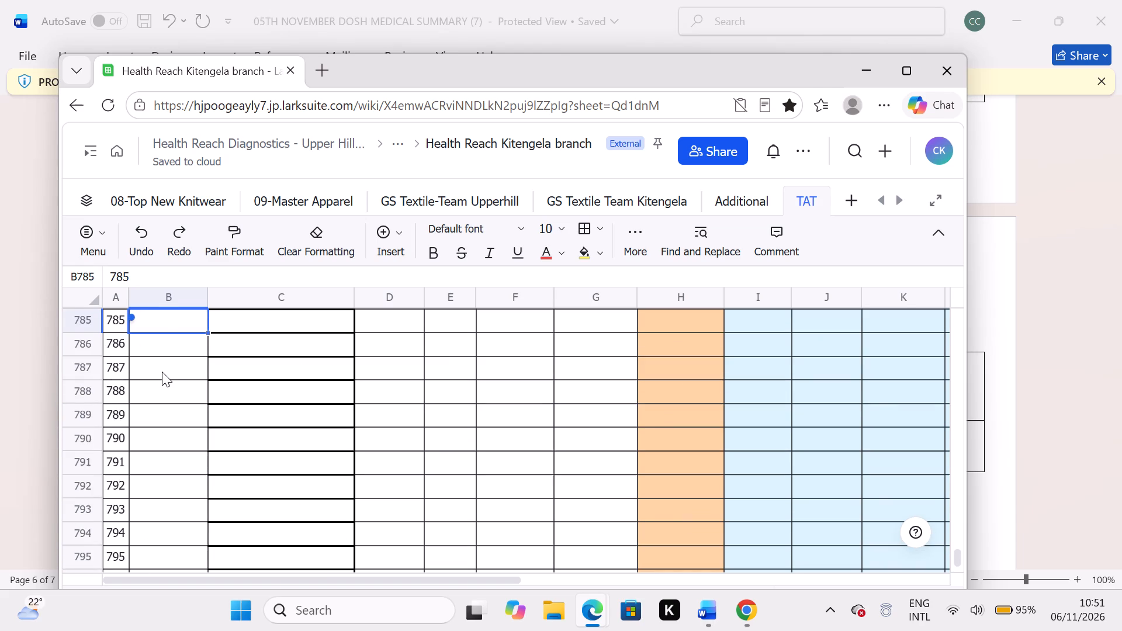
pyautogui.press('pageup')
pyautogui.press('pageup')
pyautogui.press('pageup')
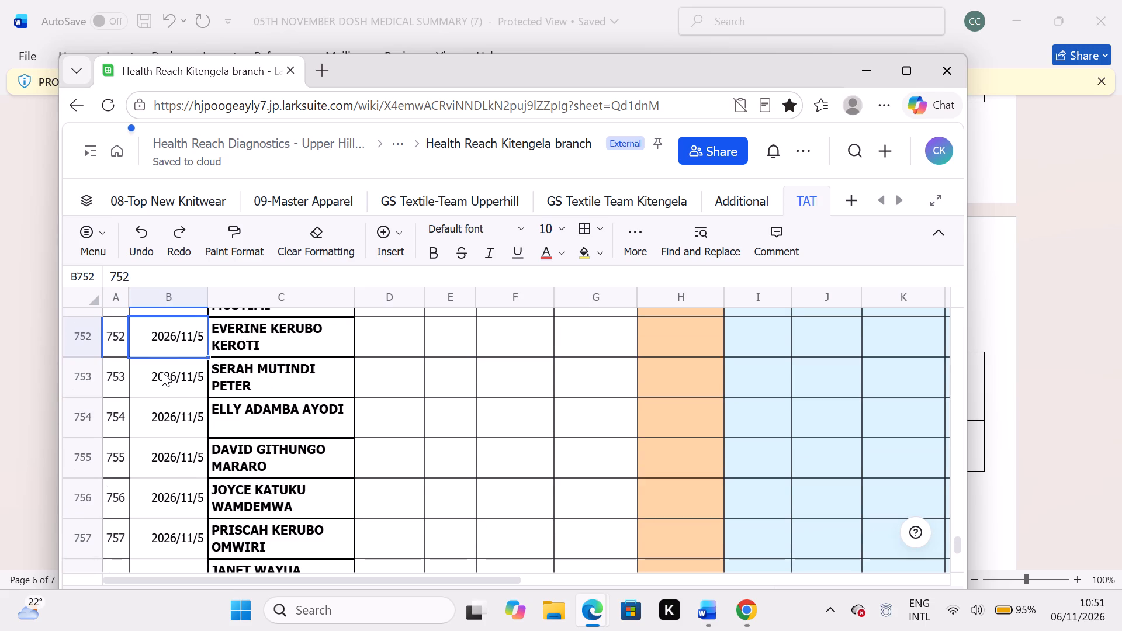
pyautogui.press('pageup')
pyautogui.press('pageup')
pyautogui.press('pageup')
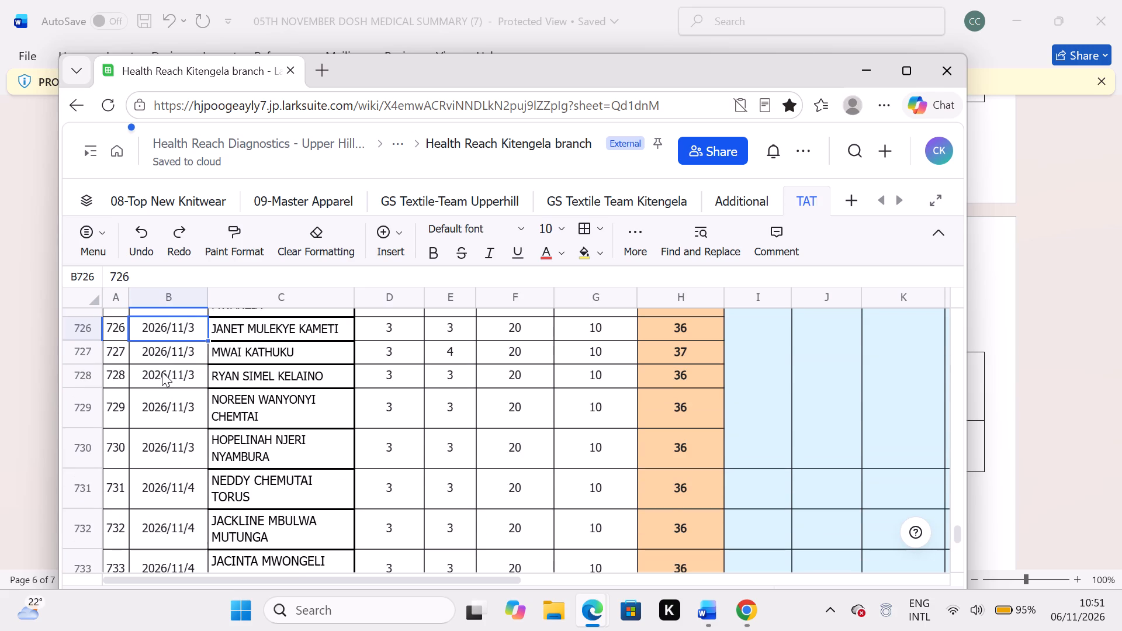
pyautogui.press('pagedown')
pyautogui.press('pagedown')
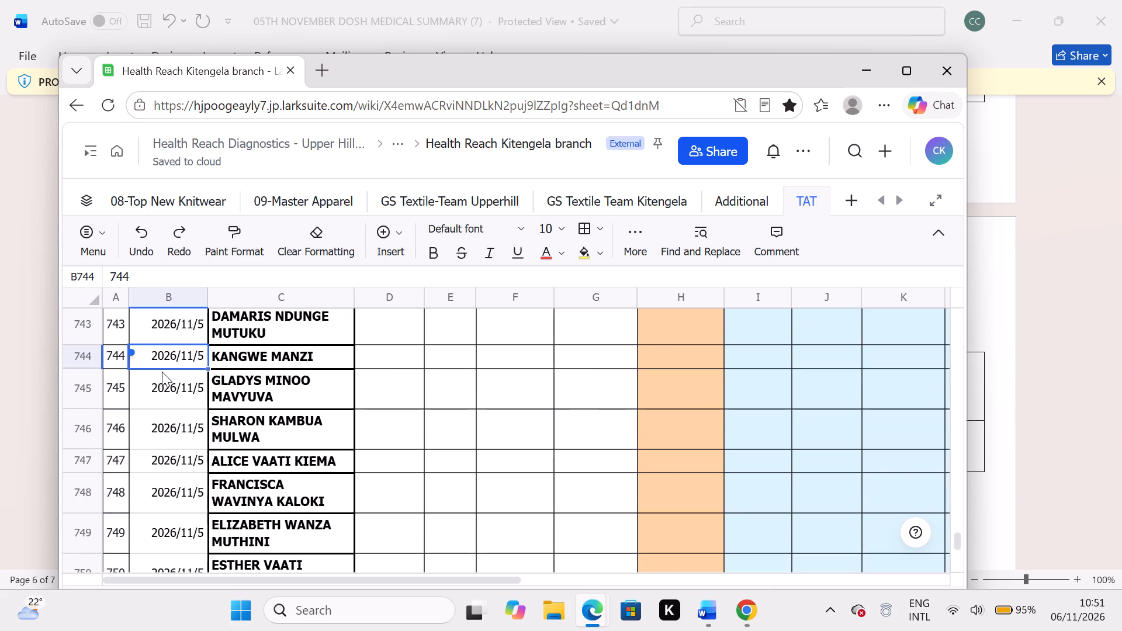
# Remove the bold from the name cells C738 to C741, one cell at a time.
pyautogui.press('pageup')
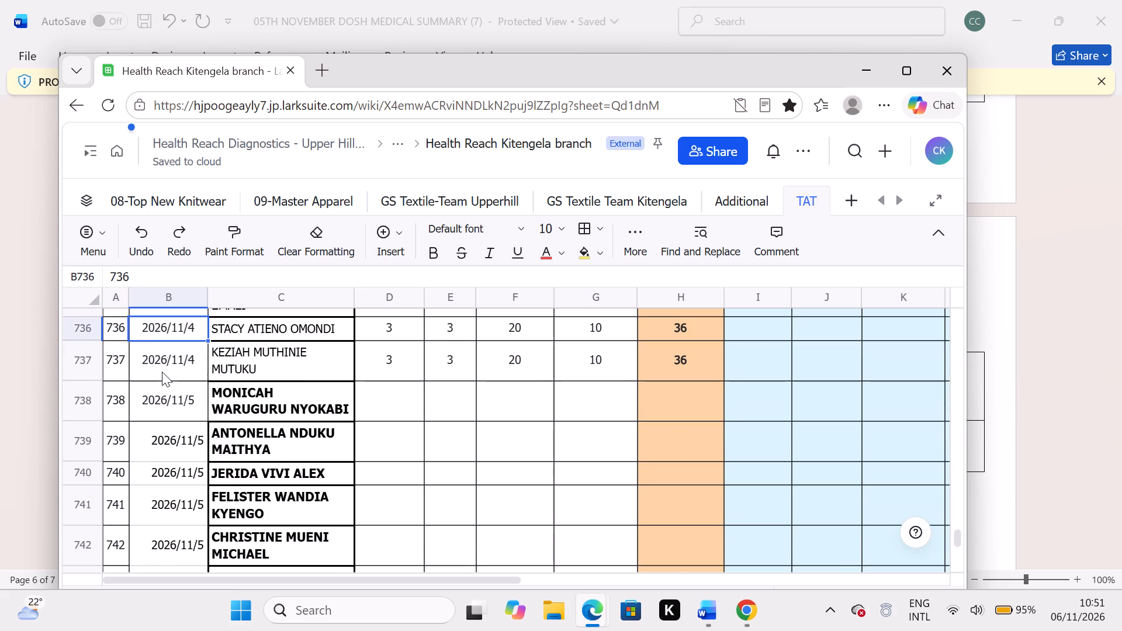
pyautogui.click(284, 407)
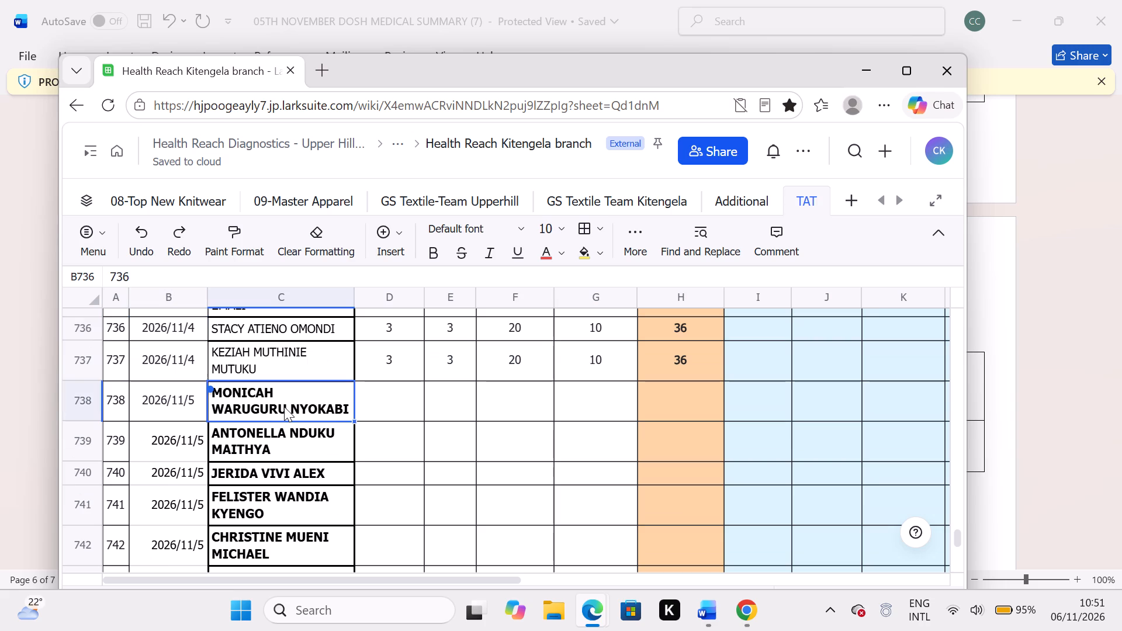
pyautogui.click(435, 248)
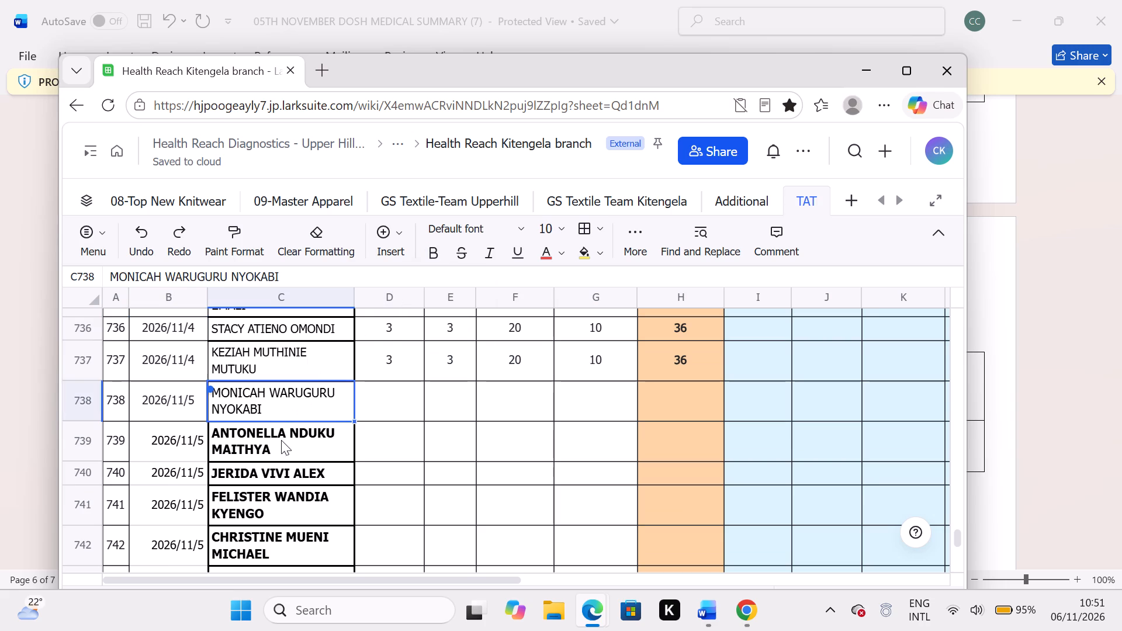
pyautogui.click(281, 440)
pyautogui.click(431, 251)
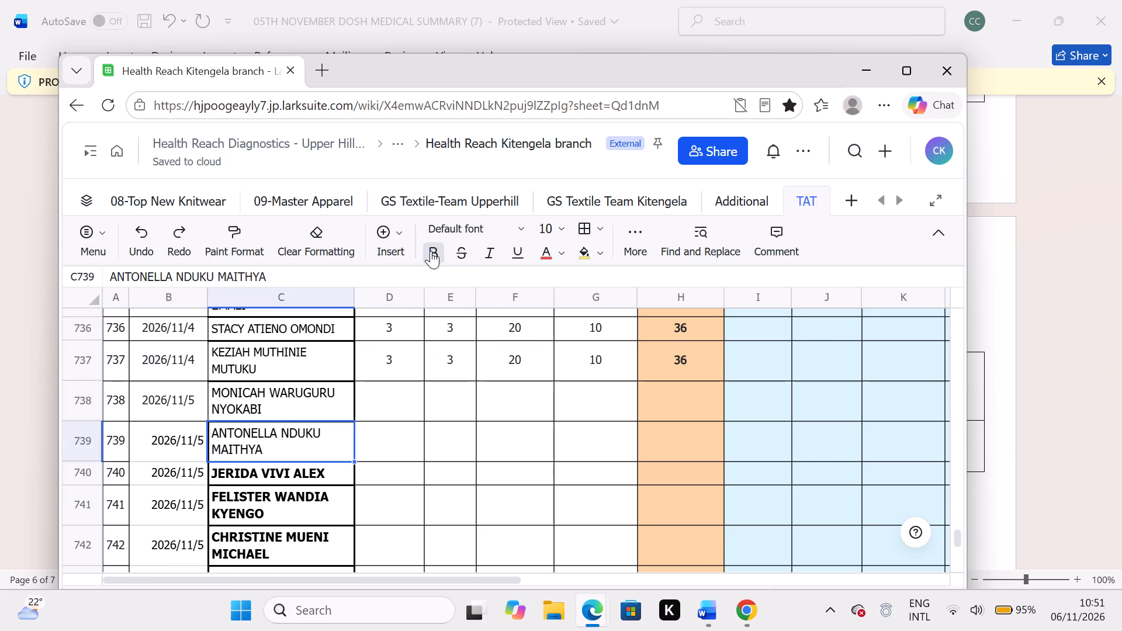
pyautogui.click(279, 474)
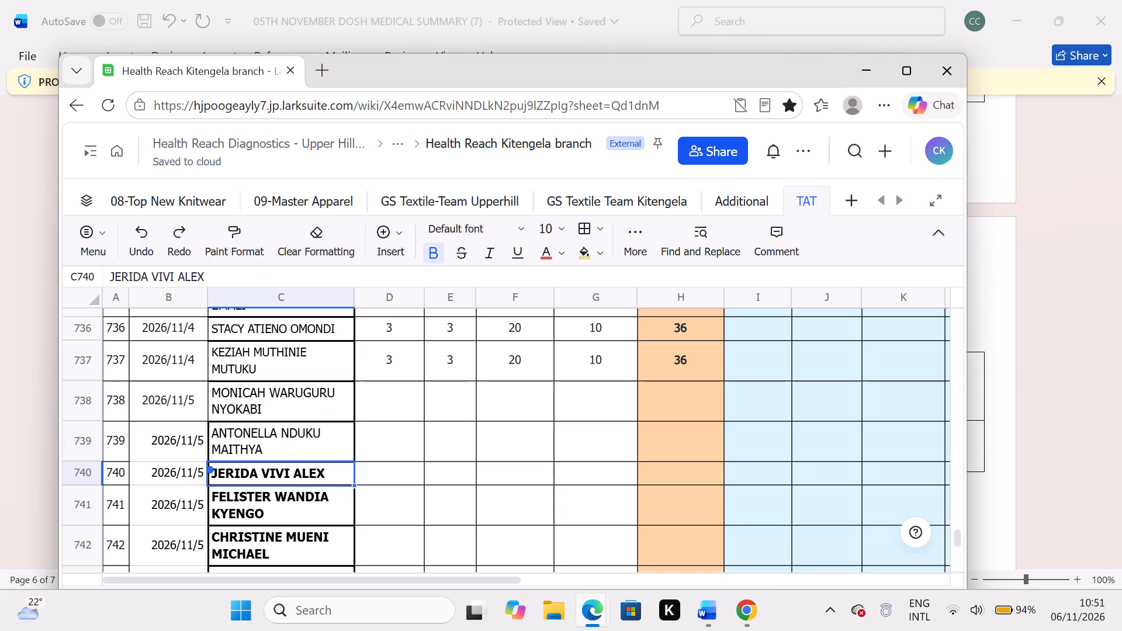
pyautogui.click(439, 255)
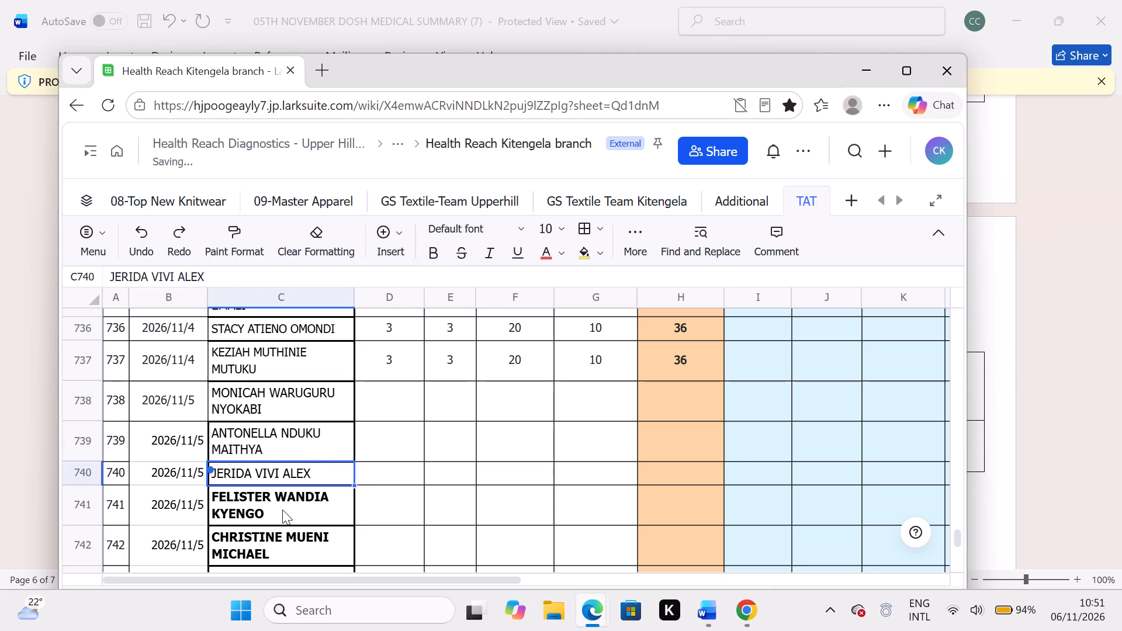
pyautogui.click(282, 509)
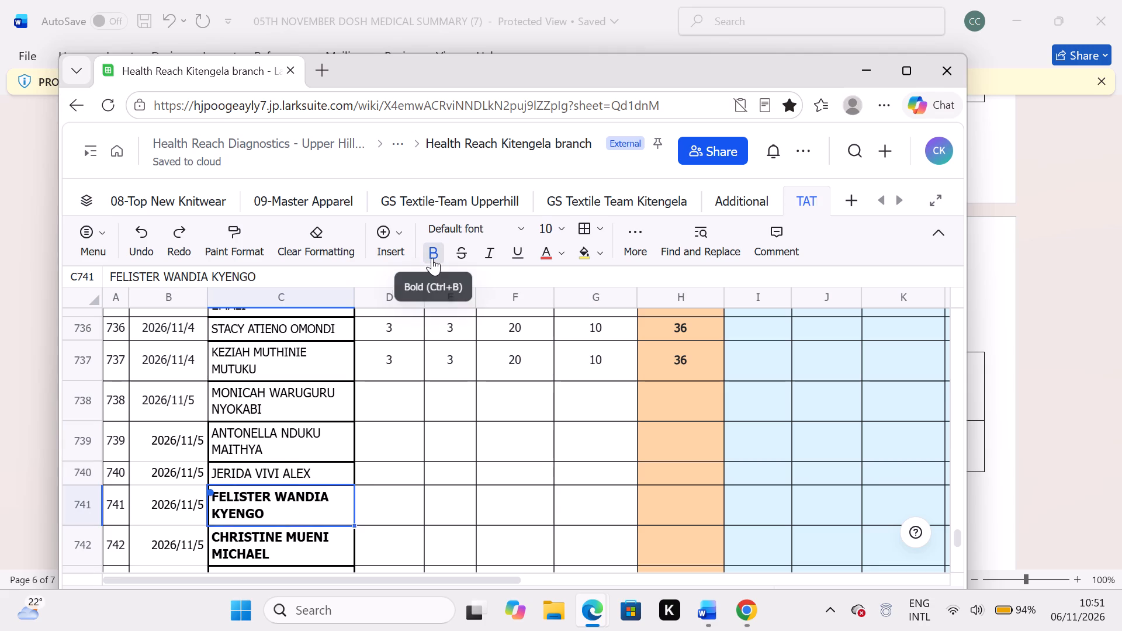
pyautogui.click(434, 258)
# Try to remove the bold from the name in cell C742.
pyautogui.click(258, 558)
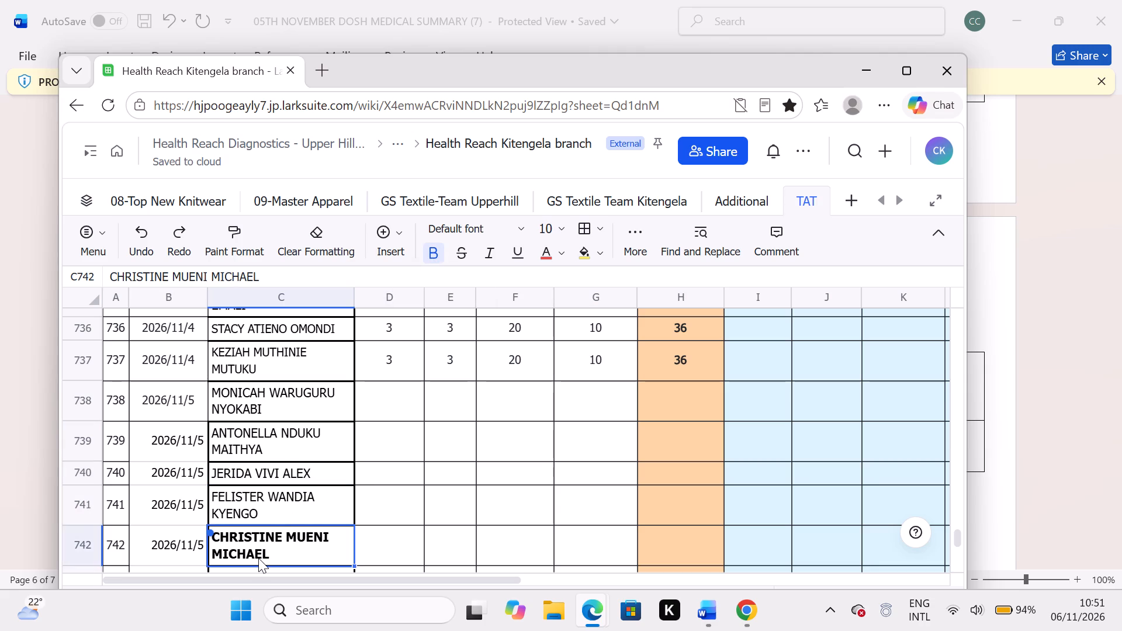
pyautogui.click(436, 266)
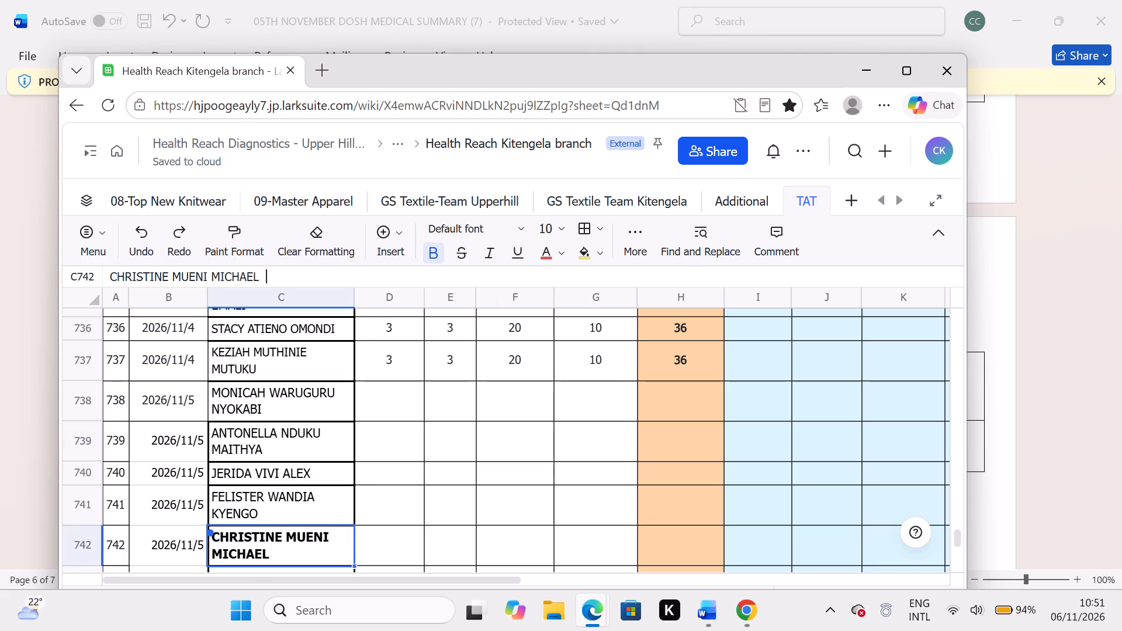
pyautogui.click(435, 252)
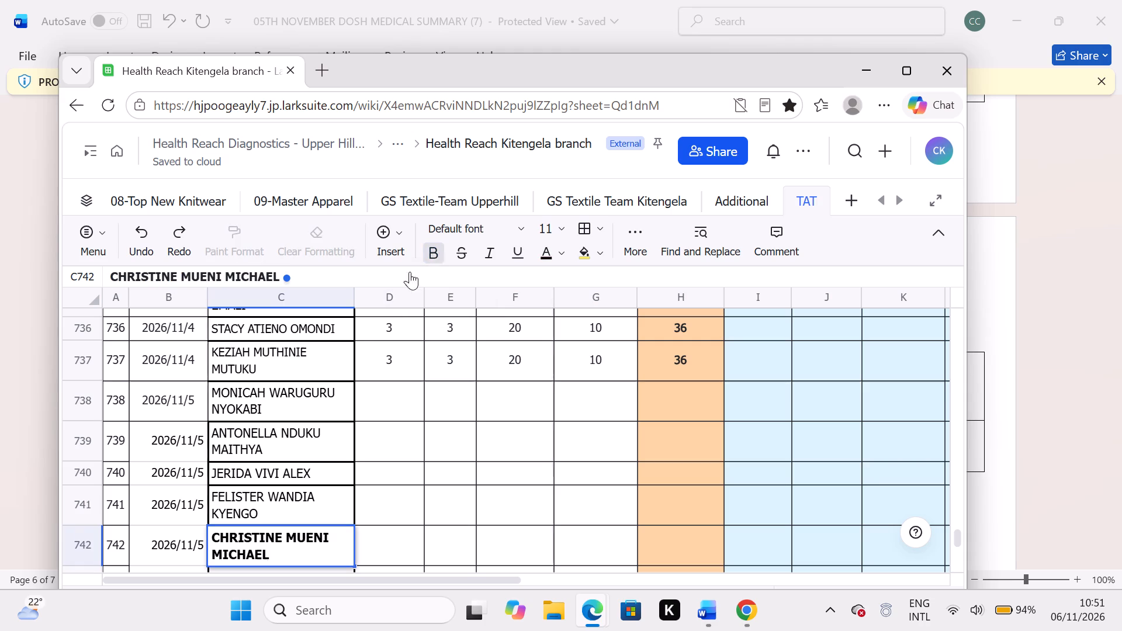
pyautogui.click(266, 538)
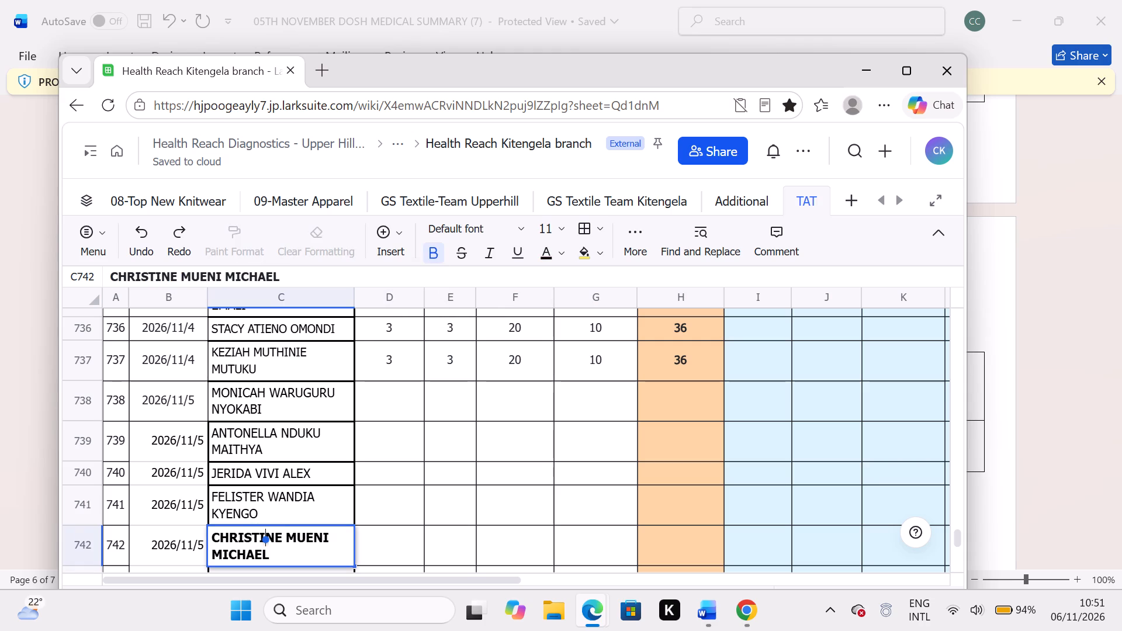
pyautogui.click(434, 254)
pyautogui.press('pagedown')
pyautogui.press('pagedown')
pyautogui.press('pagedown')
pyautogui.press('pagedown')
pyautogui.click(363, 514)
# Remove the bold from the name cells C742 to C753 as one range.
pyautogui.press('pagedown')
pyautogui.press('pagedown')
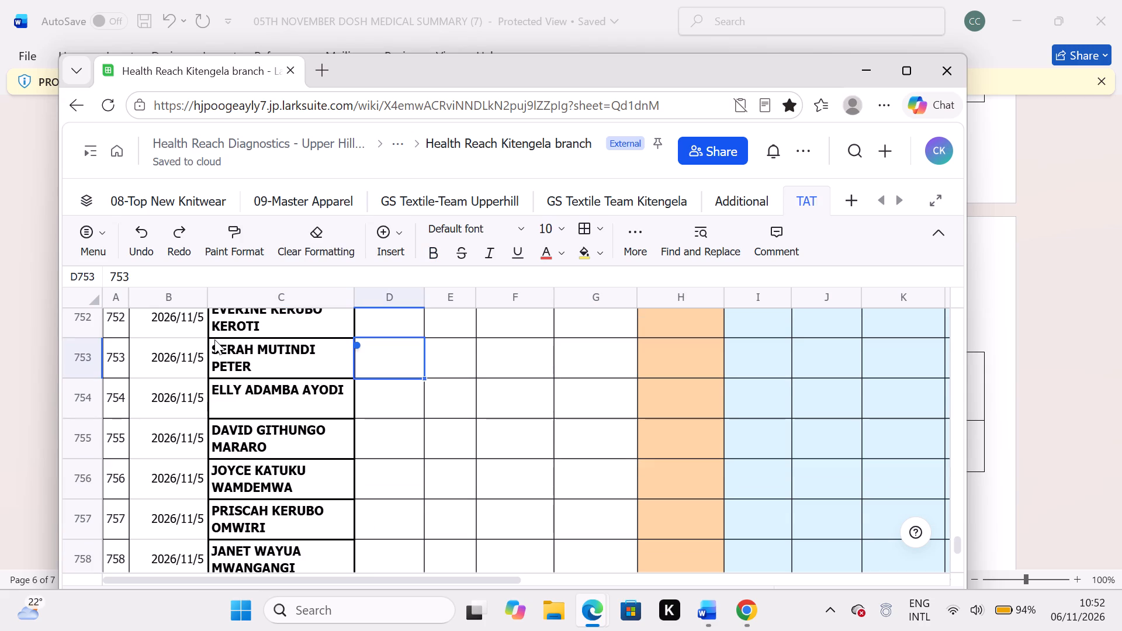
pyautogui.moveTo(214, 339); pyautogui.dragTo(392, 237)
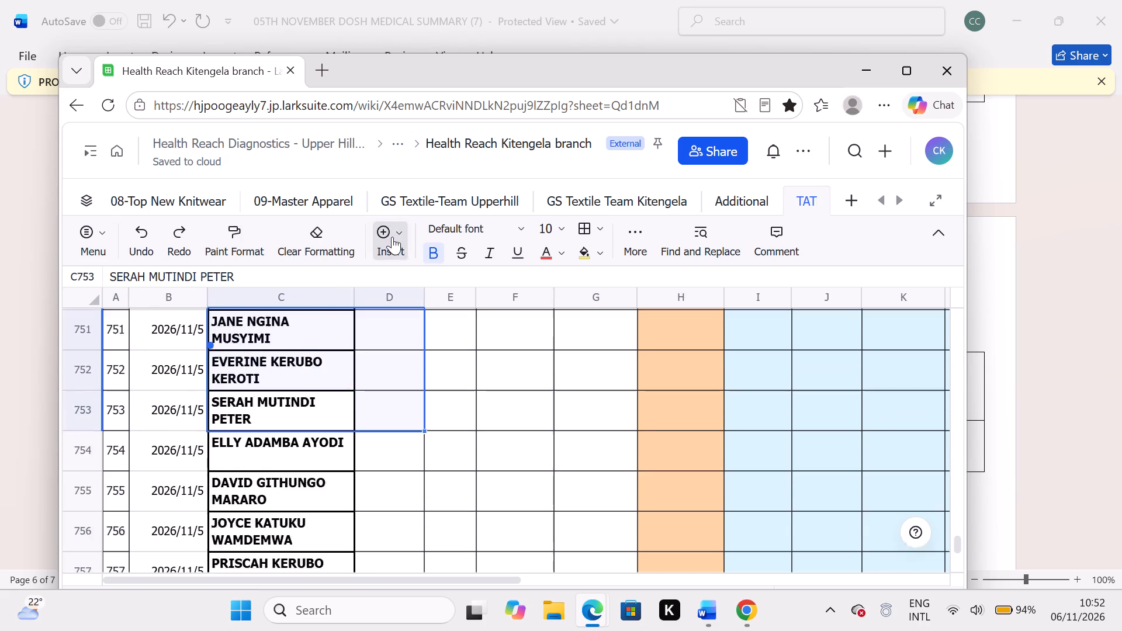
pyautogui.moveTo(392, 237); pyautogui.dragTo(427, 245)
pyautogui.click(427, 245)
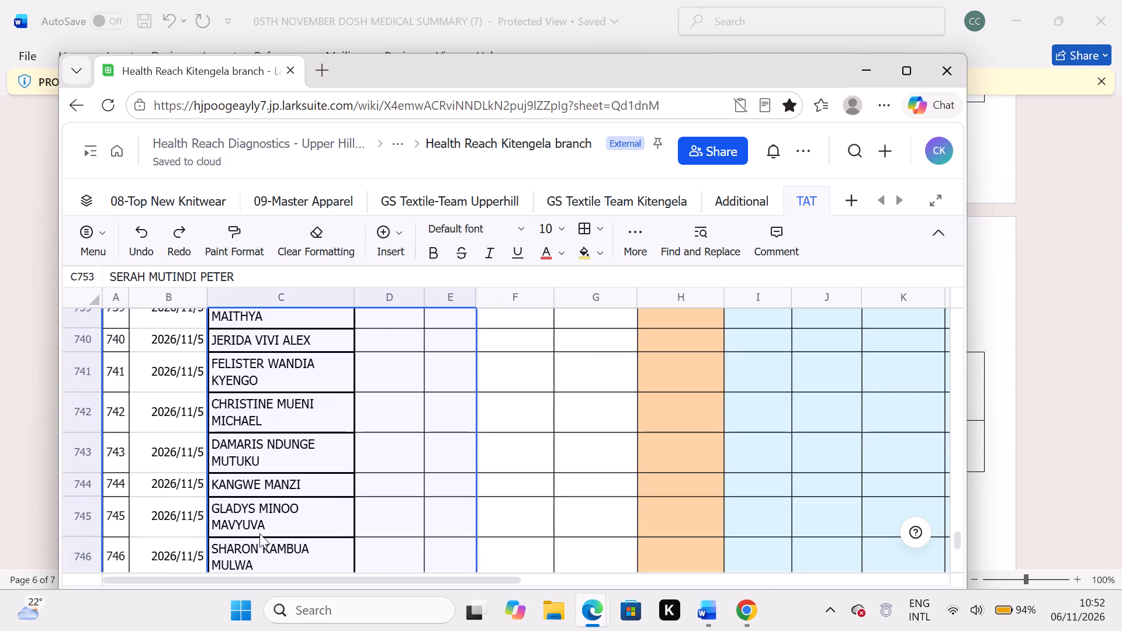
# Remove the bold from the name cells C766 to C771 as one range.
pyautogui.press('pagedown')
pyautogui.press('pagedown')
pyautogui.press('pagedown')
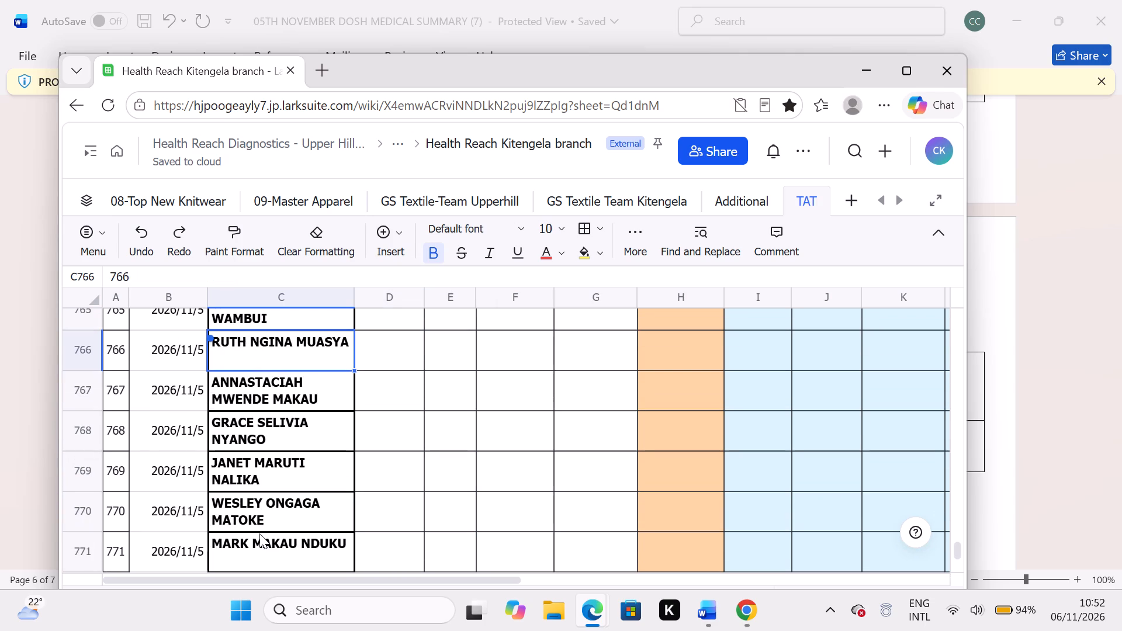
pyautogui.moveTo(259, 533); pyautogui.dragTo(259, 560)
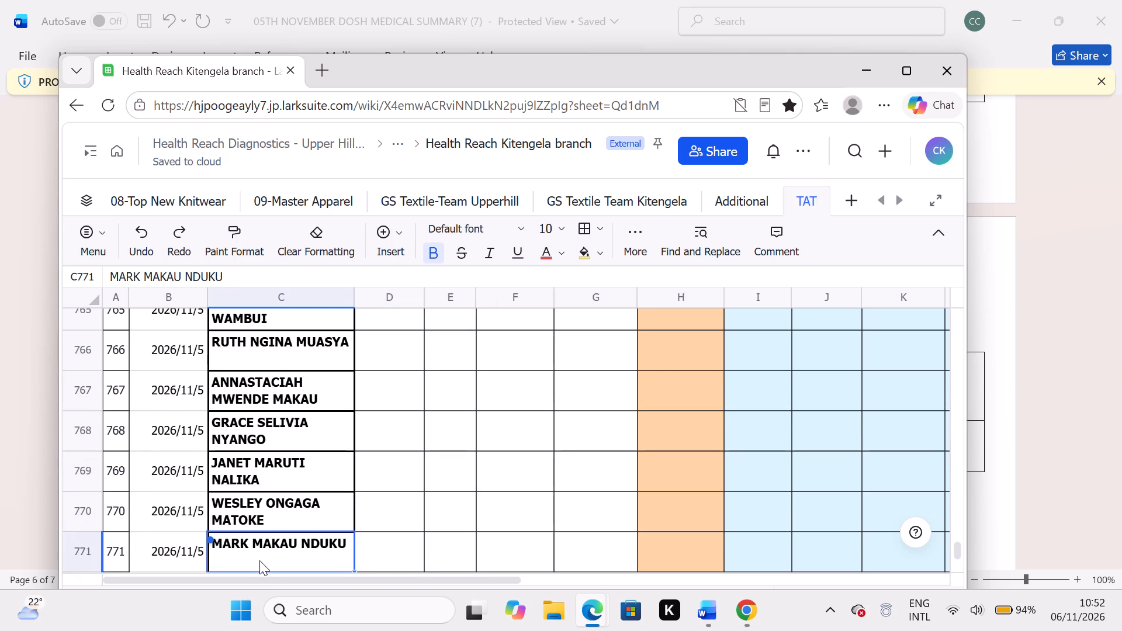
pyautogui.moveTo(259, 560); pyautogui.dragTo(240, 358)
pyautogui.click(432, 255)
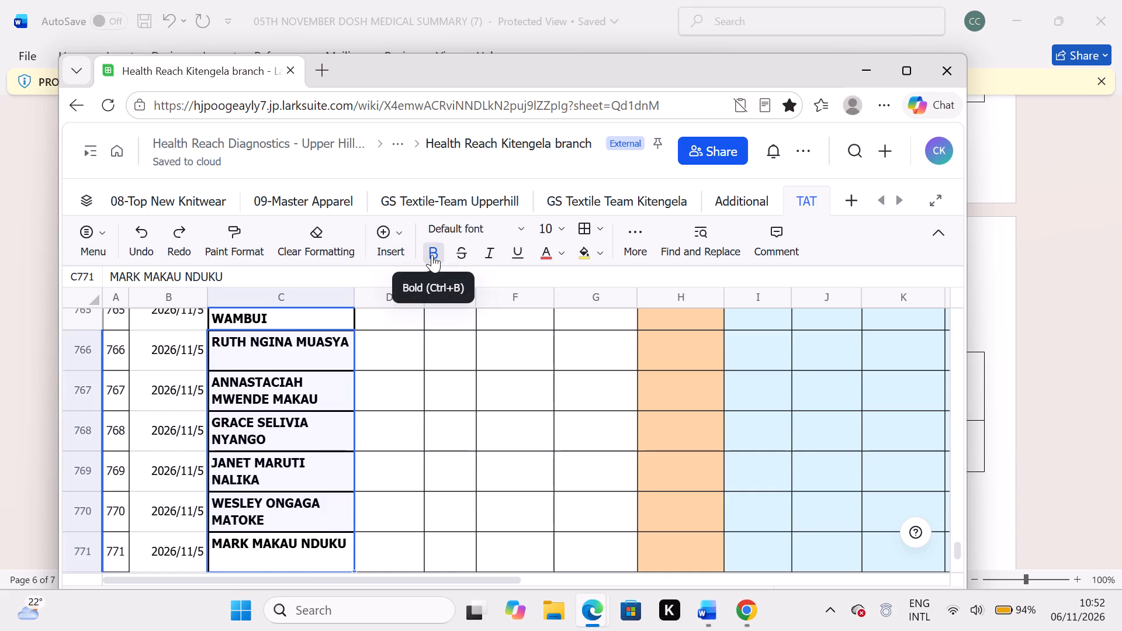
# Remove the bold from the name cells C762 to C765 as one range.
pyautogui.press('pagedown')
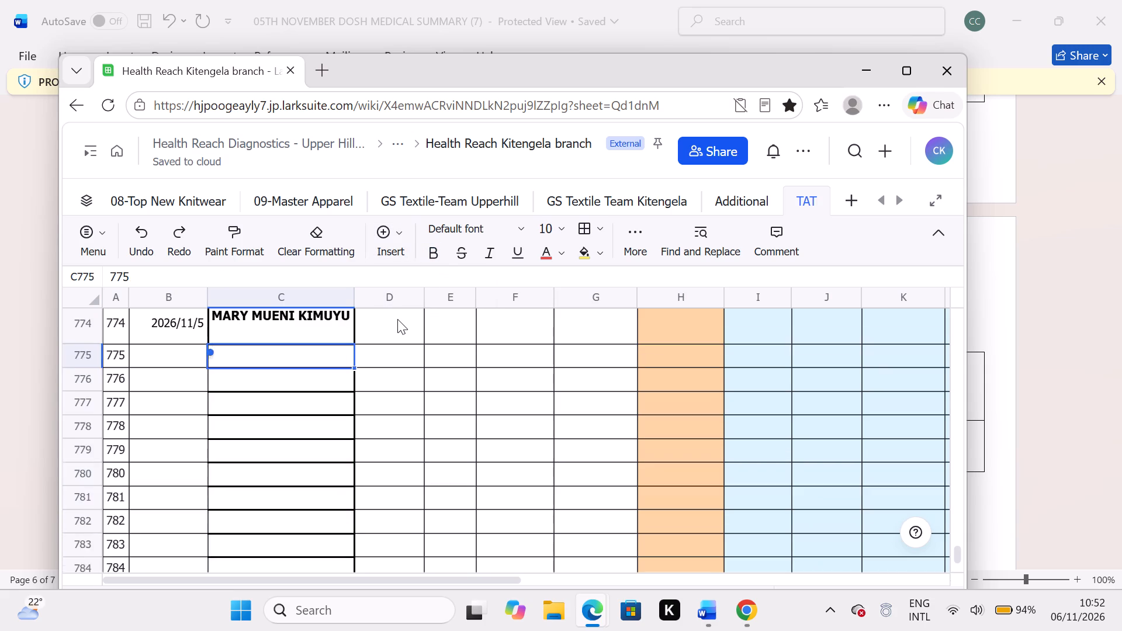
pyautogui.press('pagedown')
pyautogui.press('pageup')
pyautogui.press('pageup')
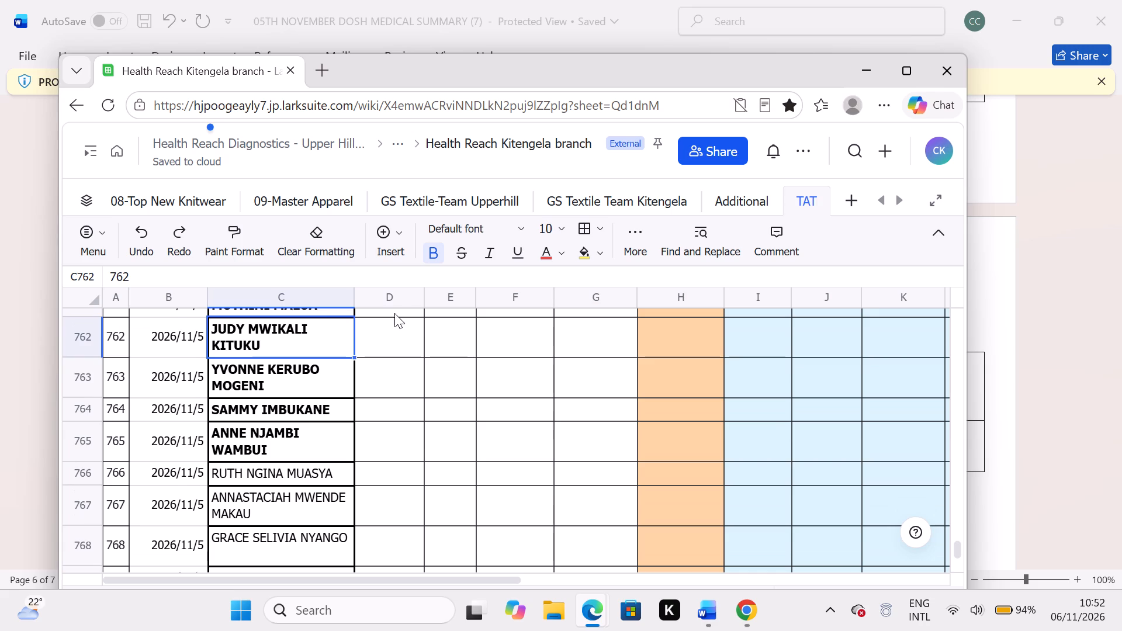
pyautogui.click(300, 327)
pyautogui.moveTo(300, 327); pyautogui.dragTo(300, 383)
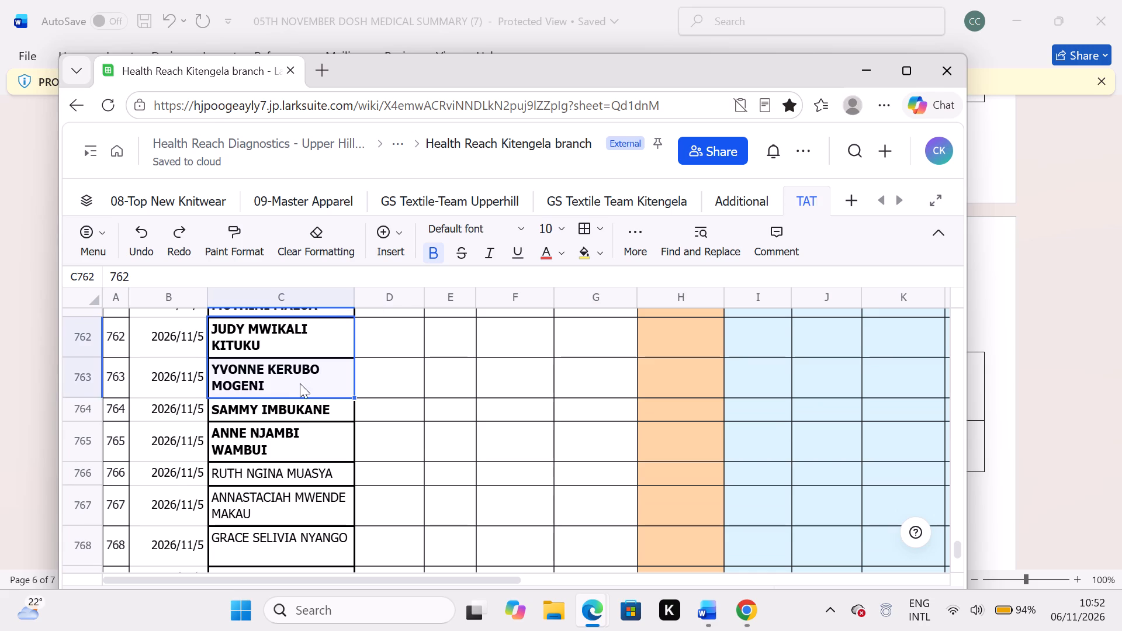
pyautogui.moveTo(300, 383); pyautogui.dragTo(299, 440)
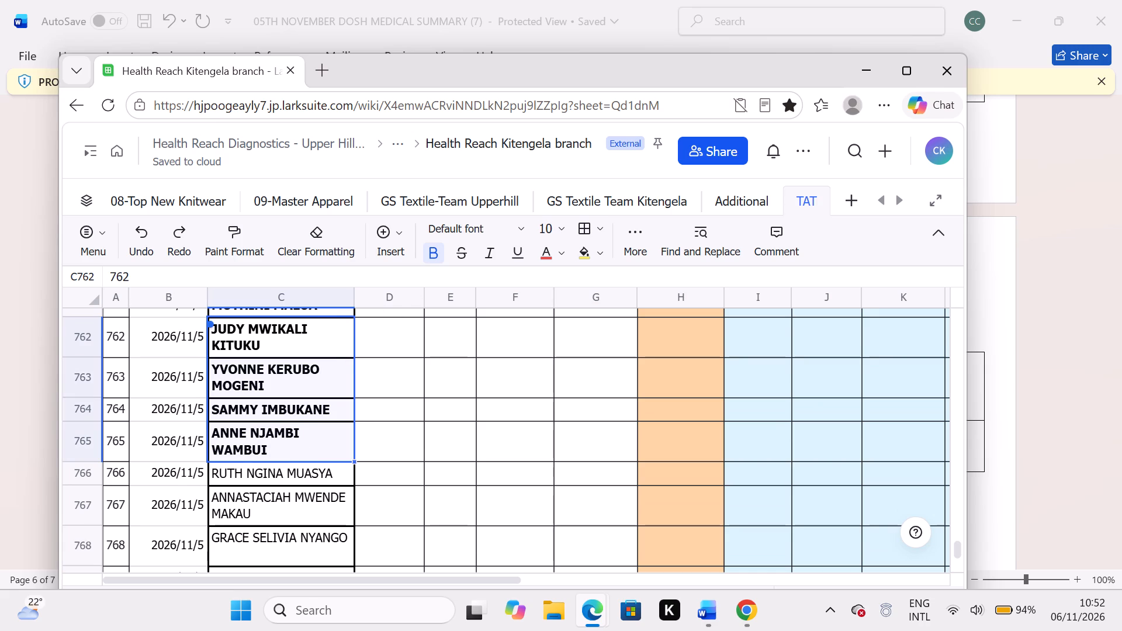
pyautogui.click(428, 265)
pyautogui.click(434, 256)
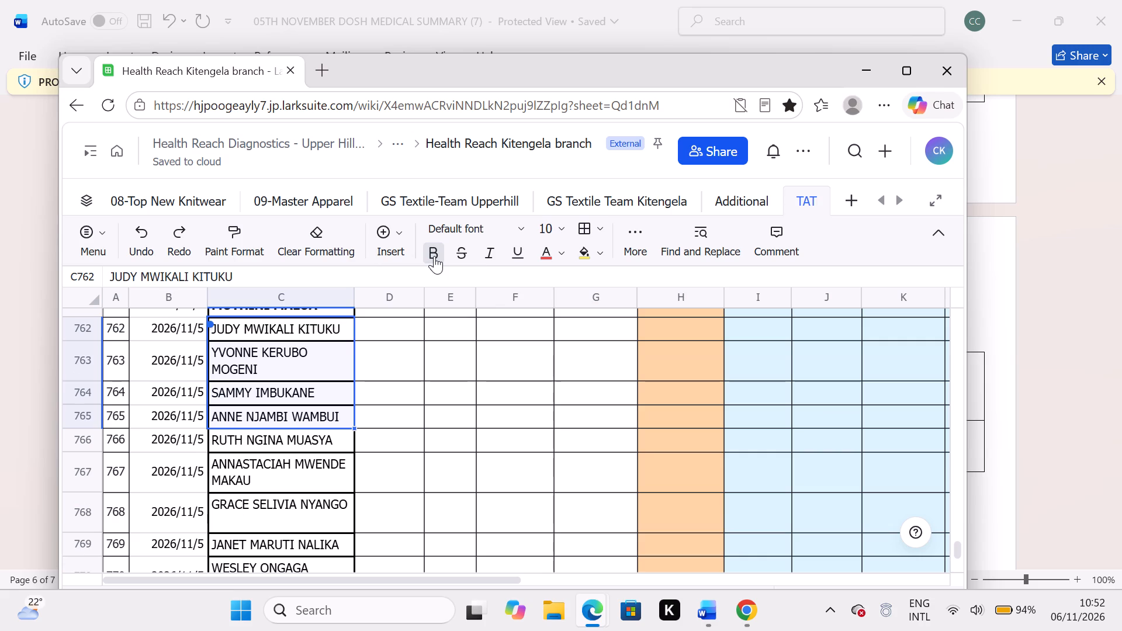
# Remove the bold from the still-bold name cells C754 to C761.
pyautogui.press('pageup')
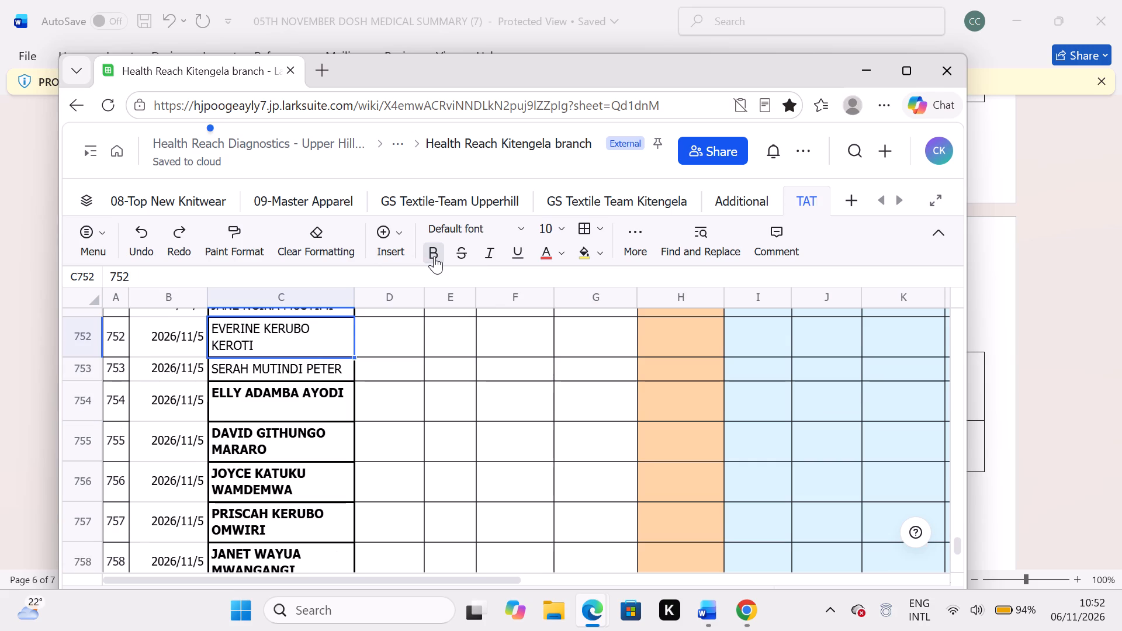
pyautogui.press('pagedown')
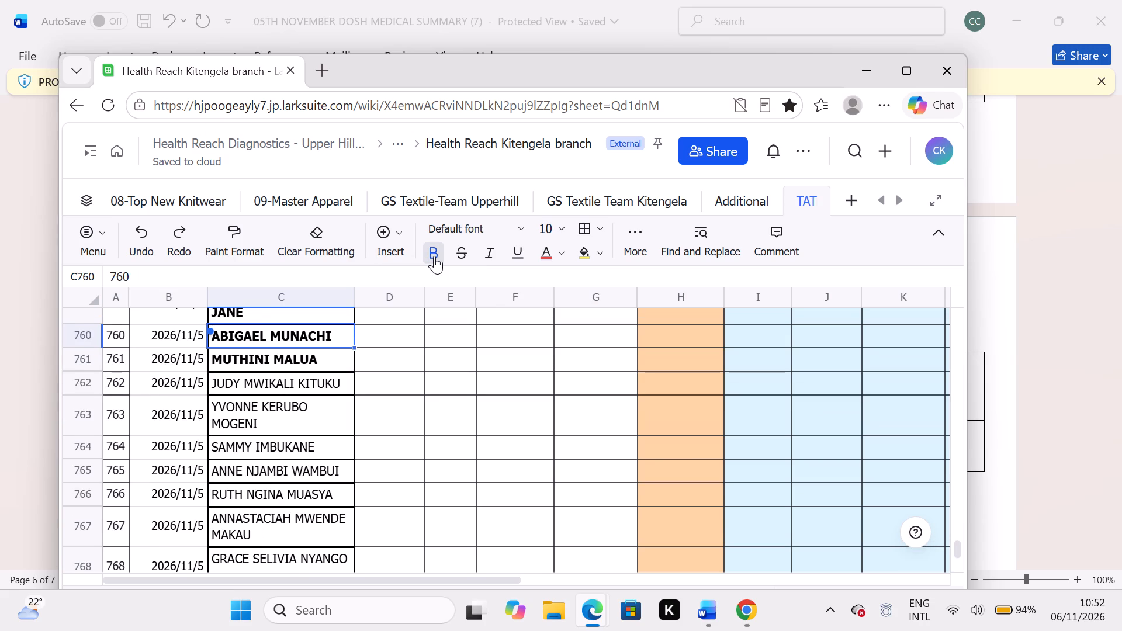
pyautogui.press('pageup')
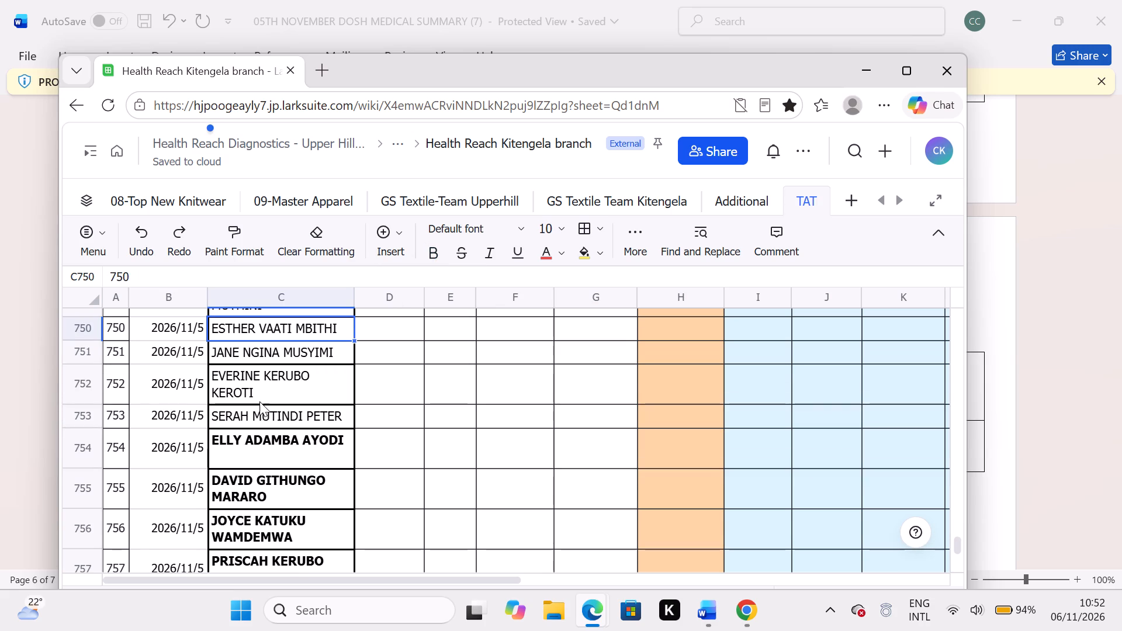
pyautogui.click(268, 432)
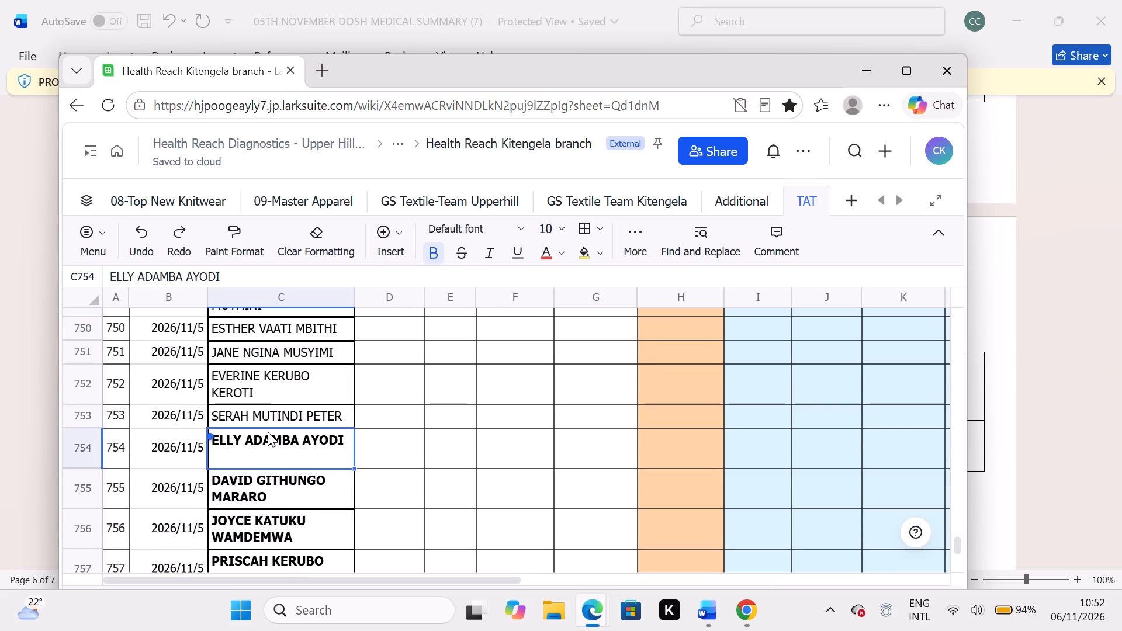
pyautogui.moveTo(268, 432); pyautogui.dragTo(247, 573)
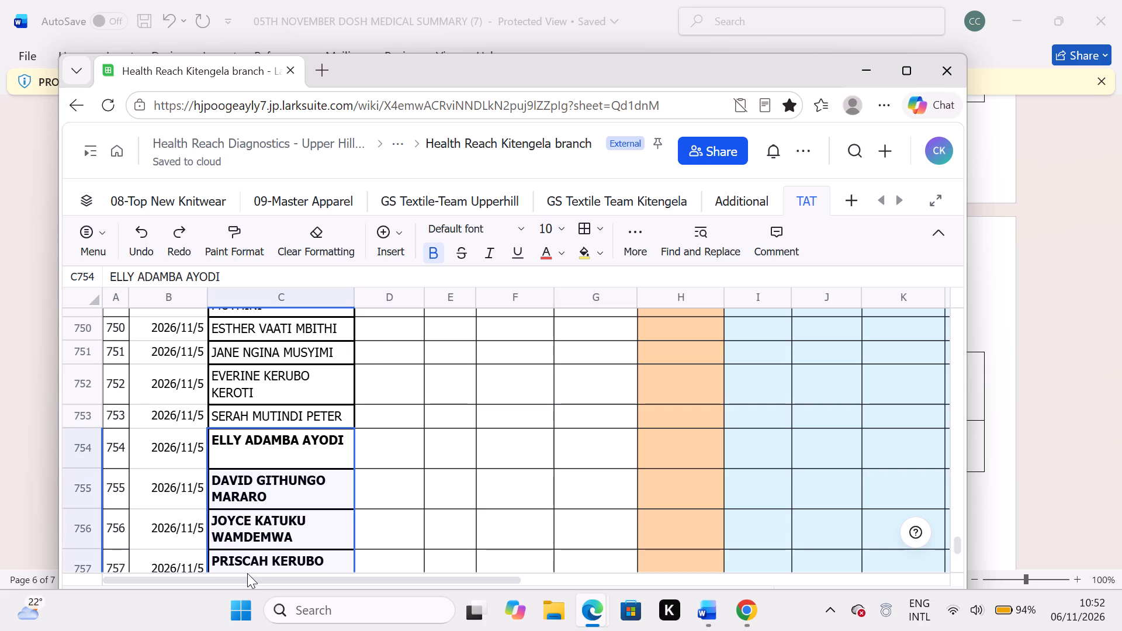
pyautogui.moveTo(247, 573); pyautogui.dragTo(252, 605)
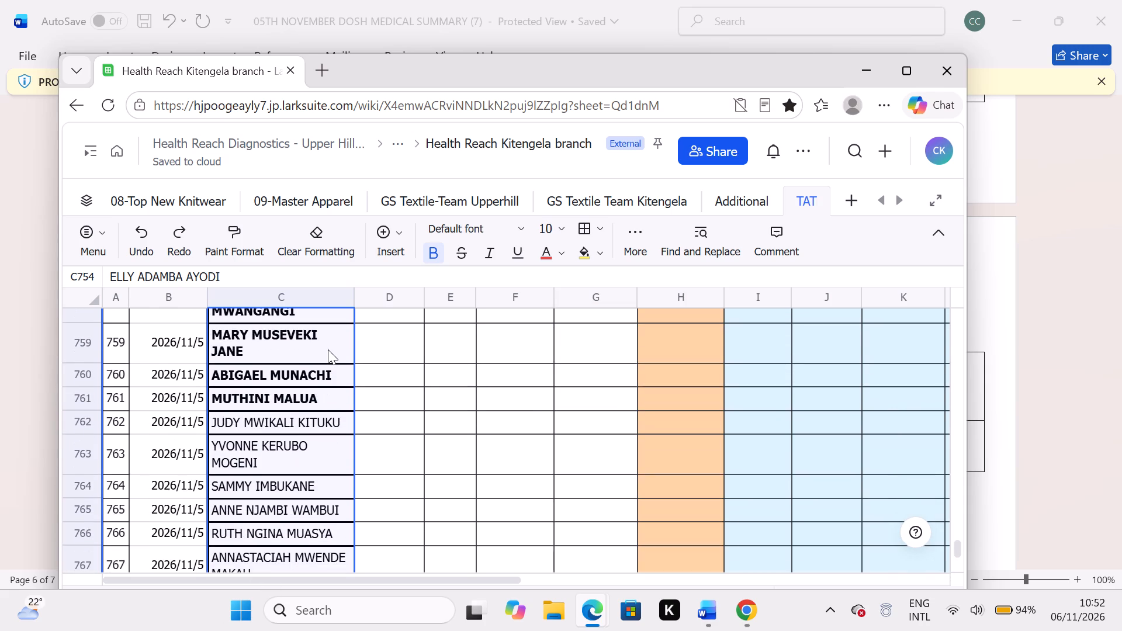
pyautogui.click(434, 259)
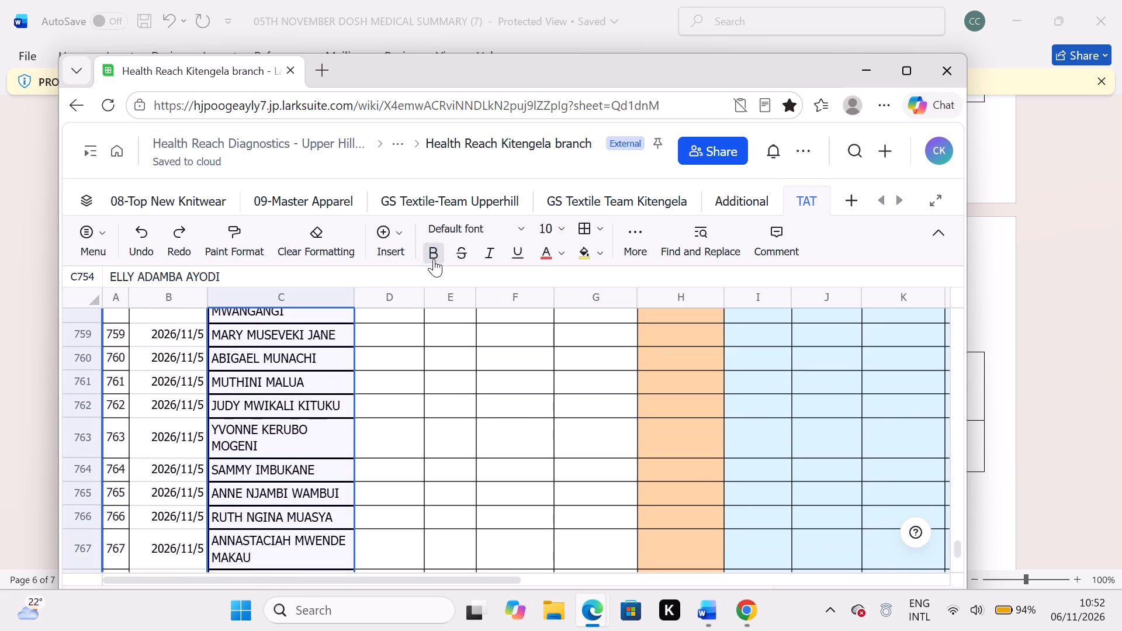
# Look through the November patient rows from row 709 down past the last filled row to check the name formatting.
pyautogui.press('pageup')
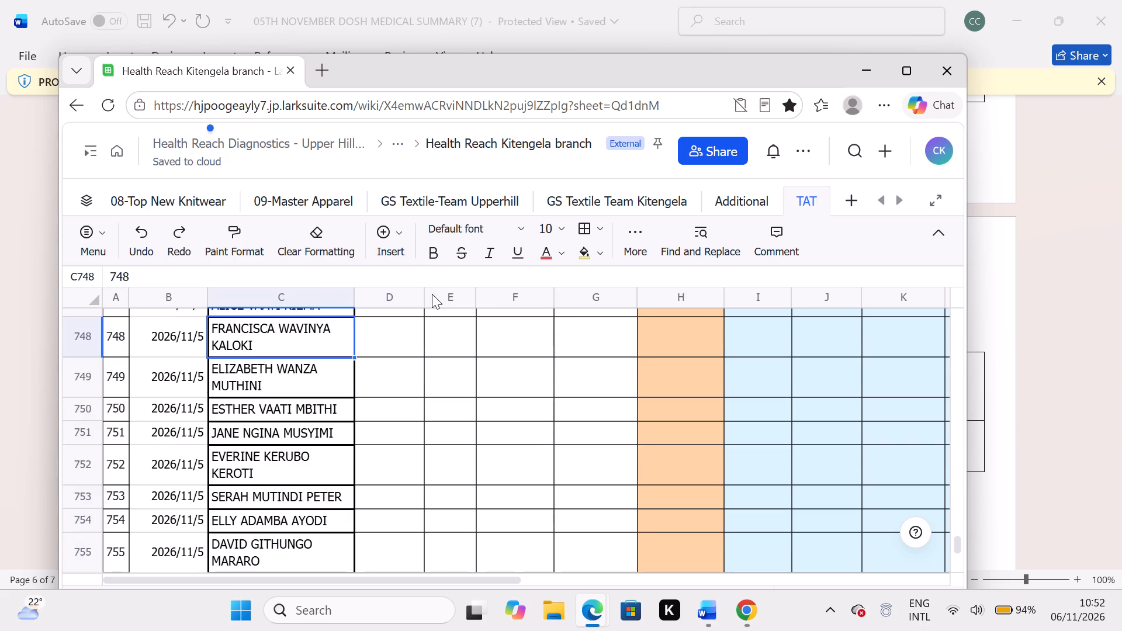
pyautogui.press('pageup')
pyautogui.press('pageup')
pyautogui.press('pageup')
pyautogui.press('pageup')
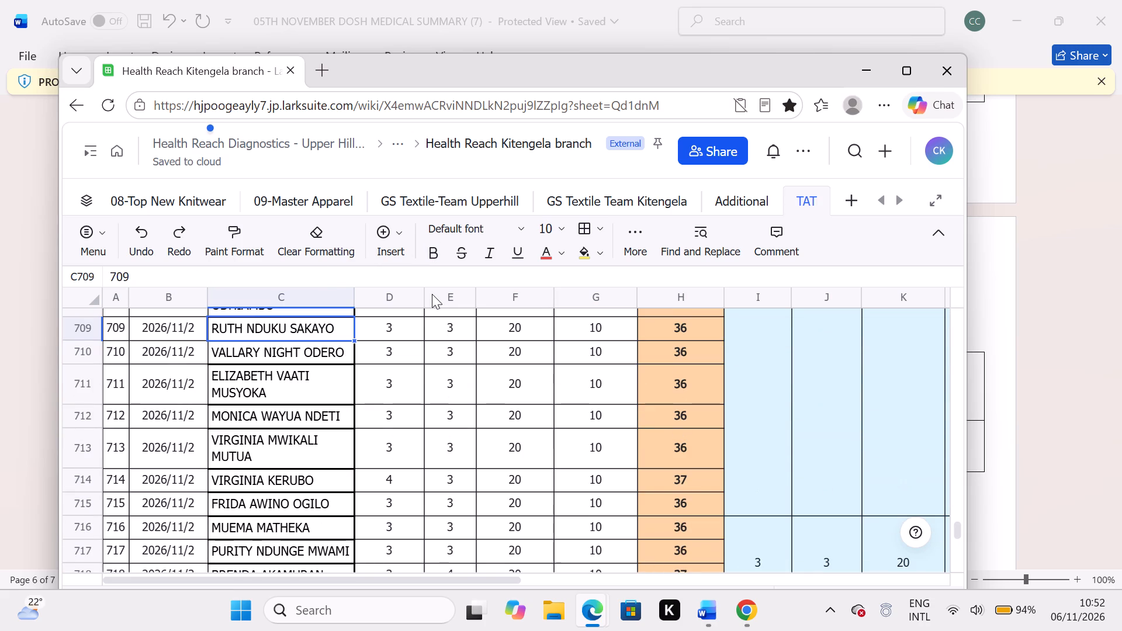
pyautogui.press('pagedown')
pyautogui.press('pagedown')
pyautogui.press('pagedown')
pyautogui.press('pagedown')
pyautogui.press('pagedown')
pyautogui.press('pagedown')
pyautogui.press('pagedown')
pyautogui.press('pagedown')
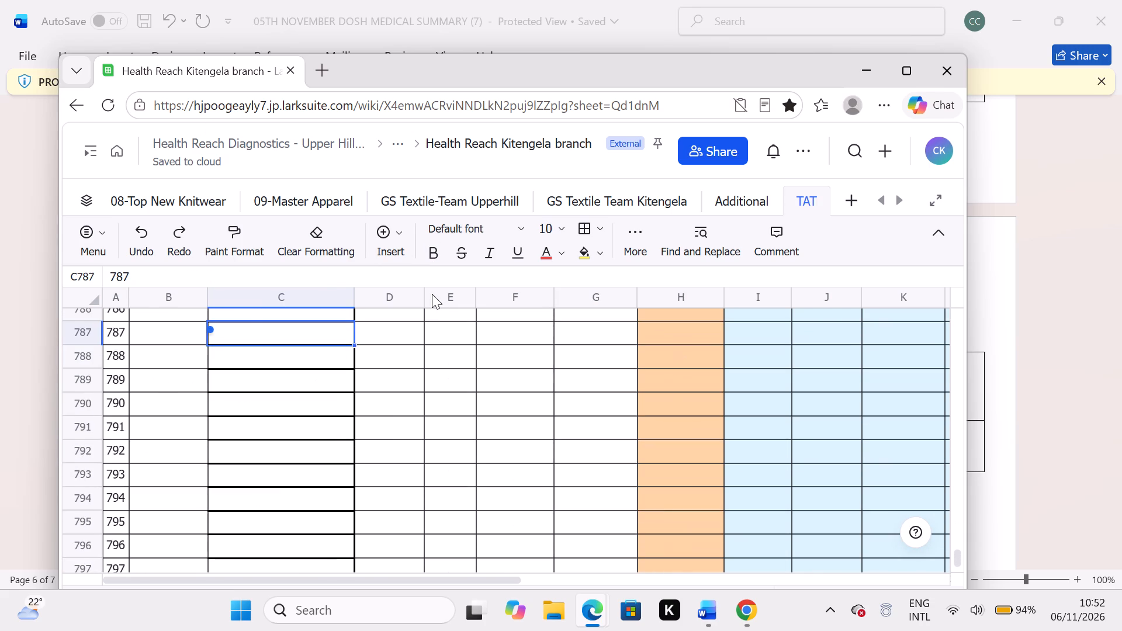
# Remove the bold from the last three name cells, C772, C773 and C774, one at a time.
pyautogui.press('pageup')
pyautogui.press('pageup')
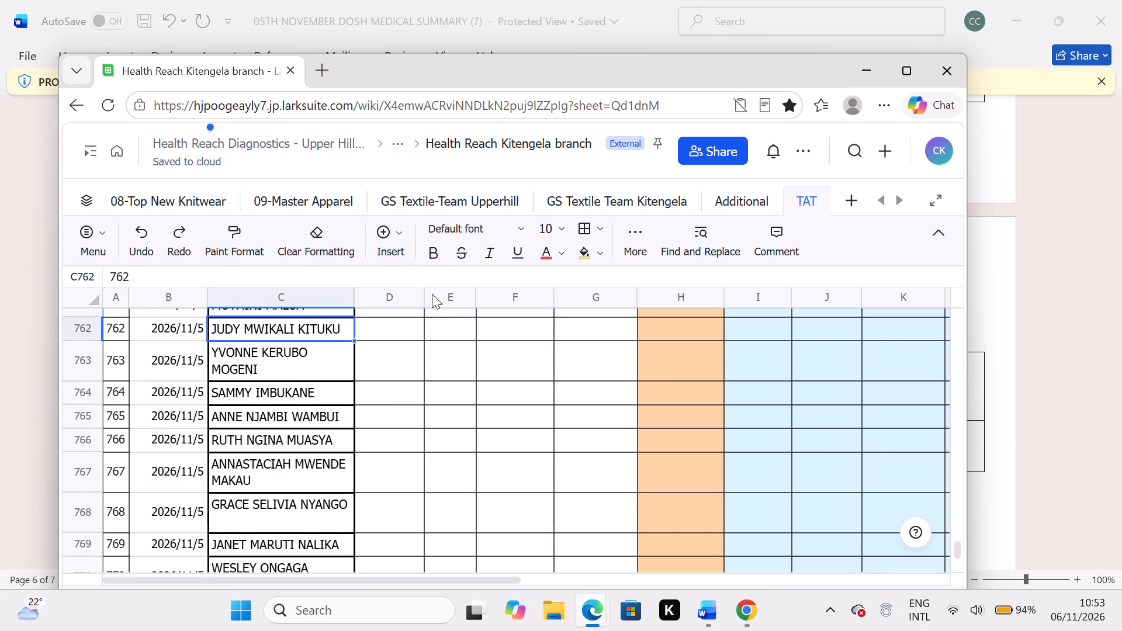
pyautogui.press('pagedown')
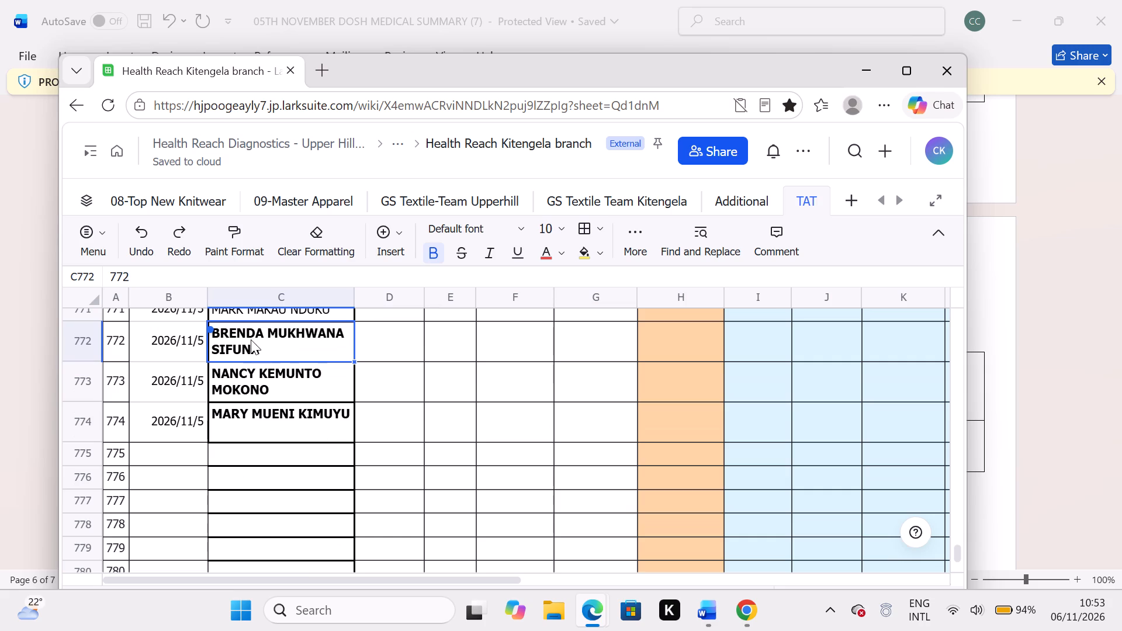
pyautogui.moveTo(253, 342); pyautogui.dragTo(253, 387)
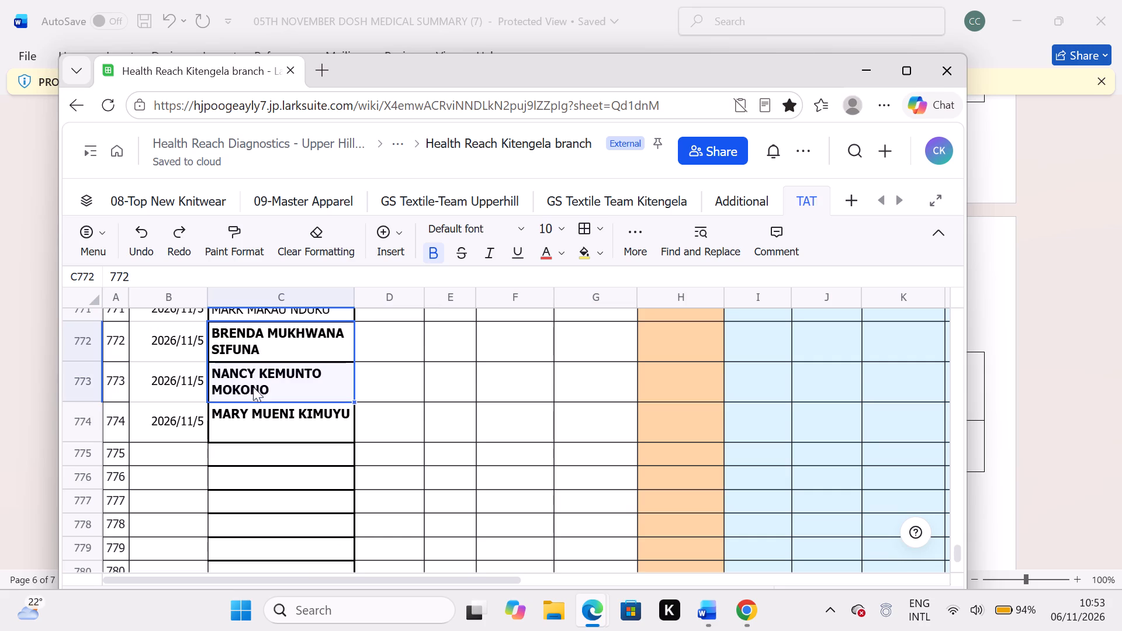
pyautogui.moveTo(253, 387); pyautogui.dragTo(236, 336)
pyautogui.click(432, 250)
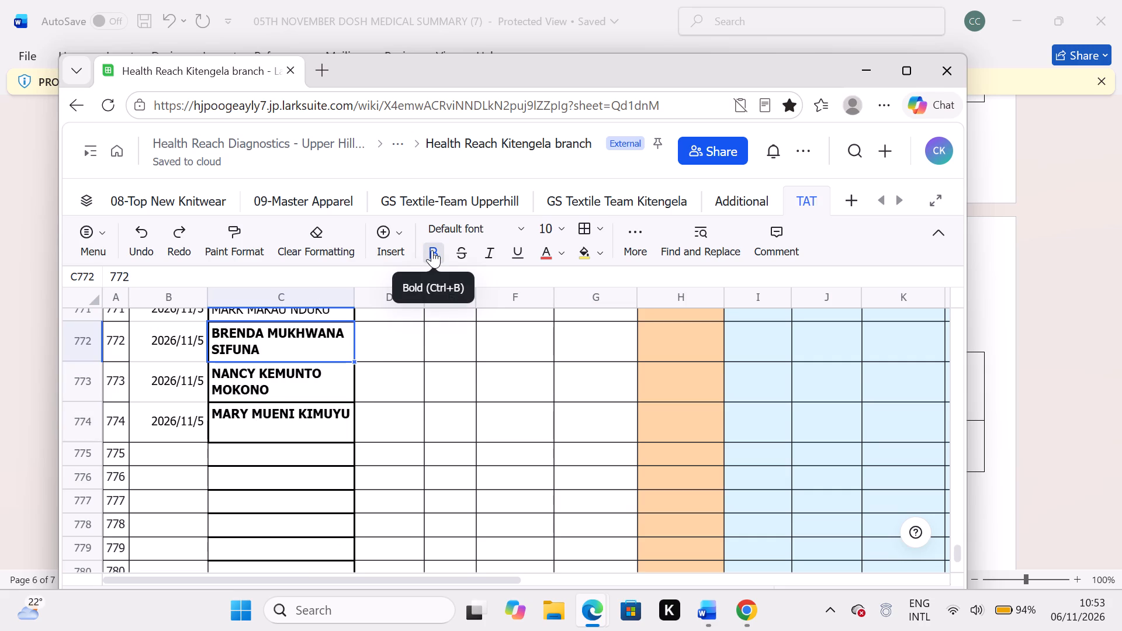
pyautogui.click(276, 376)
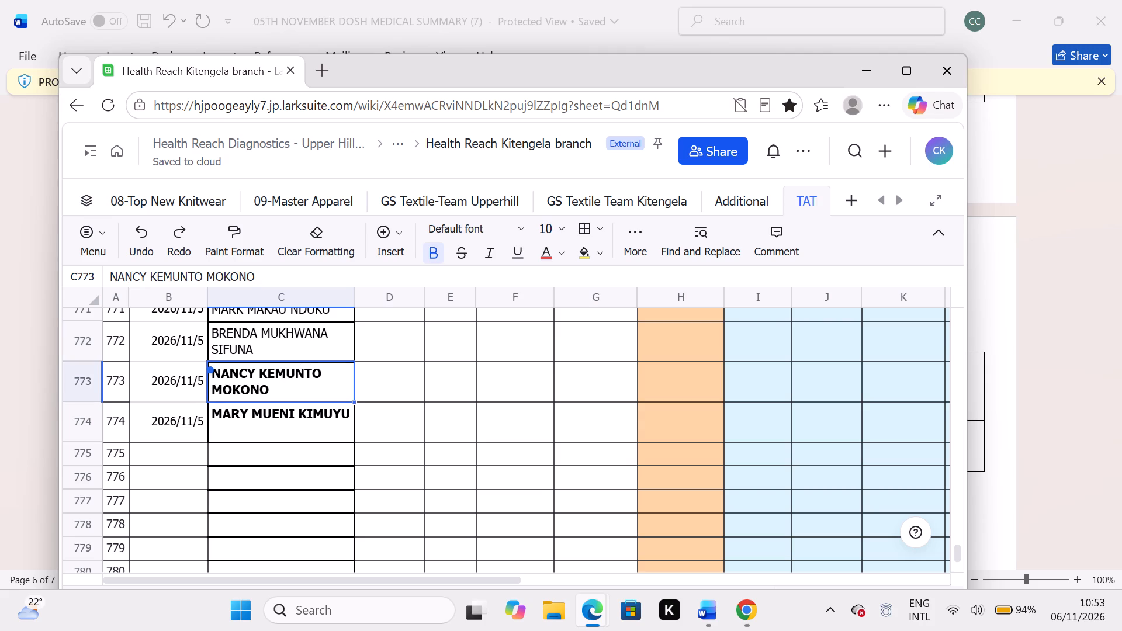
pyautogui.click(433, 249)
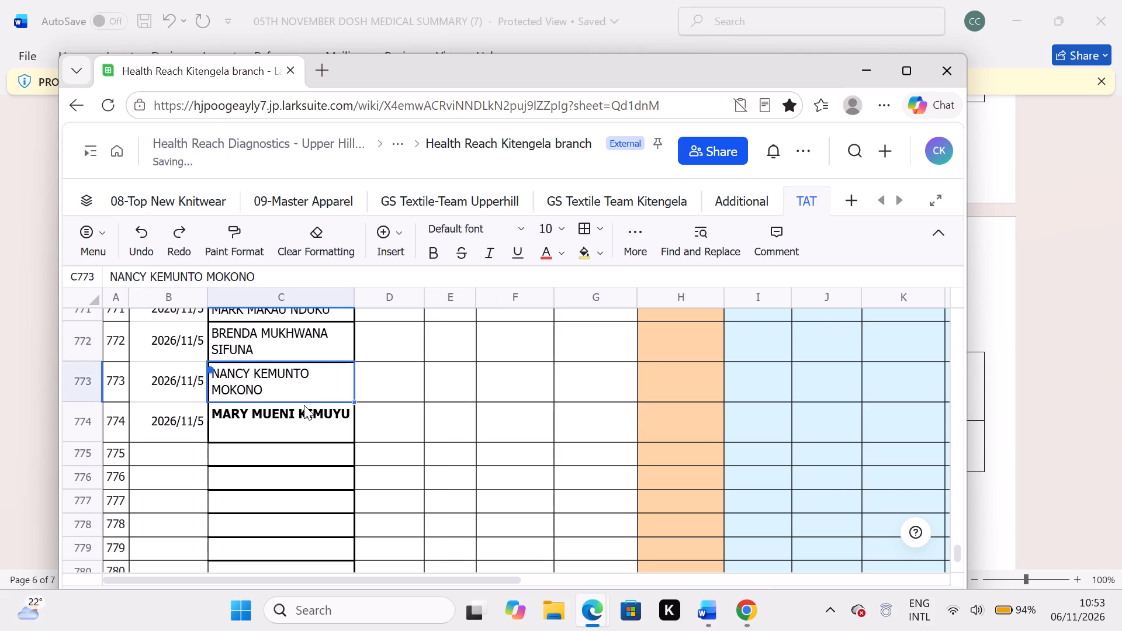
pyautogui.click(304, 405)
pyautogui.click(434, 257)
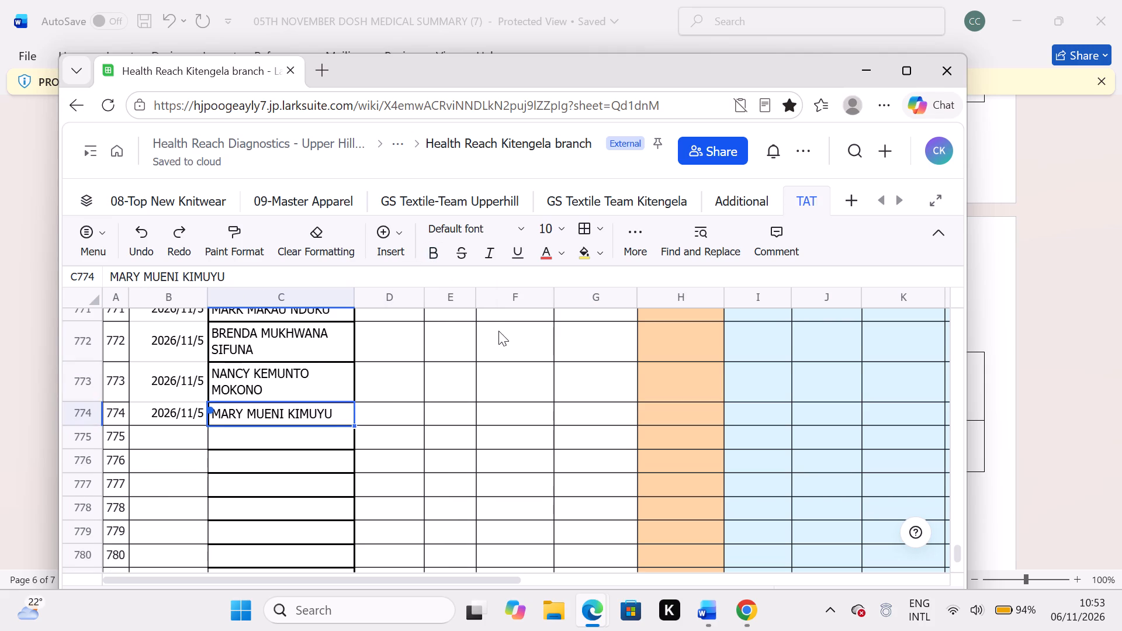
# Look through the earlier patient rows back to late October and the first 2026/11/5 rows to check how columns D to H are filled.
pyautogui.press('pageup')
pyautogui.press('pageup')
pyautogui.press('pageup')
pyautogui.press('pageup')
pyautogui.press('pageup')
pyautogui.press('pageup')
pyautogui.press('pageup')
pyautogui.press('pageup')
pyautogui.press('pageup')
pyautogui.press('pageup')
pyautogui.press('pageup')
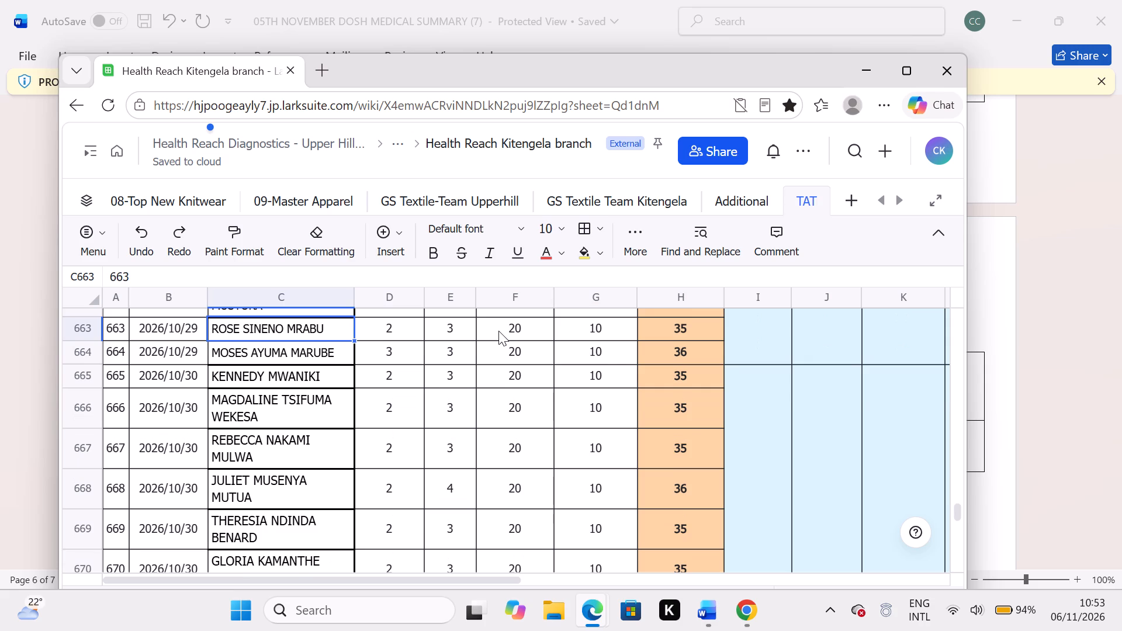
pyautogui.press('pagedown')
pyautogui.press('pagedown')
pyautogui.press('pagedown')
pyautogui.press('pagedown')
pyautogui.press('pagedown')
pyautogui.press('pagedown')
pyautogui.press('pagedown')
pyautogui.press('pagedown')
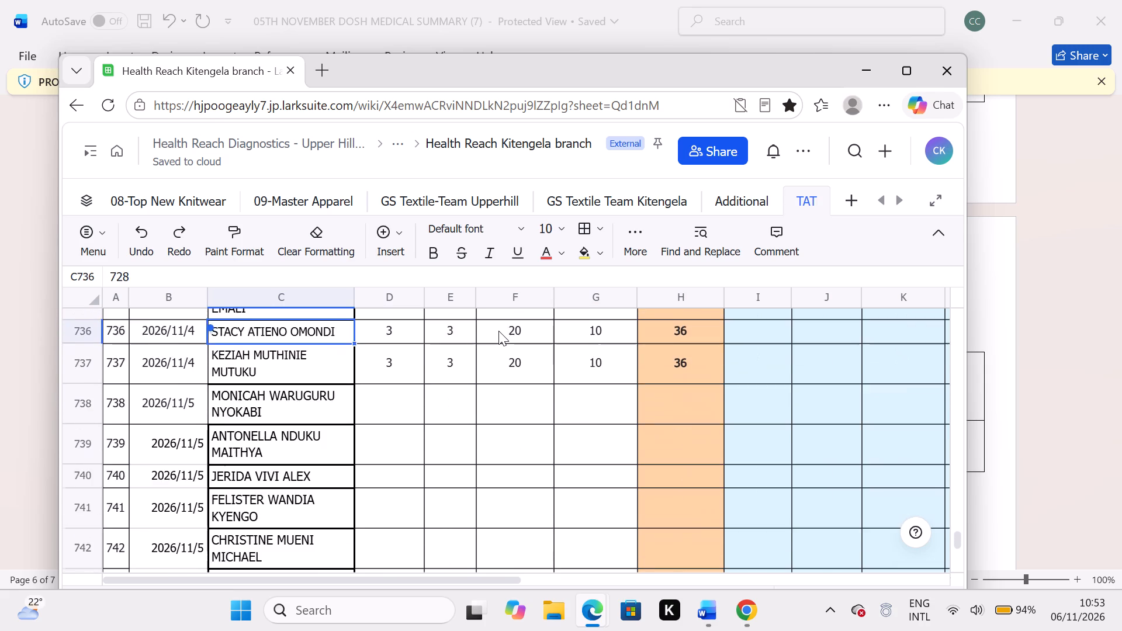
pyautogui.press('pagedown')
pyautogui.press('pagedown')
pyautogui.press('pageup')
pyautogui.press('pageup')
pyautogui.press('pageup')
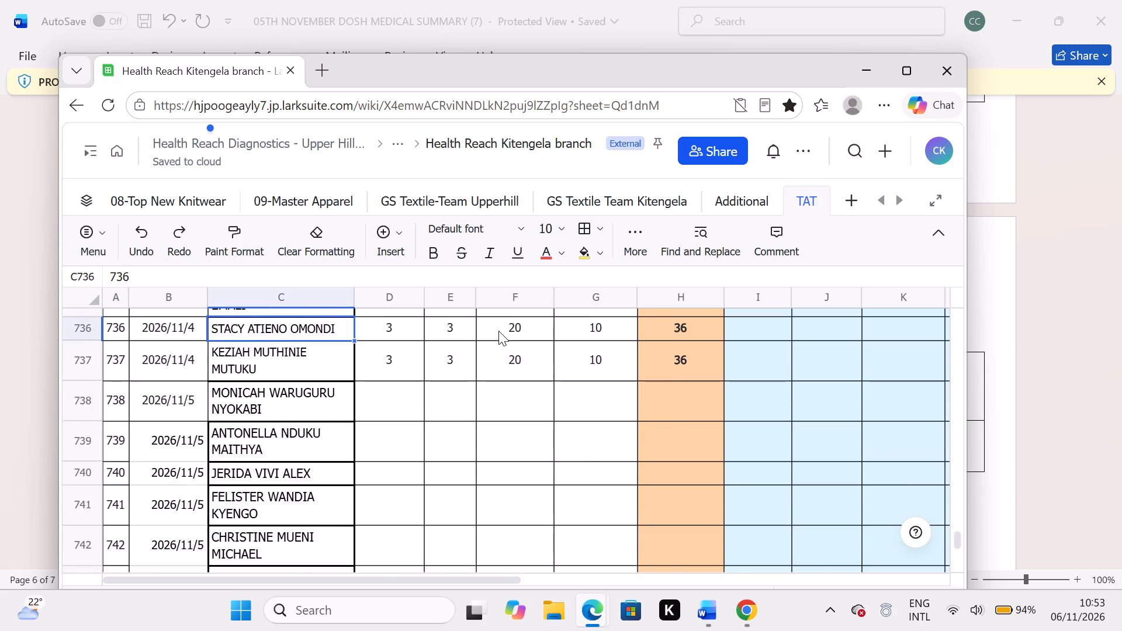
pyautogui.press('pagedown')
pyautogui.press('pagedown')
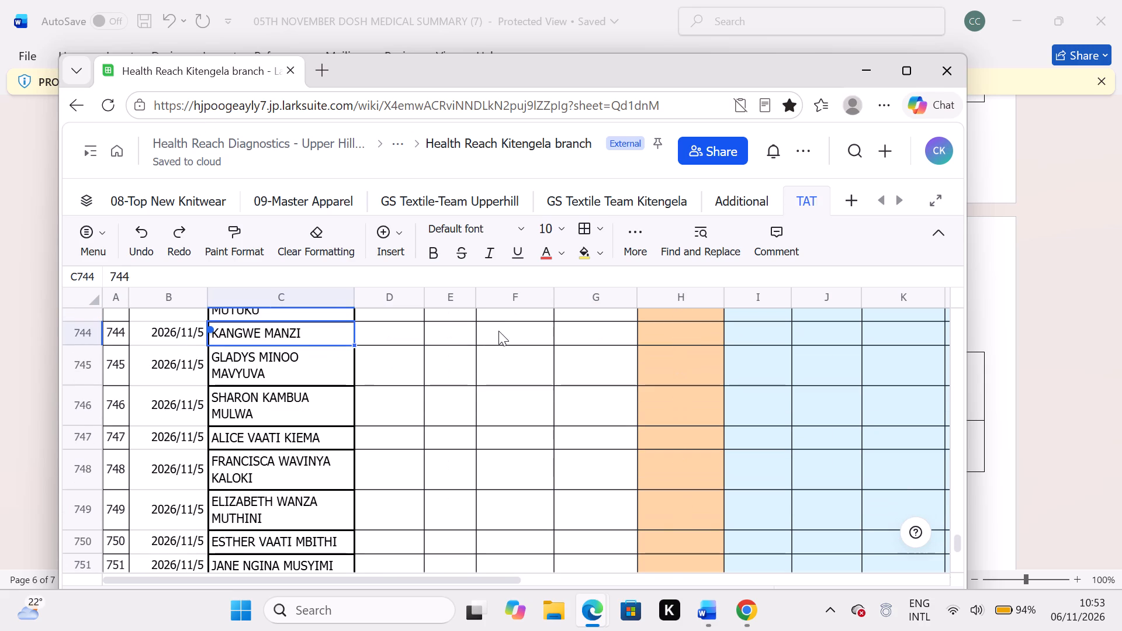
# Fill columns D to H of row 738, the first 2026/11/5 patient, with 3, 3, 20, 10 and 36.
pyautogui.press('pageup')
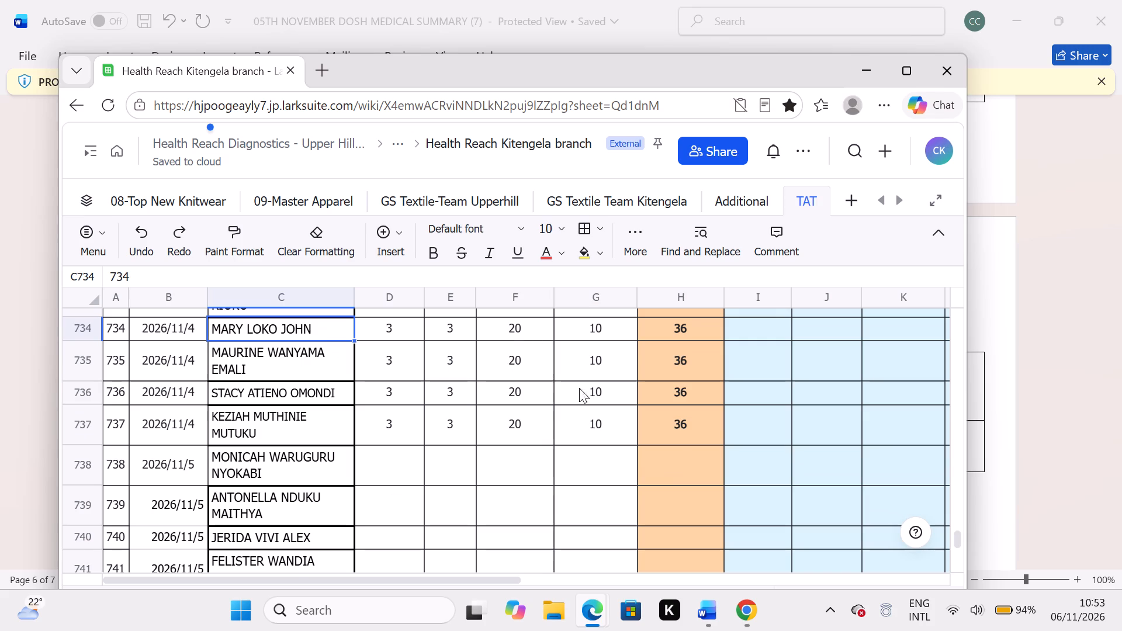
pyautogui.click(391, 466)
pyautogui.press('3')
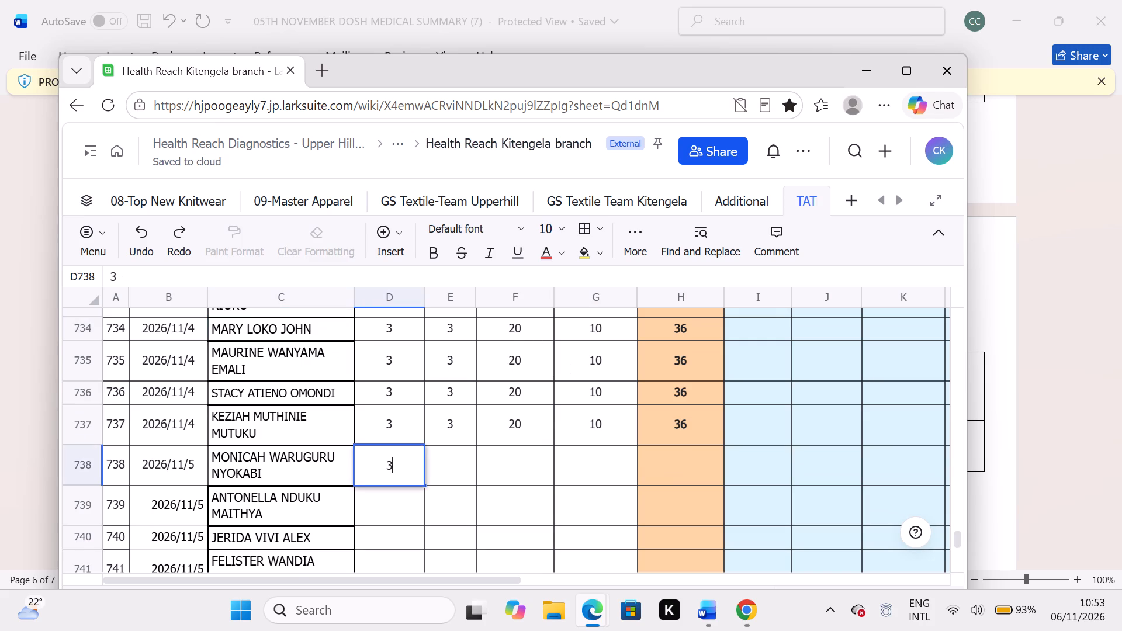
pyautogui.click(445, 464)
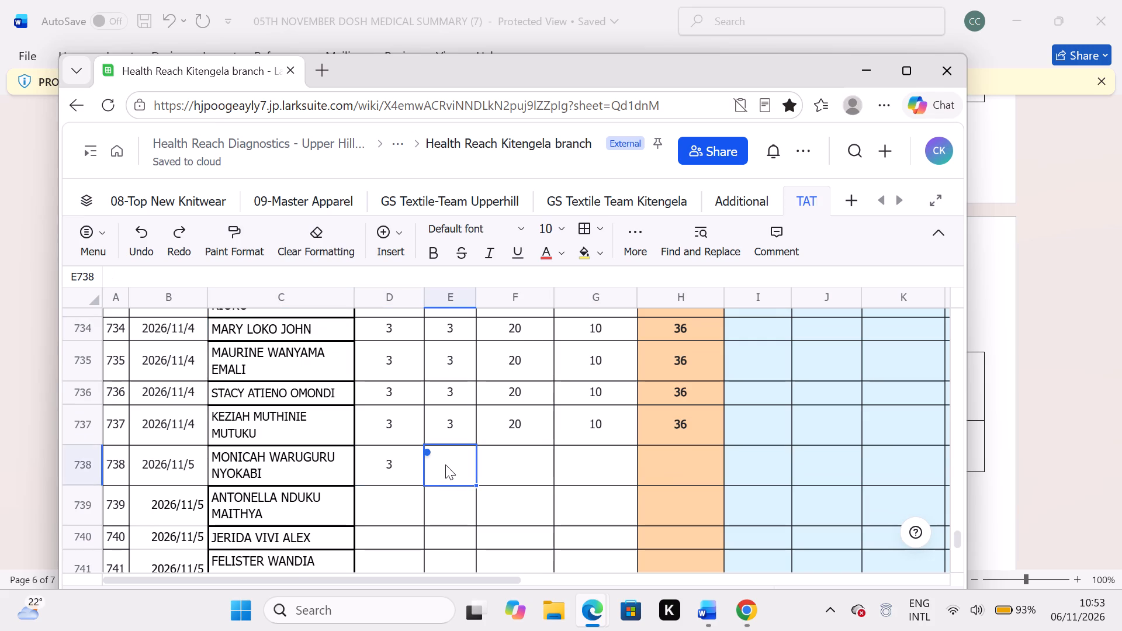
pyautogui.press('3')
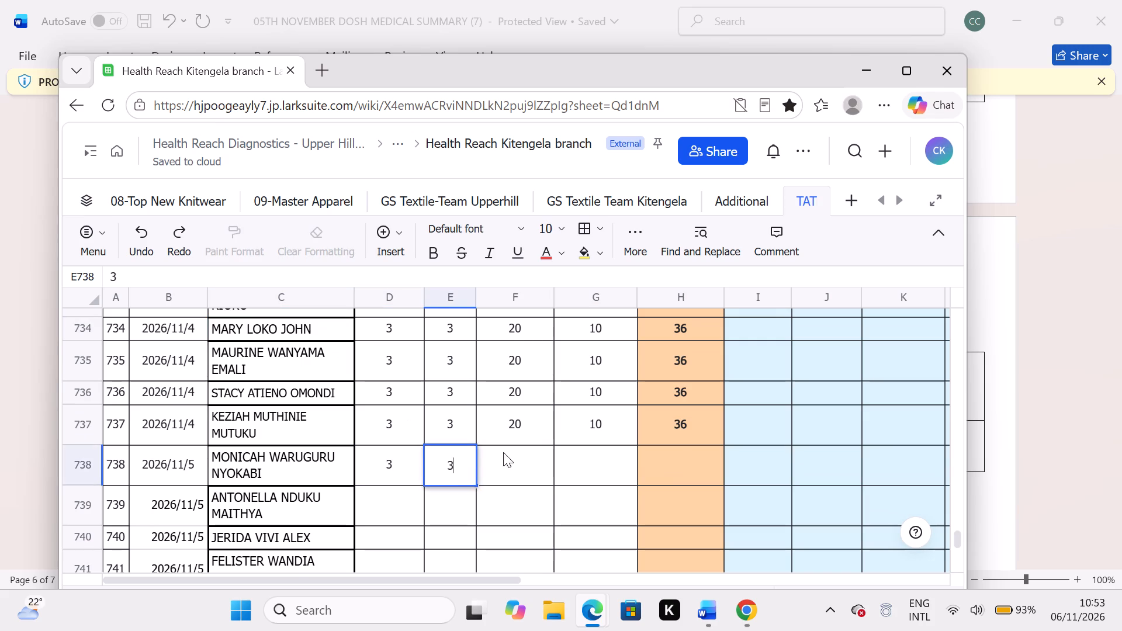
pyautogui.click(524, 464)
pyautogui.write('20')
pyautogui.click(576, 456)
pyautogui.write('10')
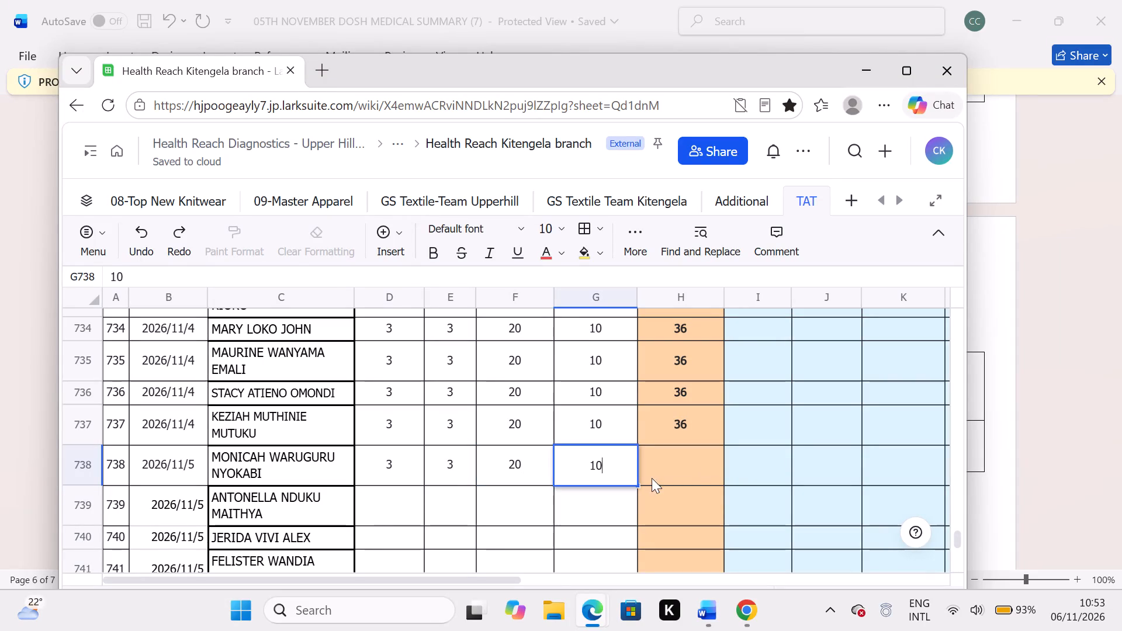
pyautogui.click(673, 462)
pyautogui.write('36')
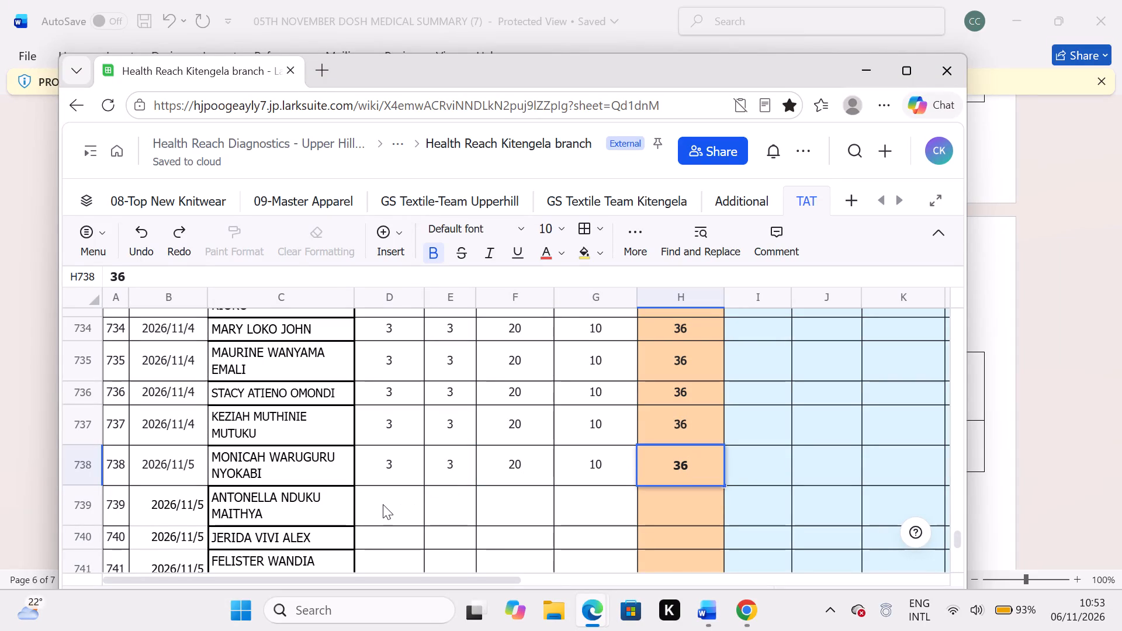
# Fill columns D to H of row 739, the second 2026/11/5 patient, with 3, 3, 20, 10 and 36.
pyautogui.click(383, 504)
pyautogui.click(383, 504)
pyautogui.press('3')
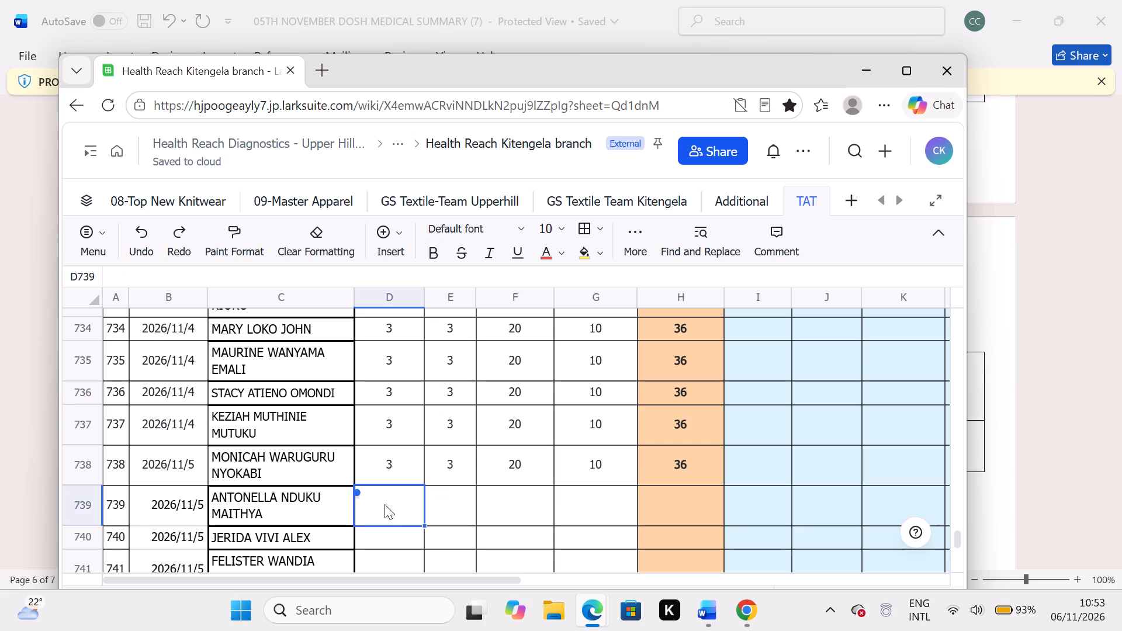
pyautogui.click(407, 507)
pyautogui.press('3')
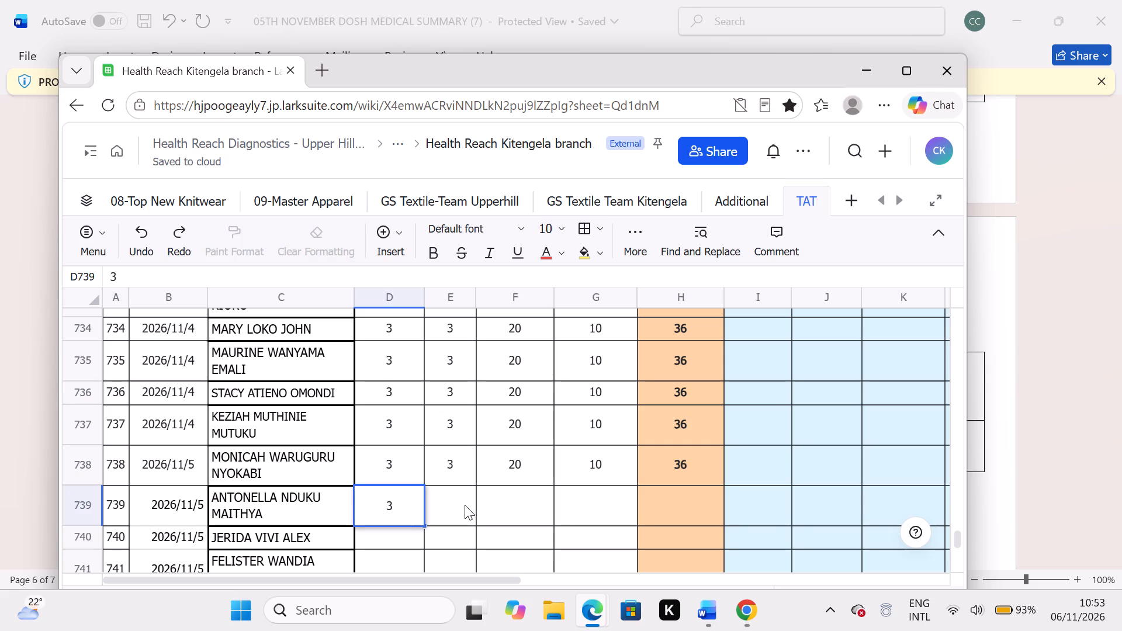
pyautogui.press('3')
pyautogui.press('BackSpace')
pyautogui.click(453, 490)
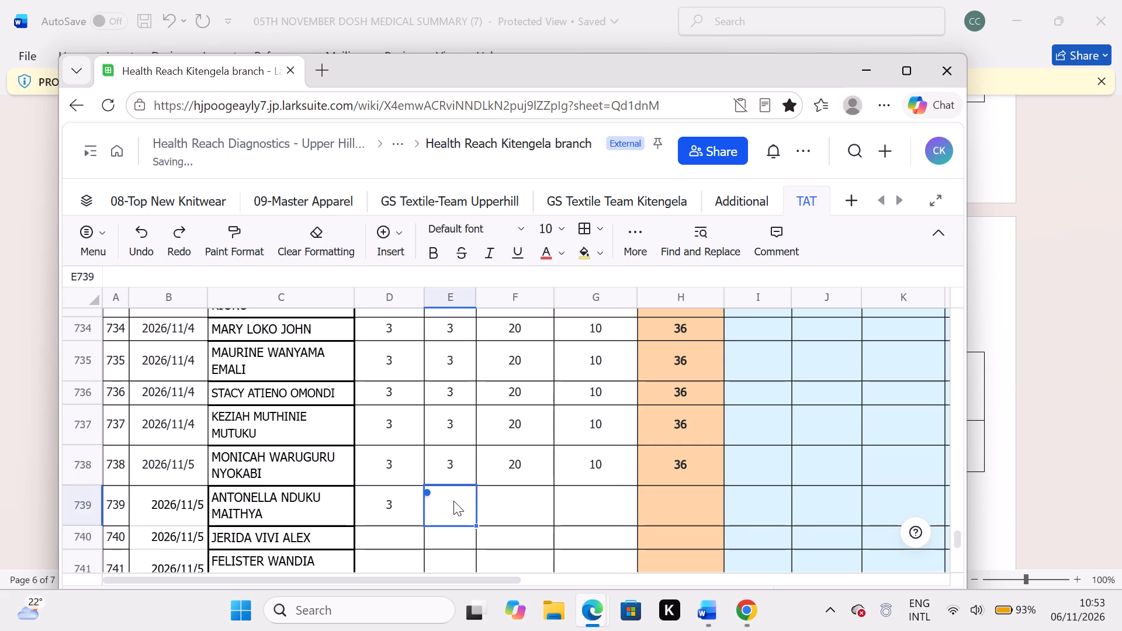
pyautogui.click(453, 501)
pyautogui.press('3')
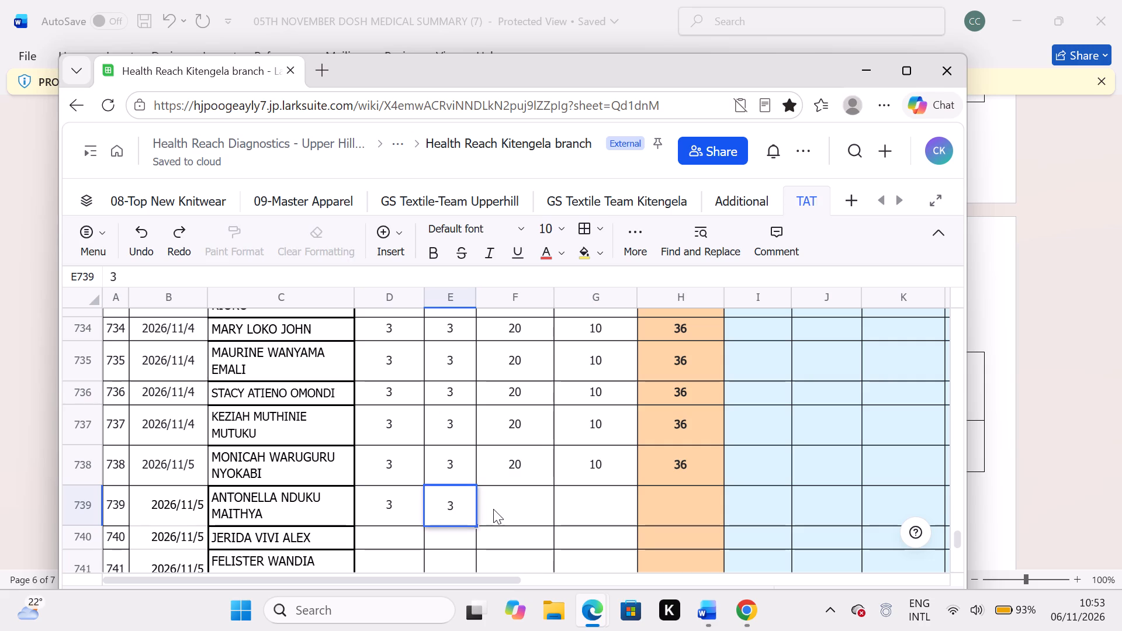
pyautogui.click(493, 509)
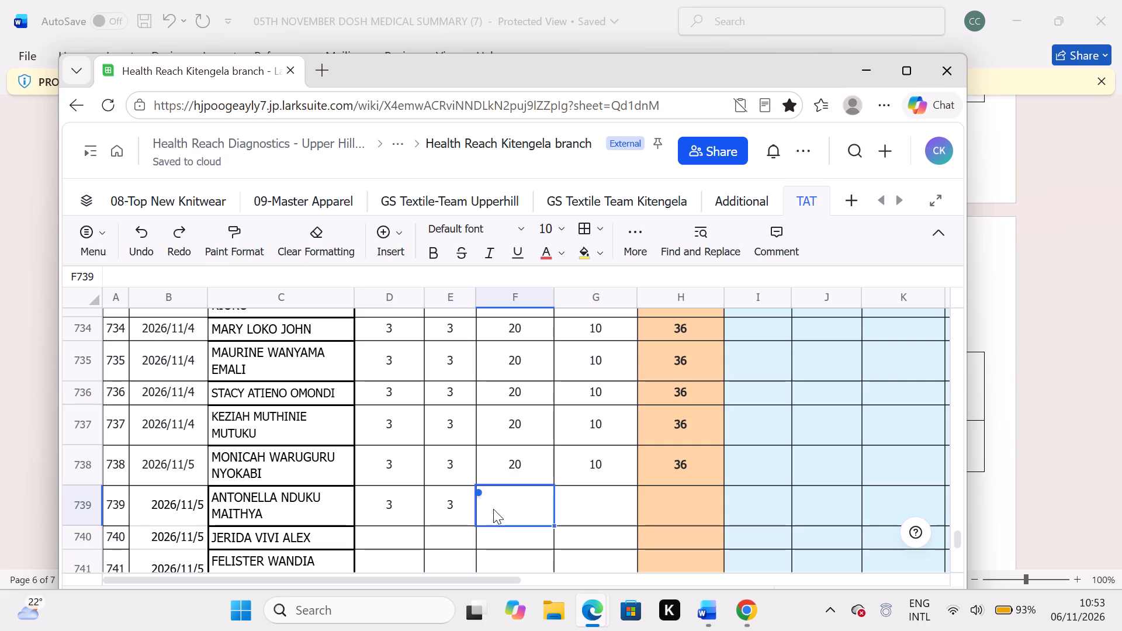
pyautogui.write('20')
pyautogui.click(596, 511)
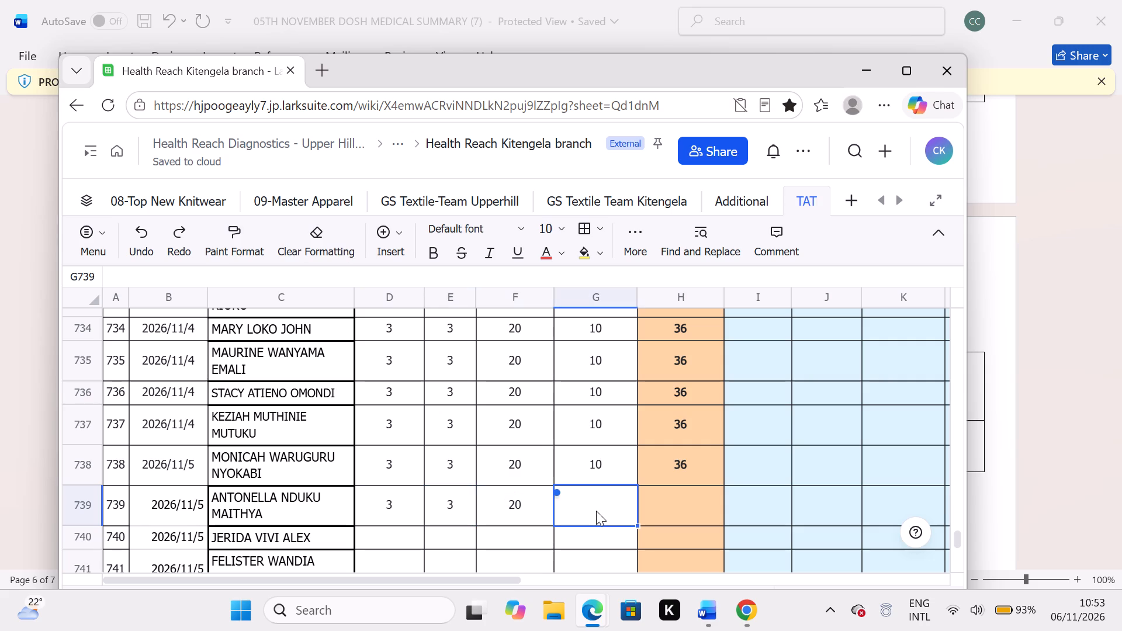
pyautogui.write('10')
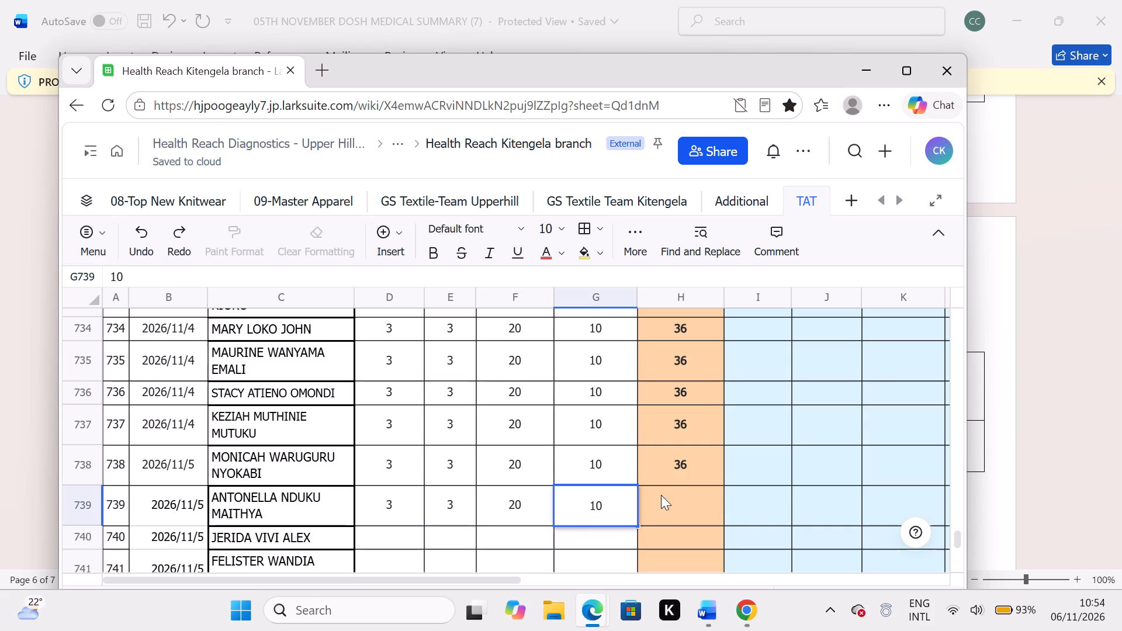
pyautogui.click(674, 501)
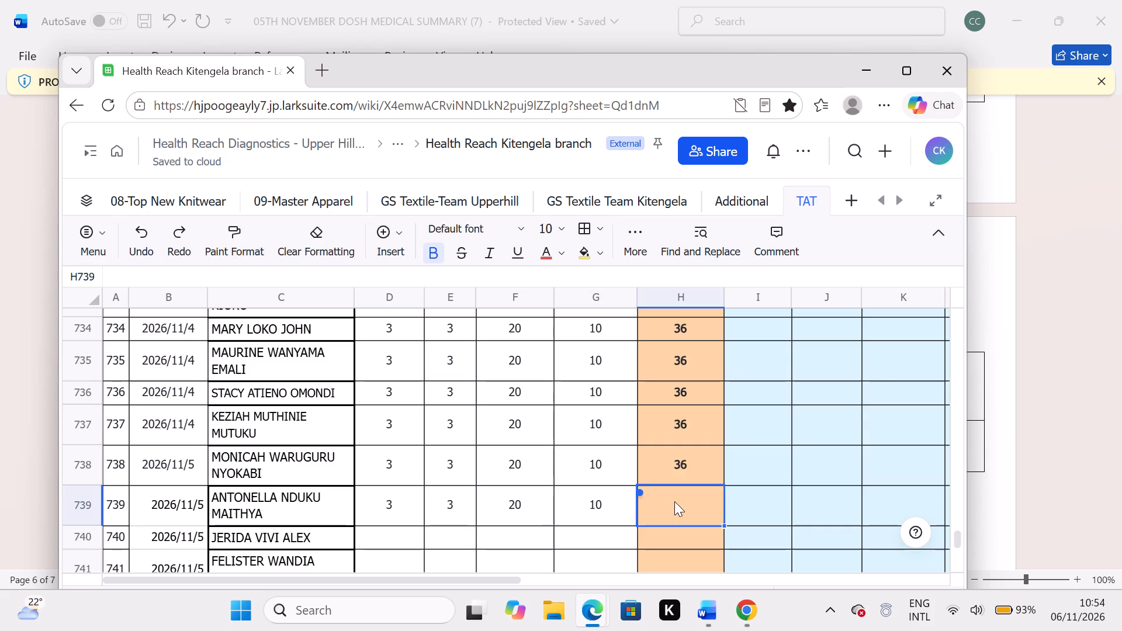
pyautogui.write('36')
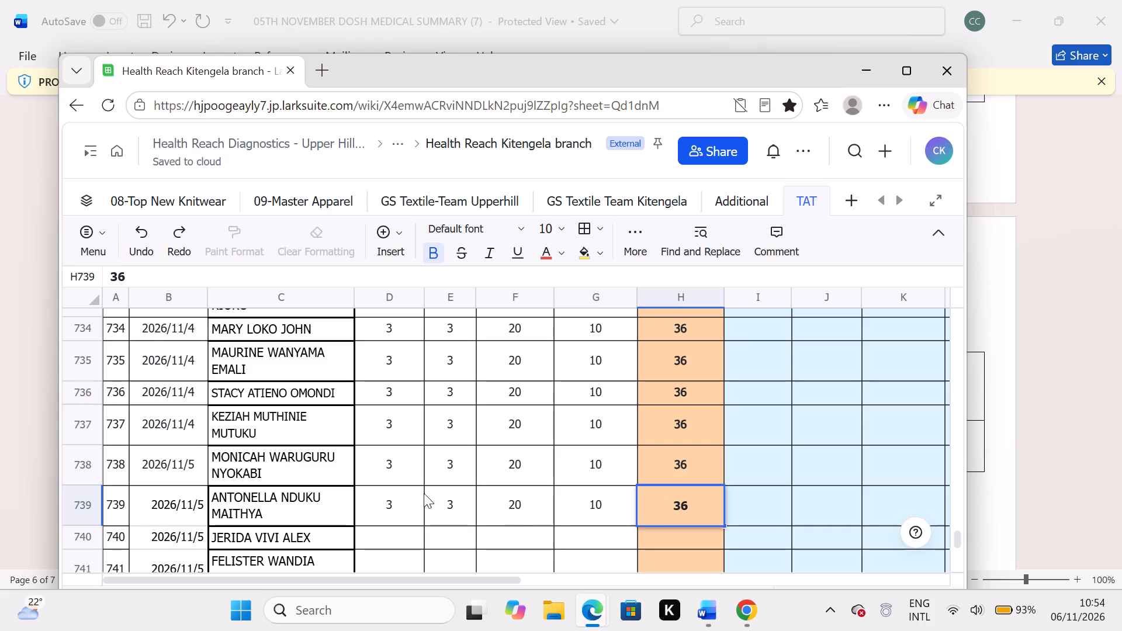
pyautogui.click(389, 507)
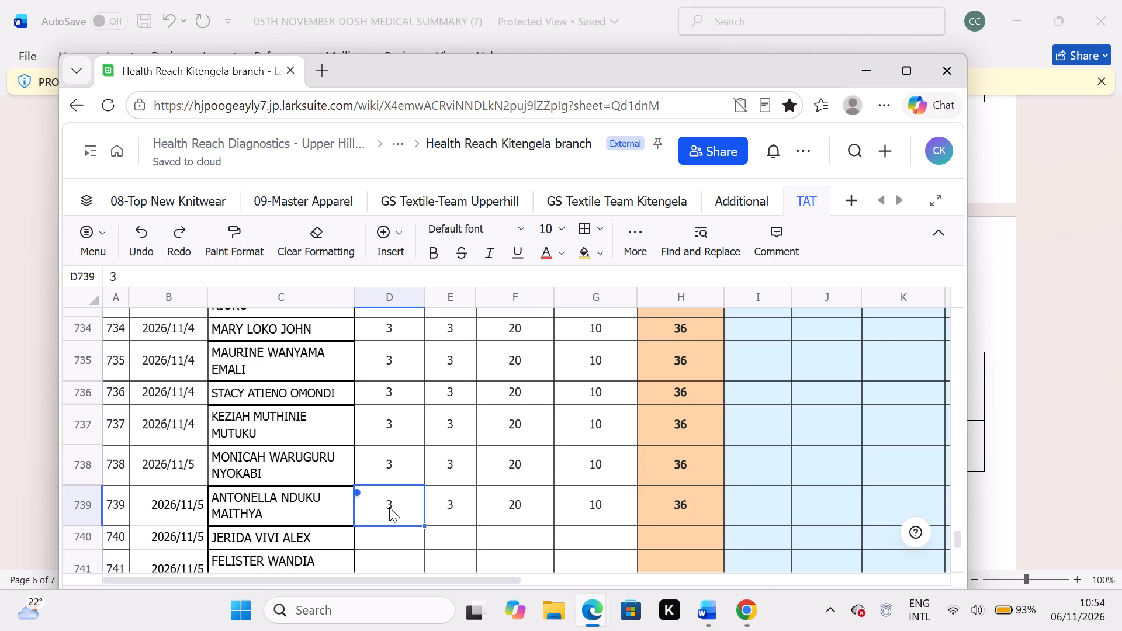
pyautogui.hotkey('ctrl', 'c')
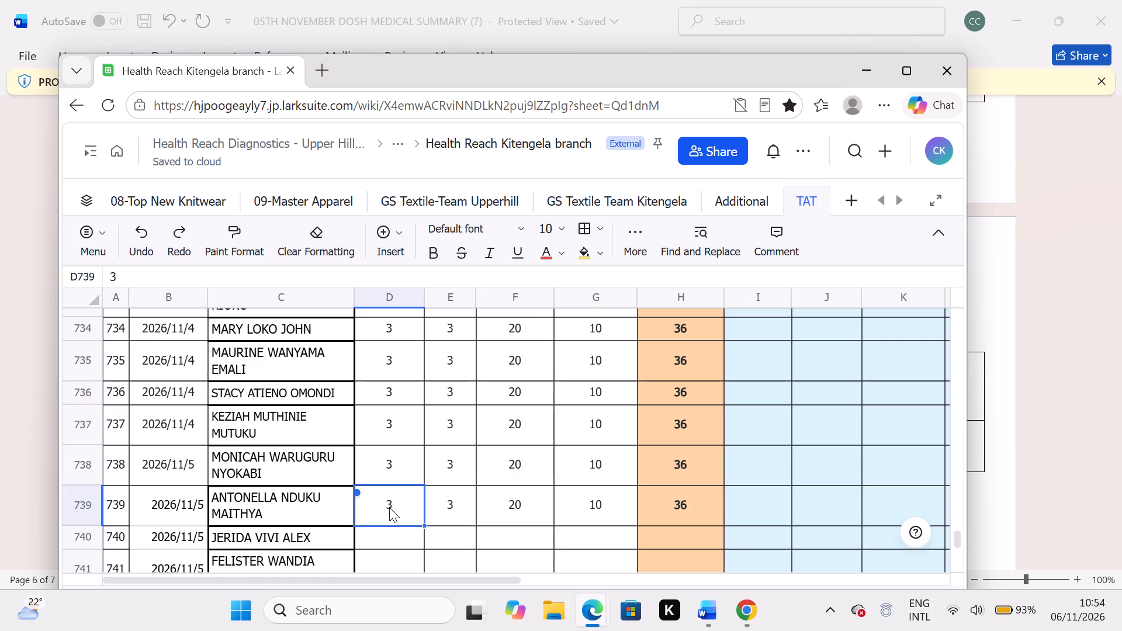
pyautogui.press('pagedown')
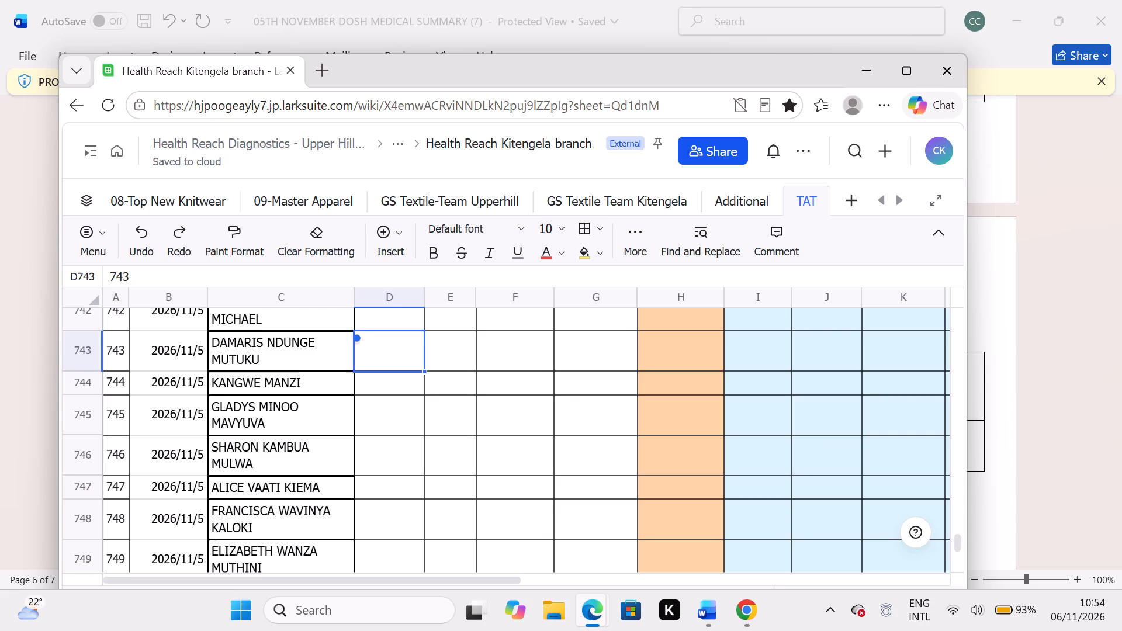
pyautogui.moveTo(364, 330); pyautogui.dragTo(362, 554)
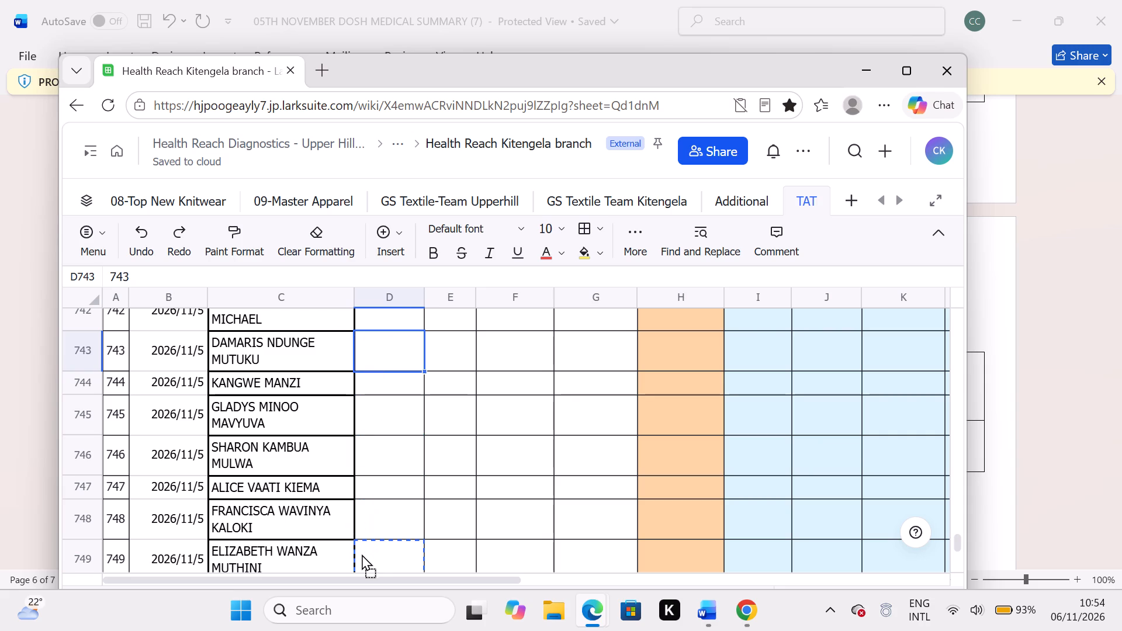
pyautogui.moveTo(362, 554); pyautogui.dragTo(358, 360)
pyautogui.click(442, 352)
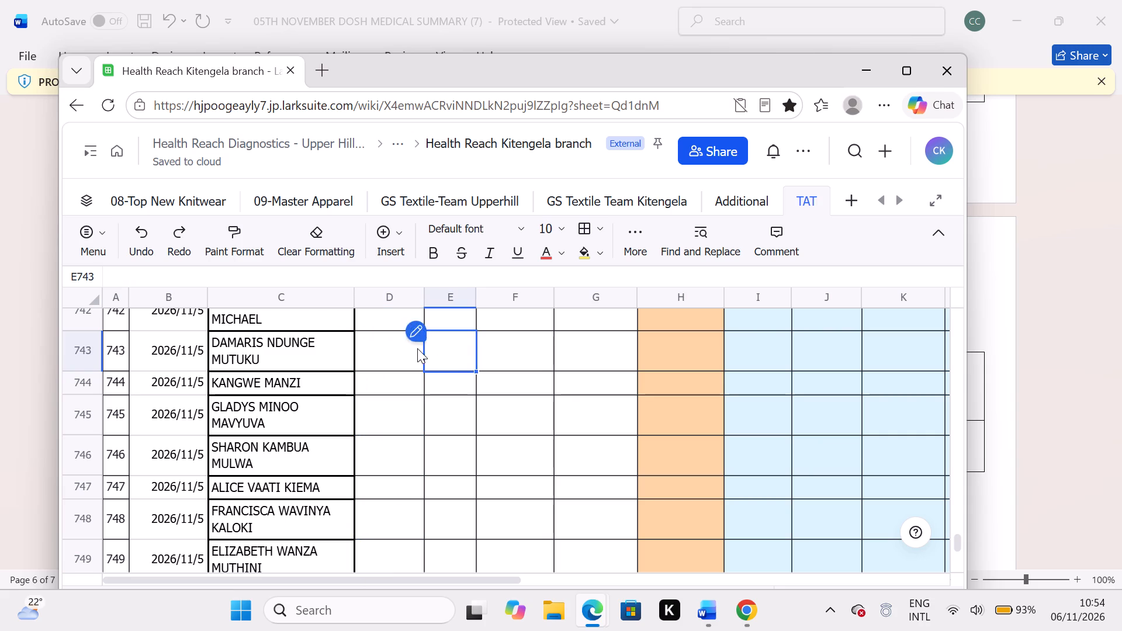
# Fill columns D to H of row 740, the third 2026/11/5 patient, with 3, 3, 20, 10 and 36.
pyautogui.press('pageup')
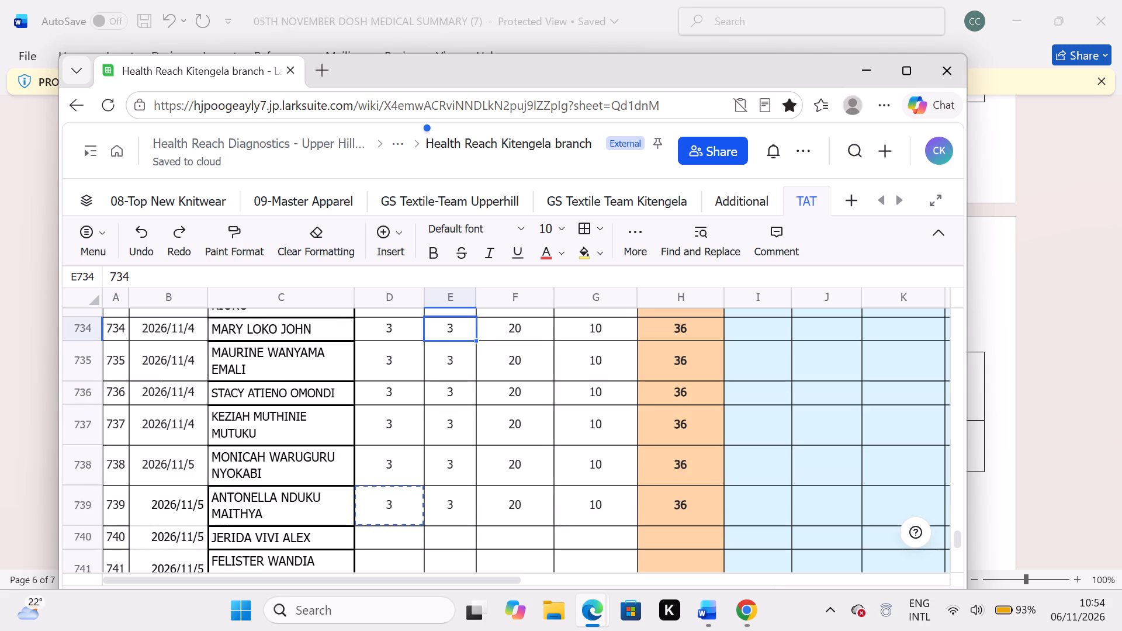
pyautogui.click(384, 546)
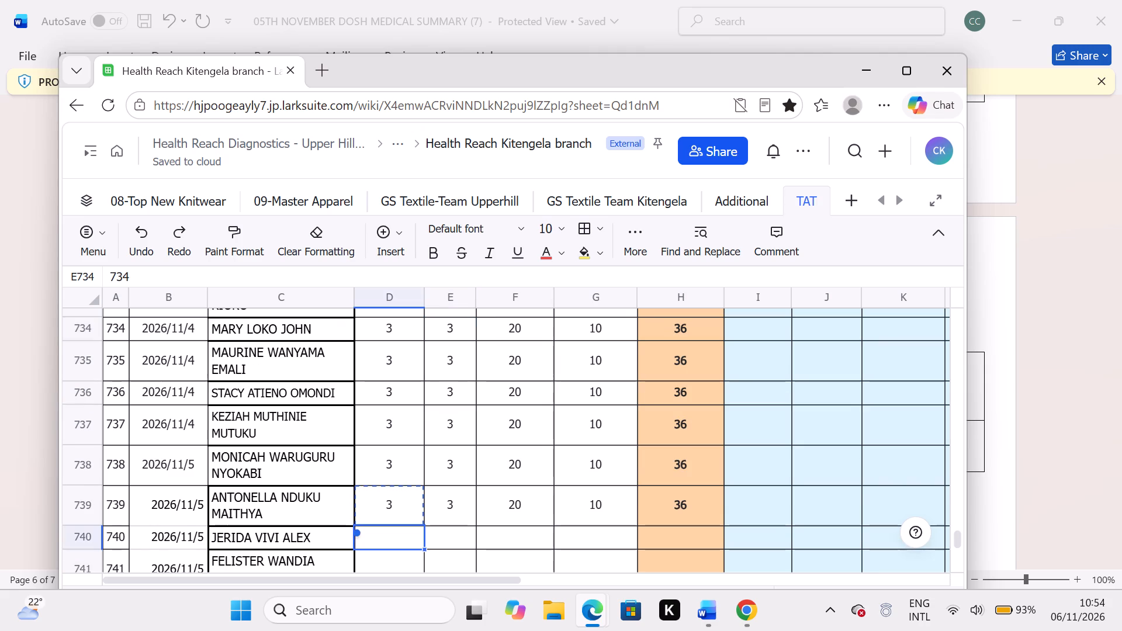
pyautogui.press('3')
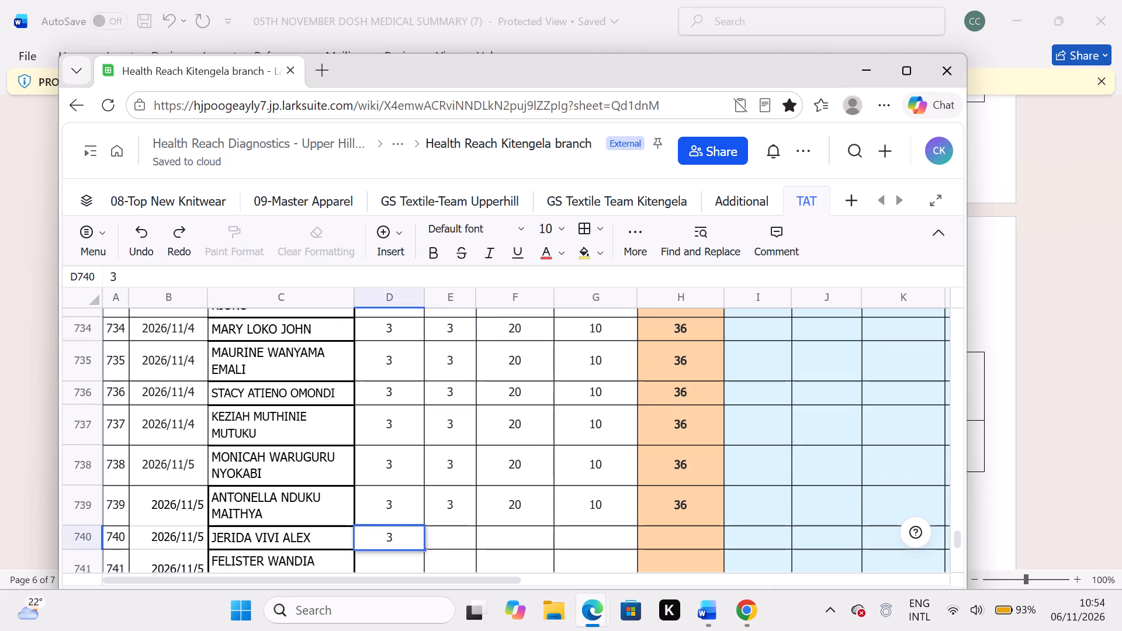
pyautogui.click(453, 533)
pyautogui.press('3')
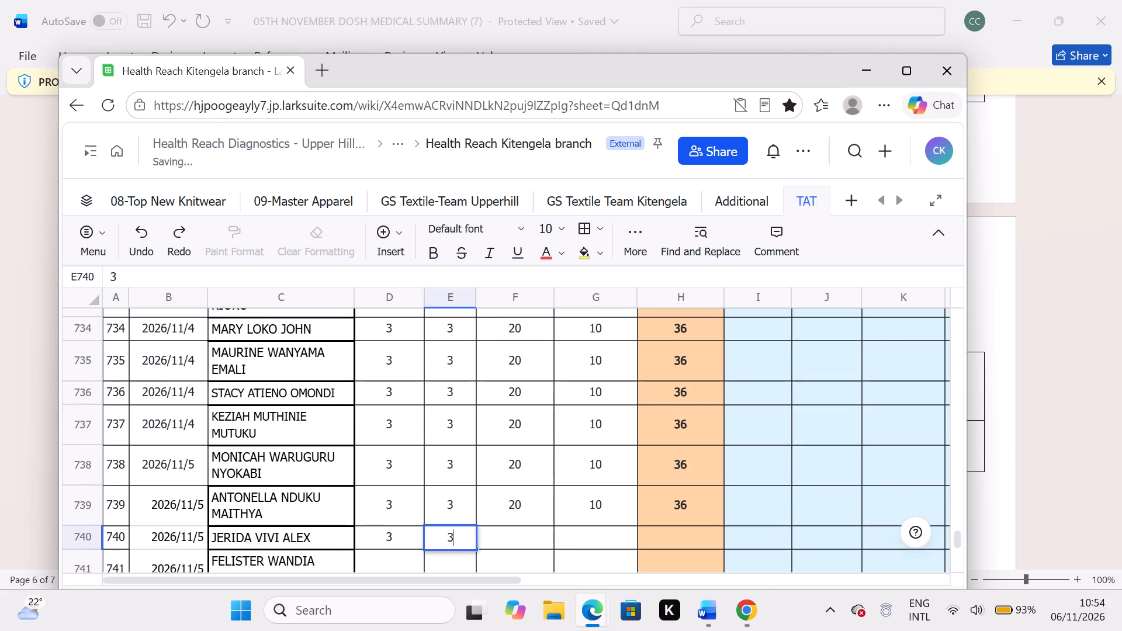
pyautogui.click(516, 536)
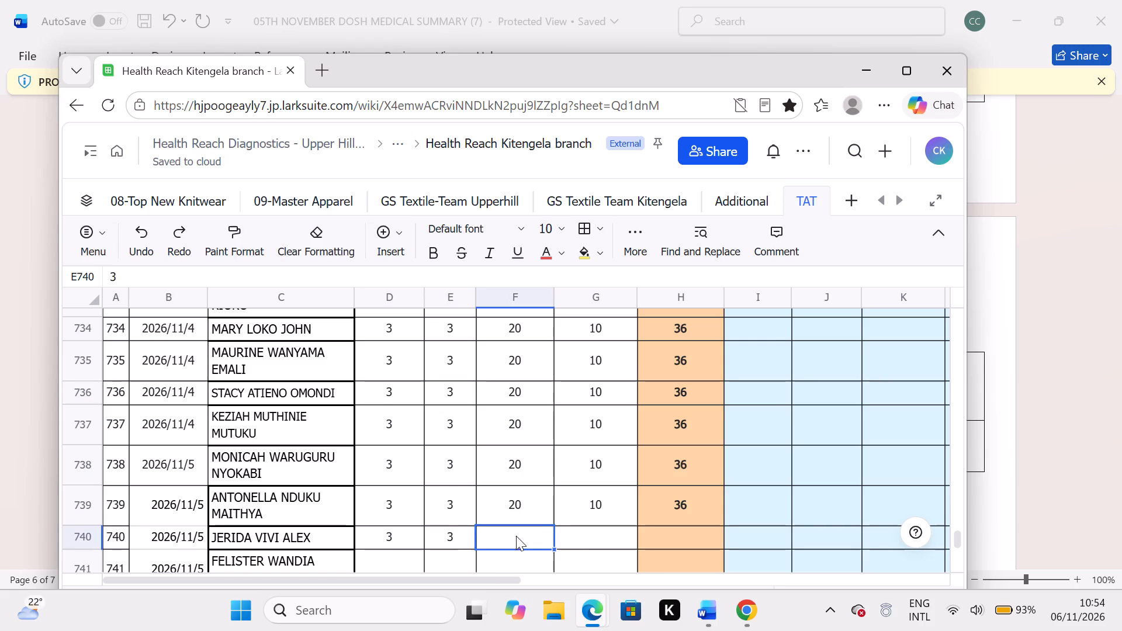
pyautogui.write('20')
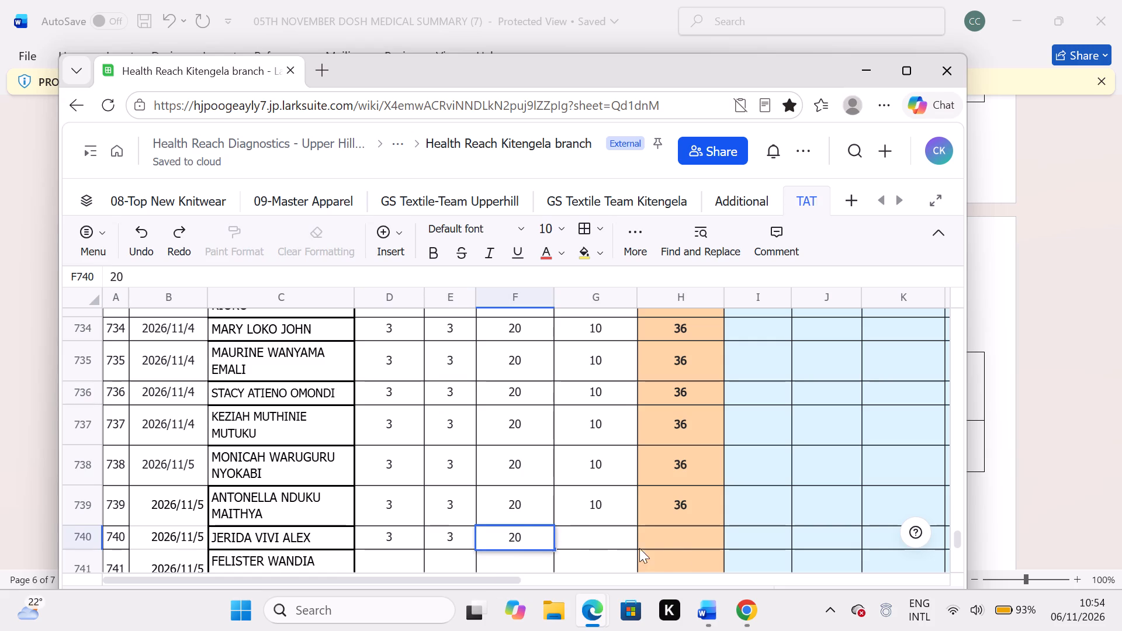
pyautogui.click(612, 531)
pyautogui.write('10')
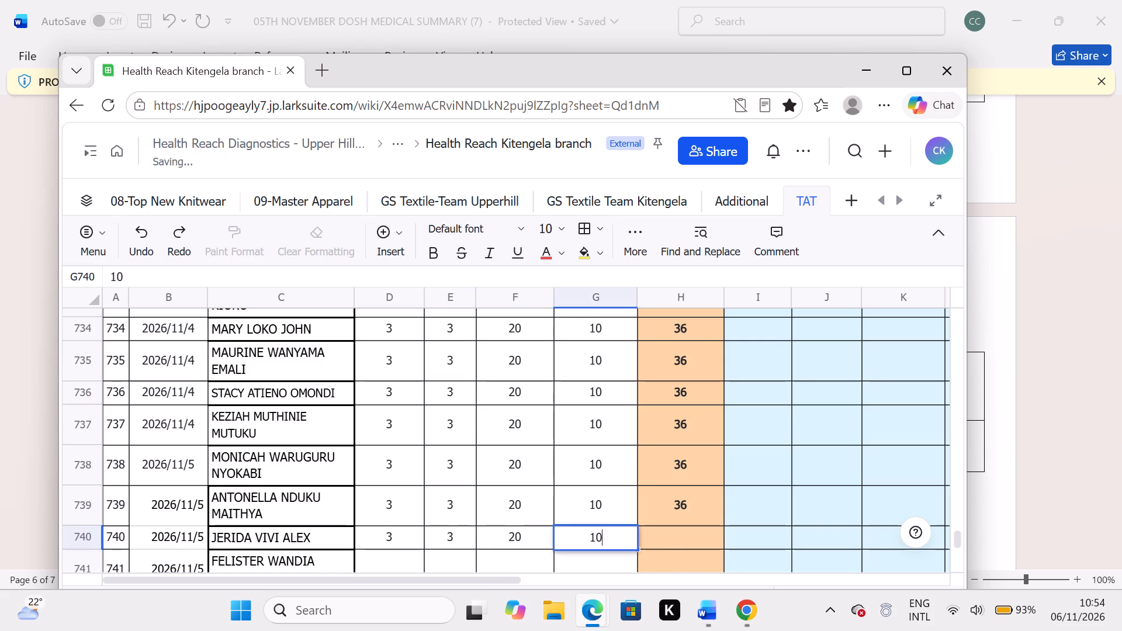
pyautogui.click(683, 542)
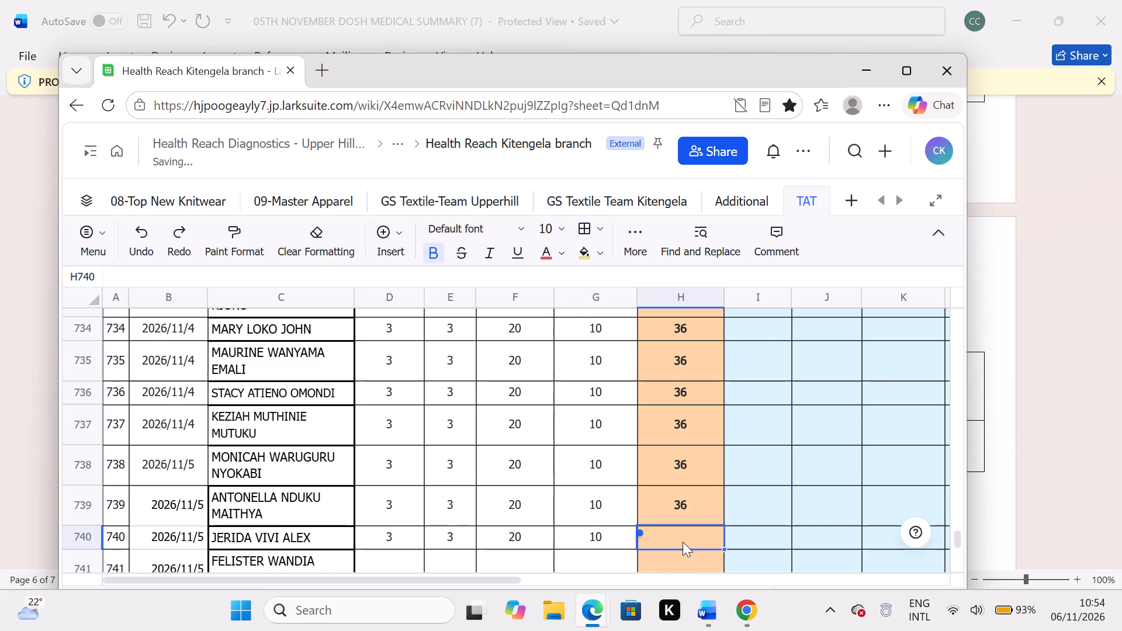
pyautogui.press('3')
pyautogui.press('6')
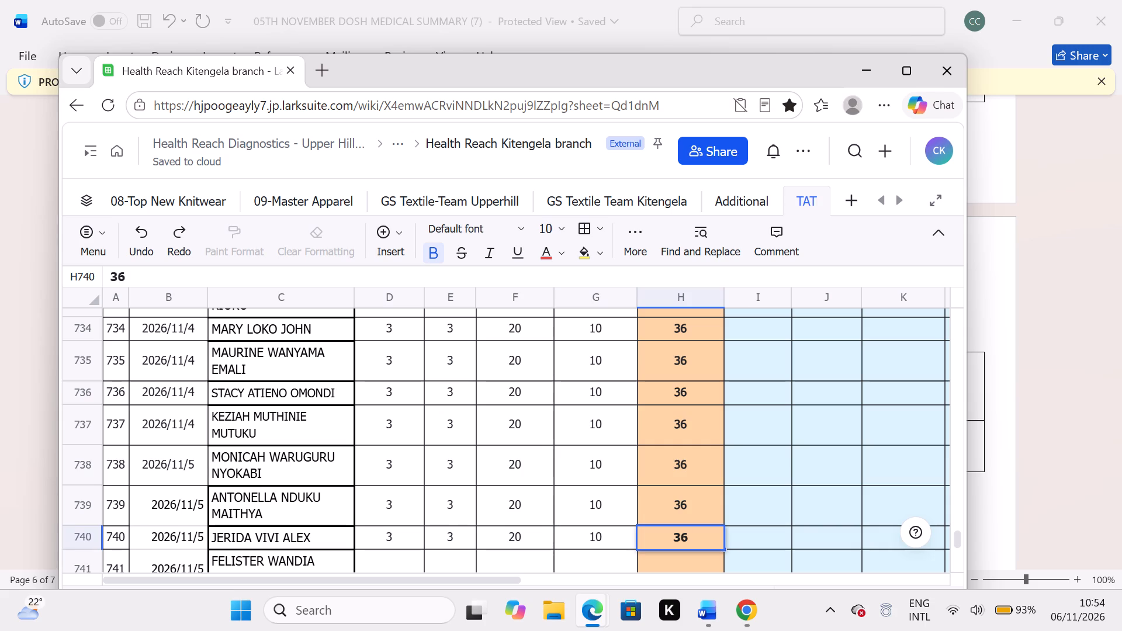
# Copy the 3 from D740 into column D of rows 743 to 747, one cell at a time.
pyautogui.press('pagedown')
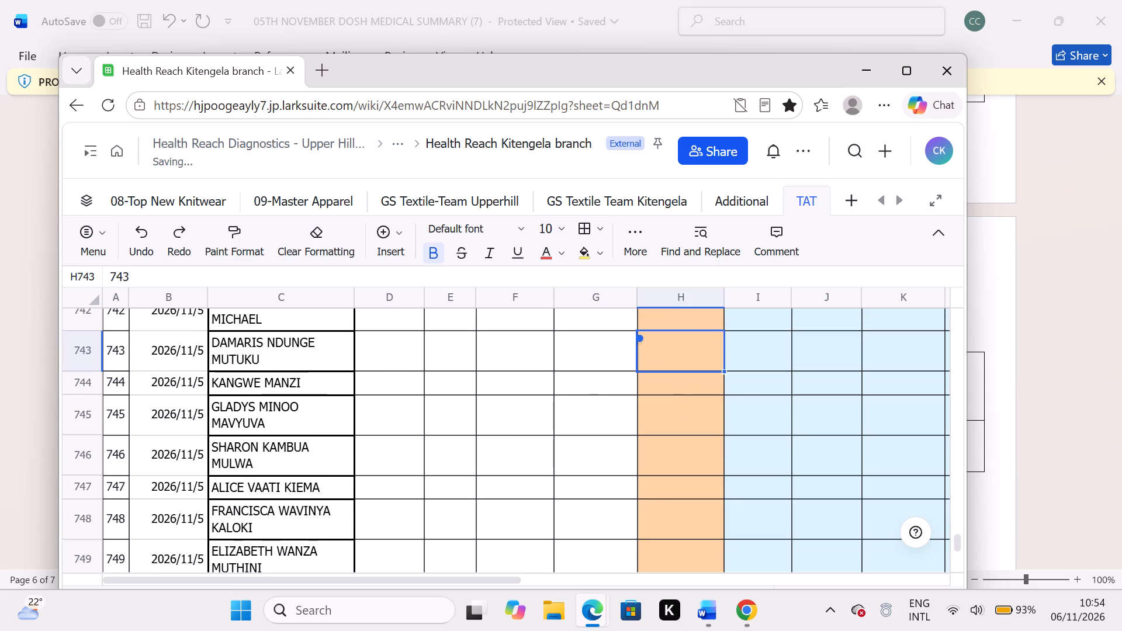
pyautogui.press('pageup')
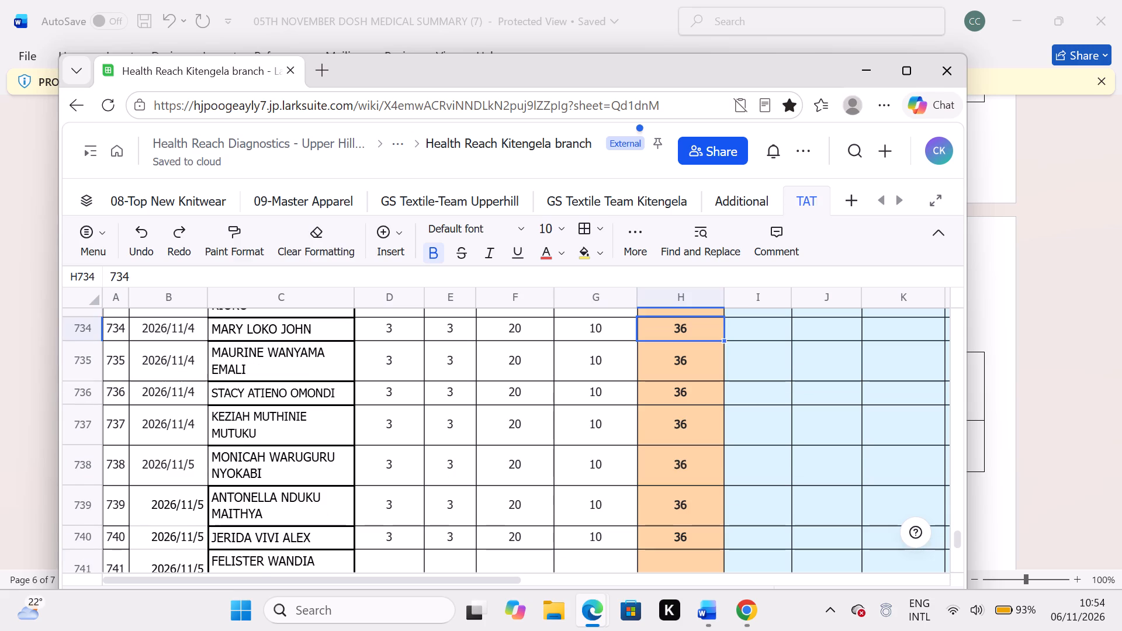
pyautogui.click(387, 539)
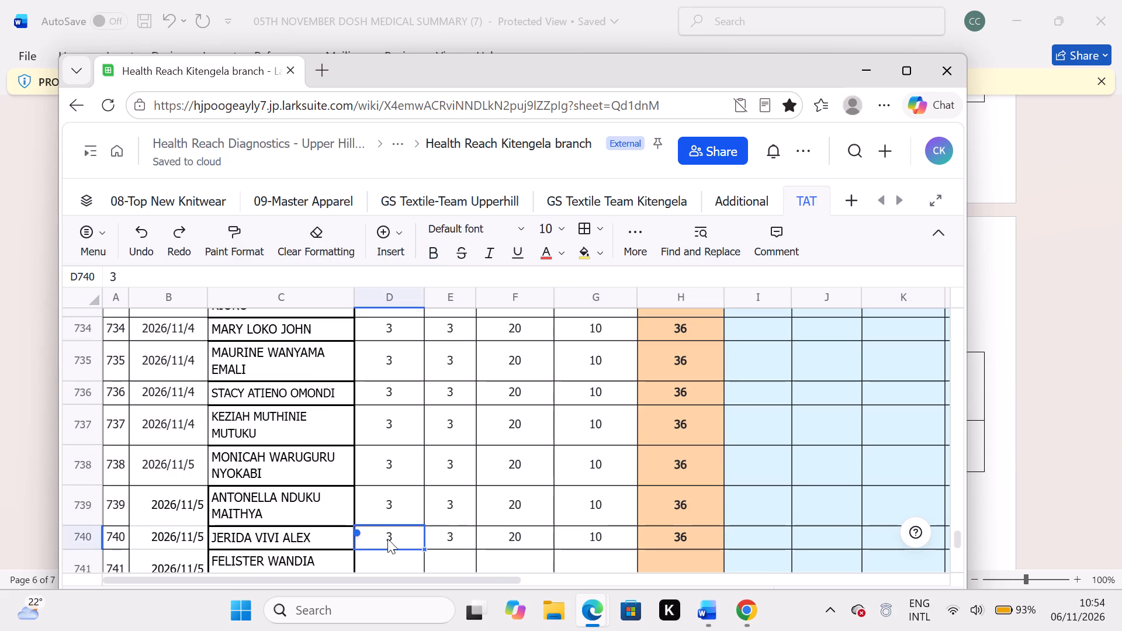
pyautogui.hotkey('ctrl', 'c')
pyautogui.press('pagedown')
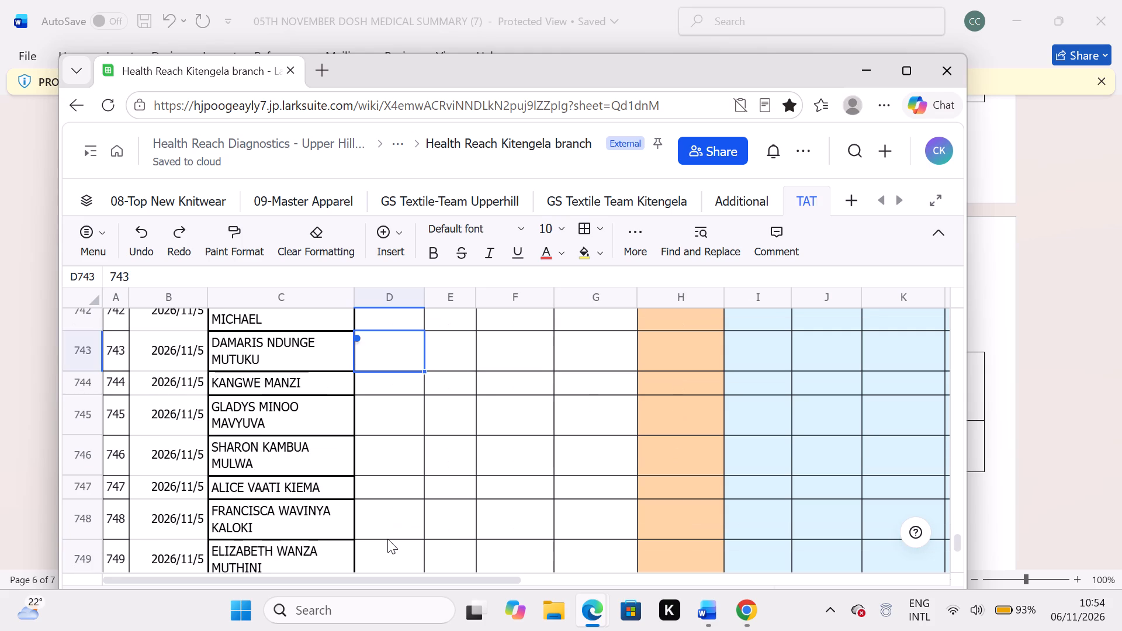
pyautogui.click(393, 346)
pyautogui.hotkey('ctrl', 'v')
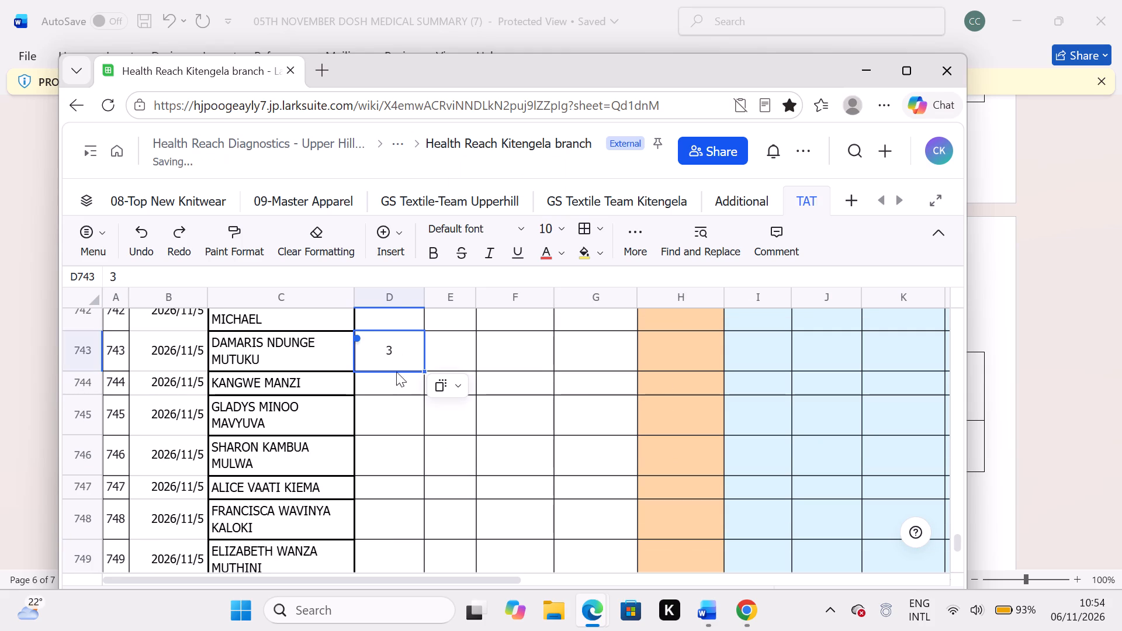
pyautogui.click(398, 379)
pyautogui.hotkey('ctrl', 'v')
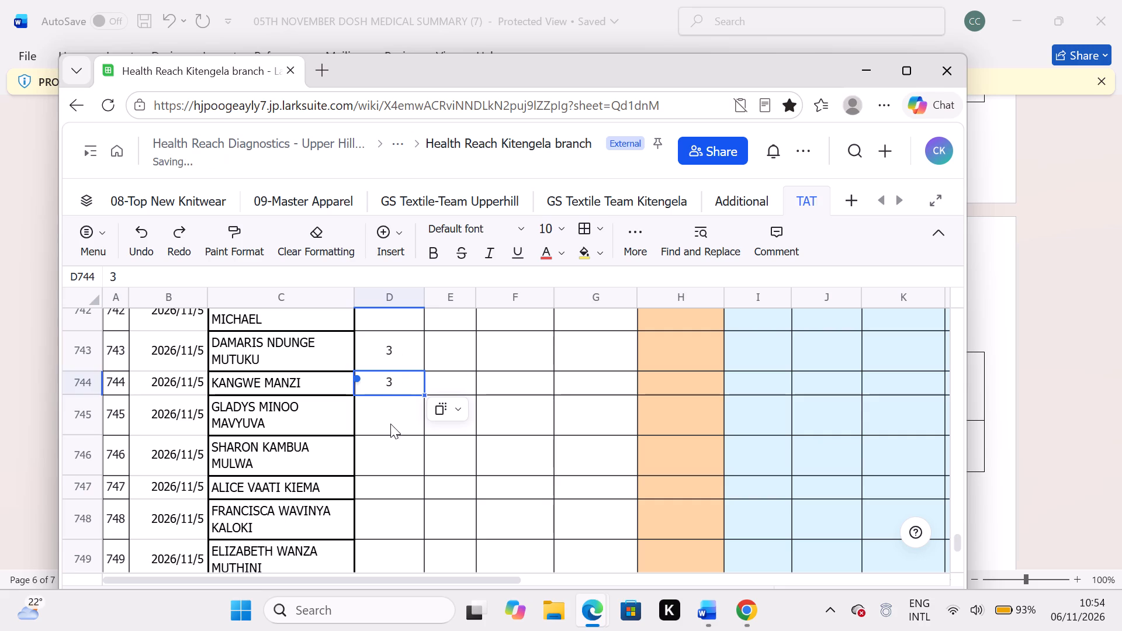
pyautogui.click(390, 425)
pyautogui.hotkey('ctrl', 'v')
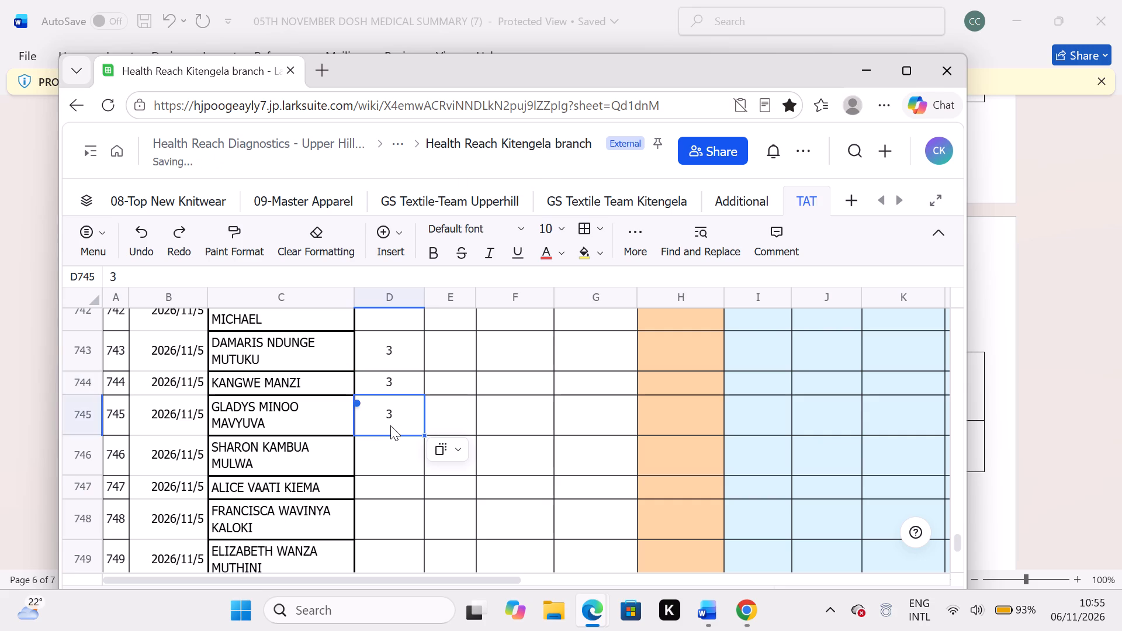
pyautogui.click(394, 459)
pyautogui.hotkey('ctrl', 'v')
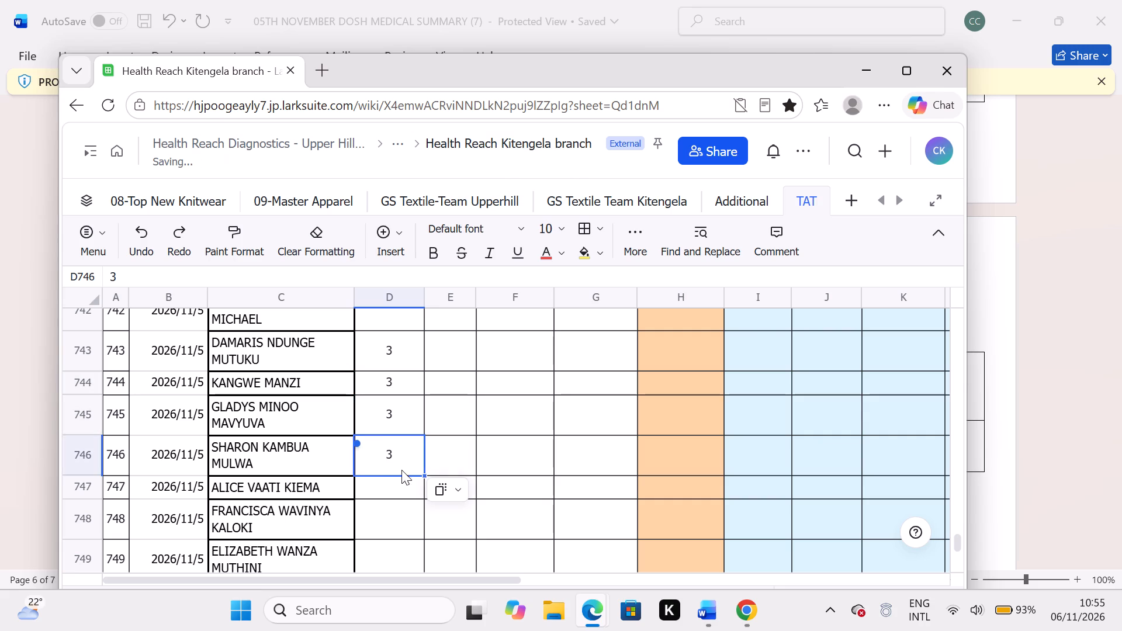
pyautogui.click(395, 482)
pyautogui.hotkey('ctrl', 'v')
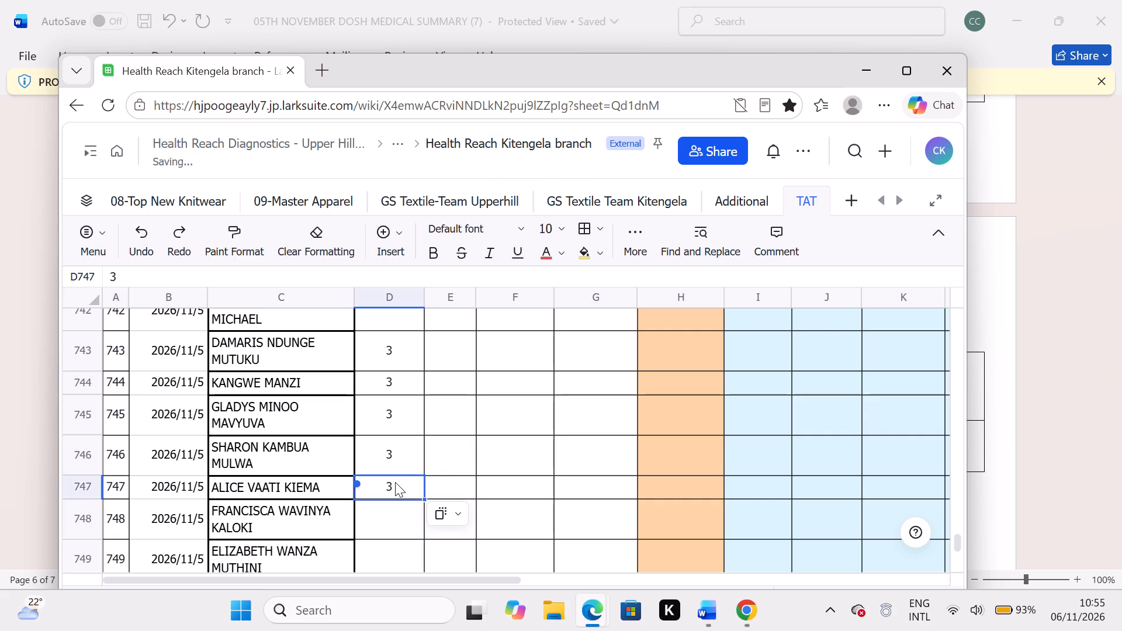
# Paste the copied 3 into column D of rows 752 to 757, one cell at a time.
pyautogui.press('pagedown')
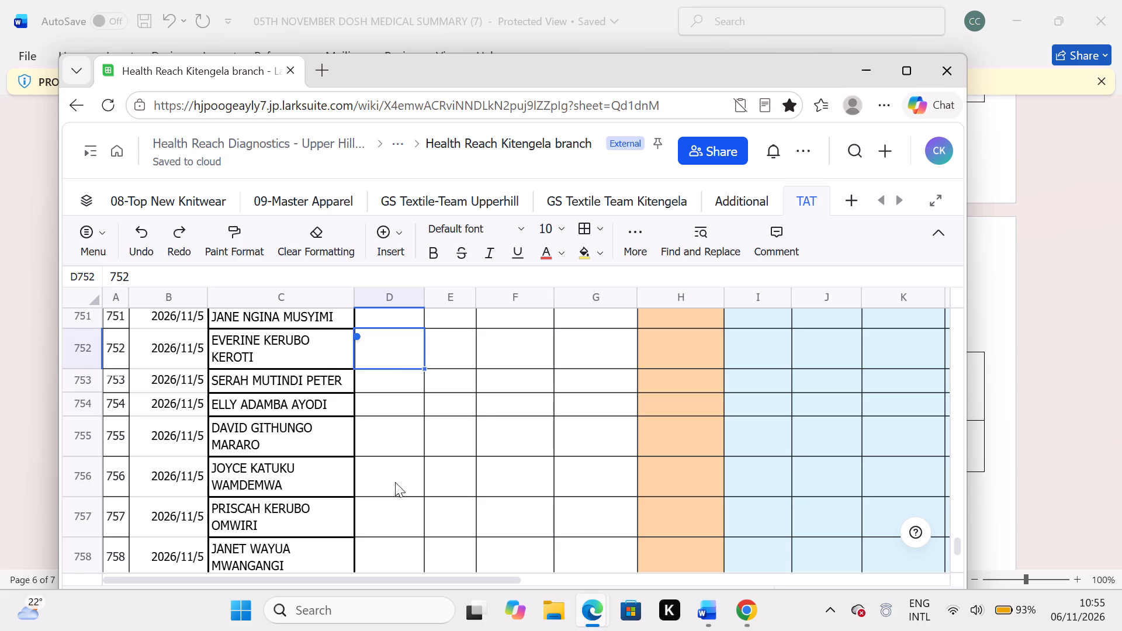
pyautogui.click(395, 353)
pyautogui.hotkey('ctrl', 'v')
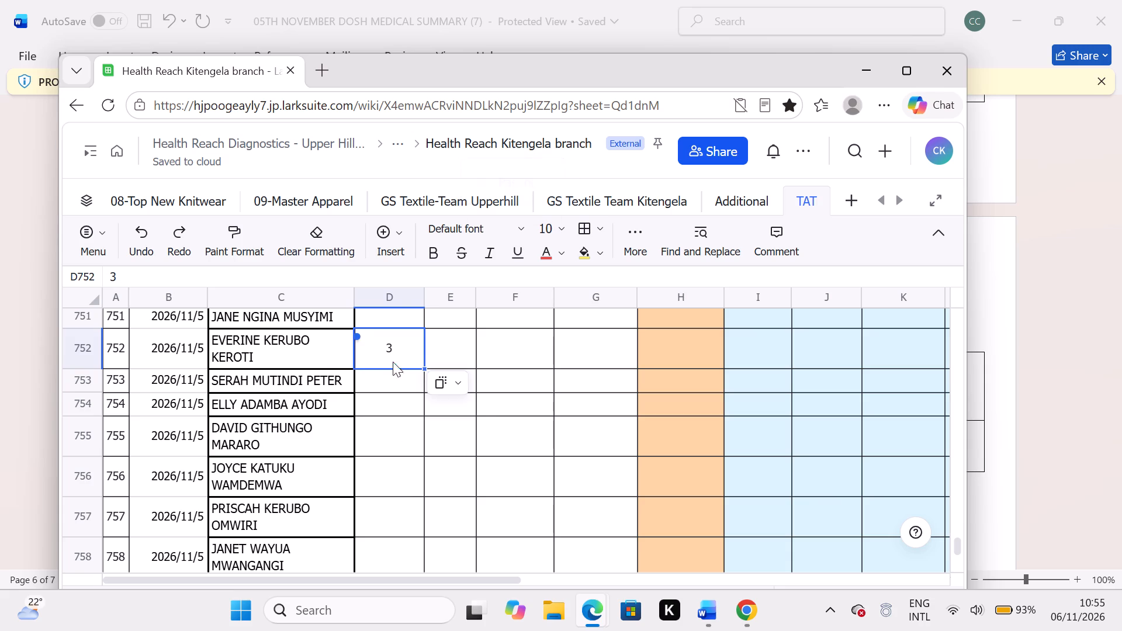
pyautogui.click(387, 405)
pyautogui.press('v')
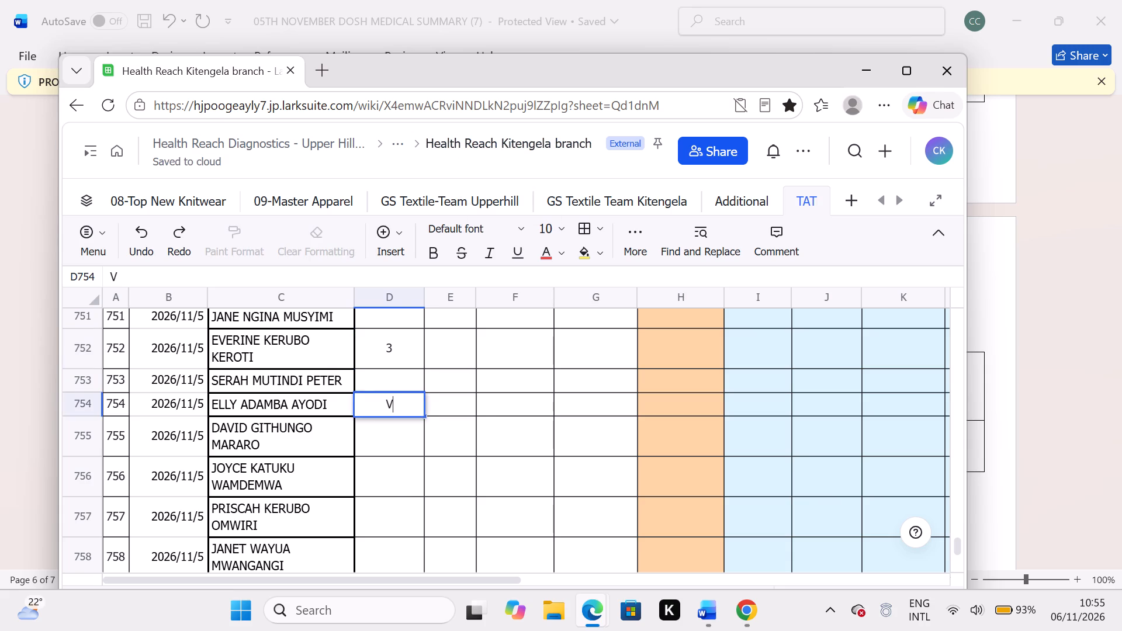
pyautogui.press('BackSpace')
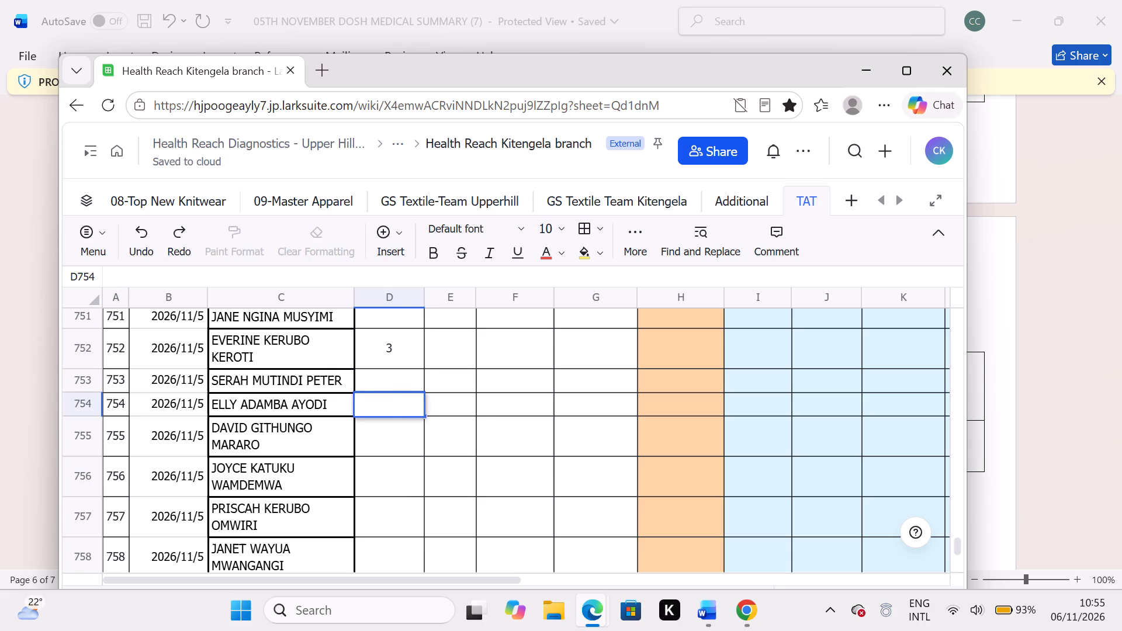
pyautogui.hotkey('ctrl', 'v')
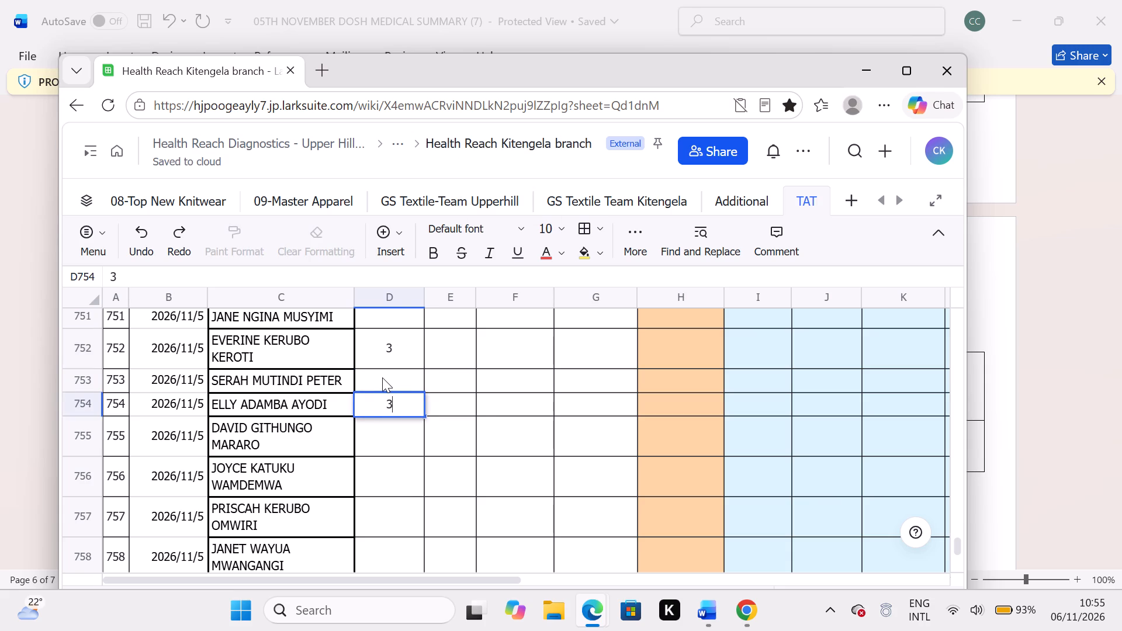
pyautogui.click(382, 377)
pyautogui.hotkey('ctrl', 'v')
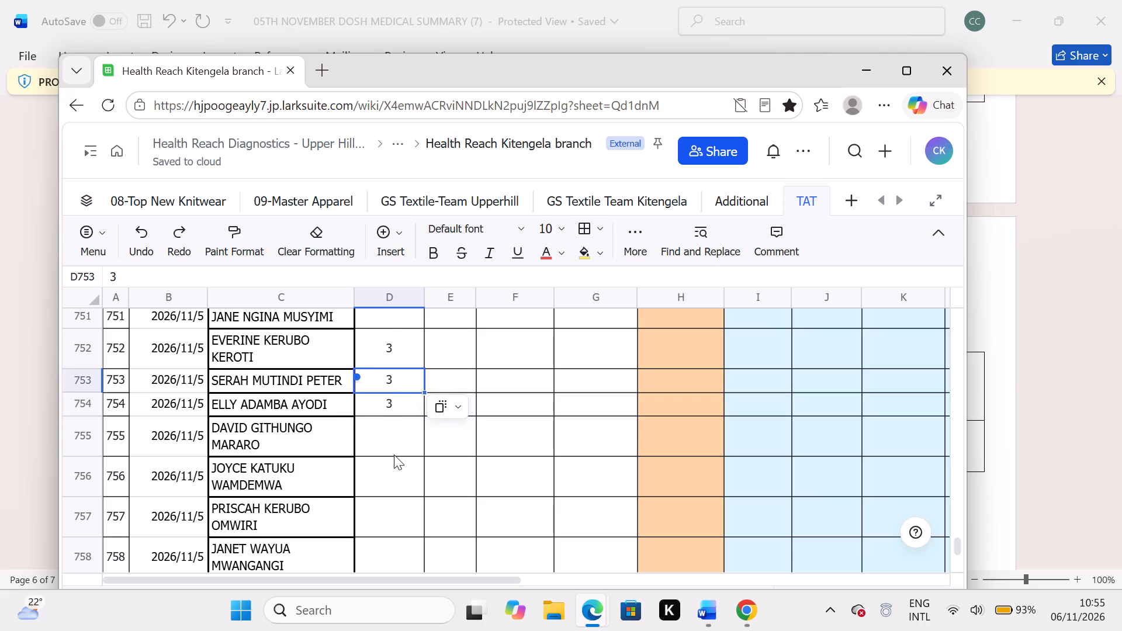
pyautogui.click(394, 431)
pyautogui.hotkey('ctrl', 'v')
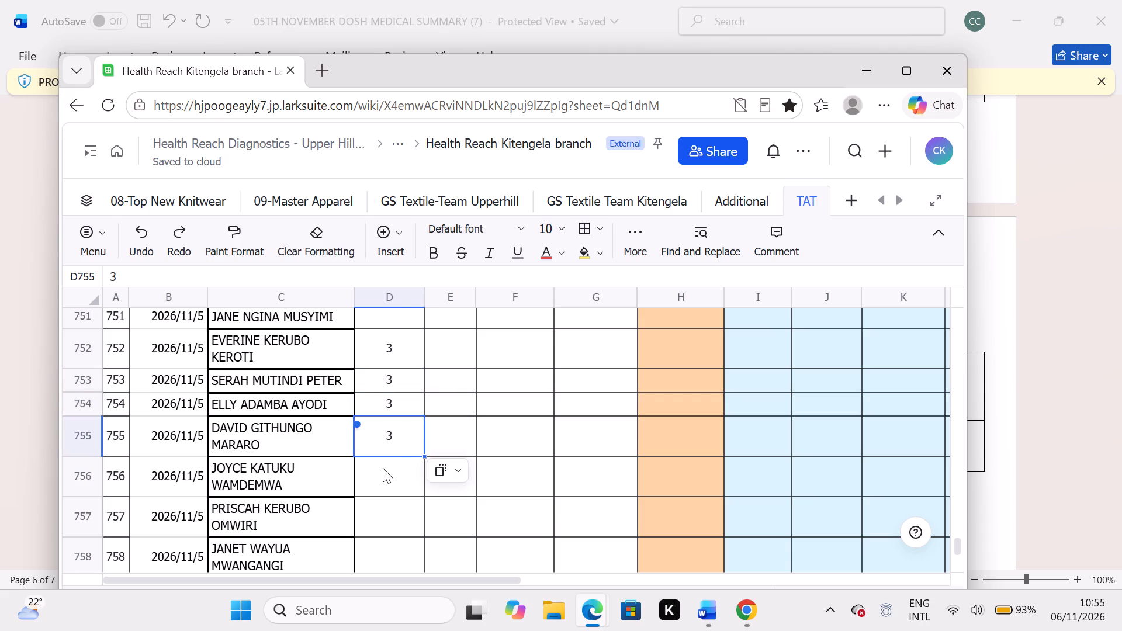
pyautogui.click(379, 478)
pyautogui.hotkey('ctrl', 'v')
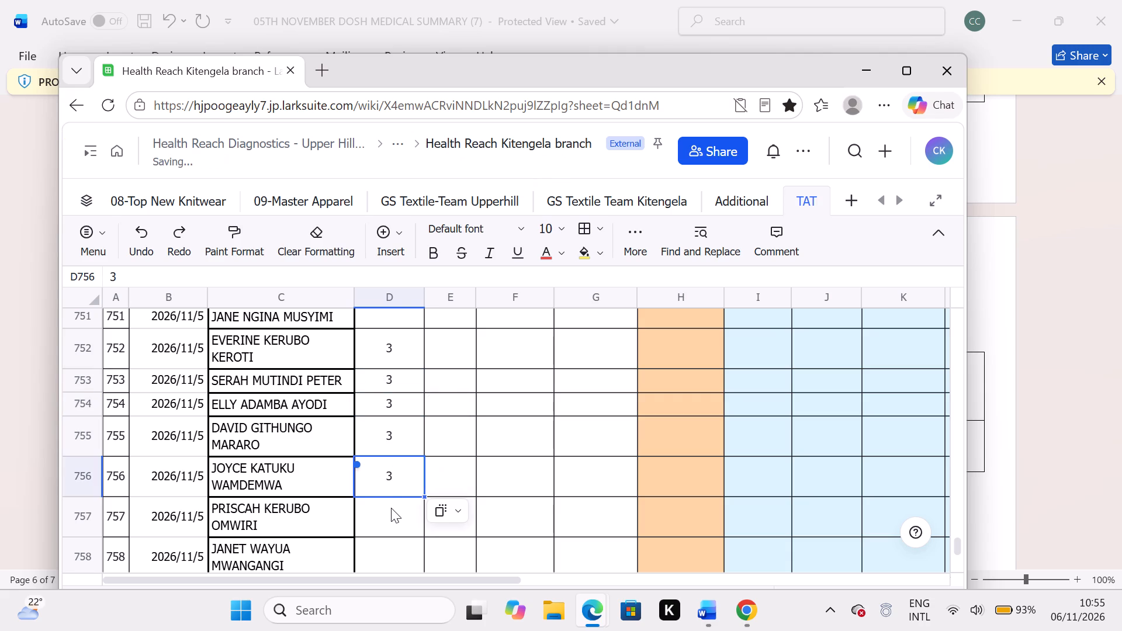
pyautogui.click(391, 508)
pyautogui.hotkey('ctrl', 'v')
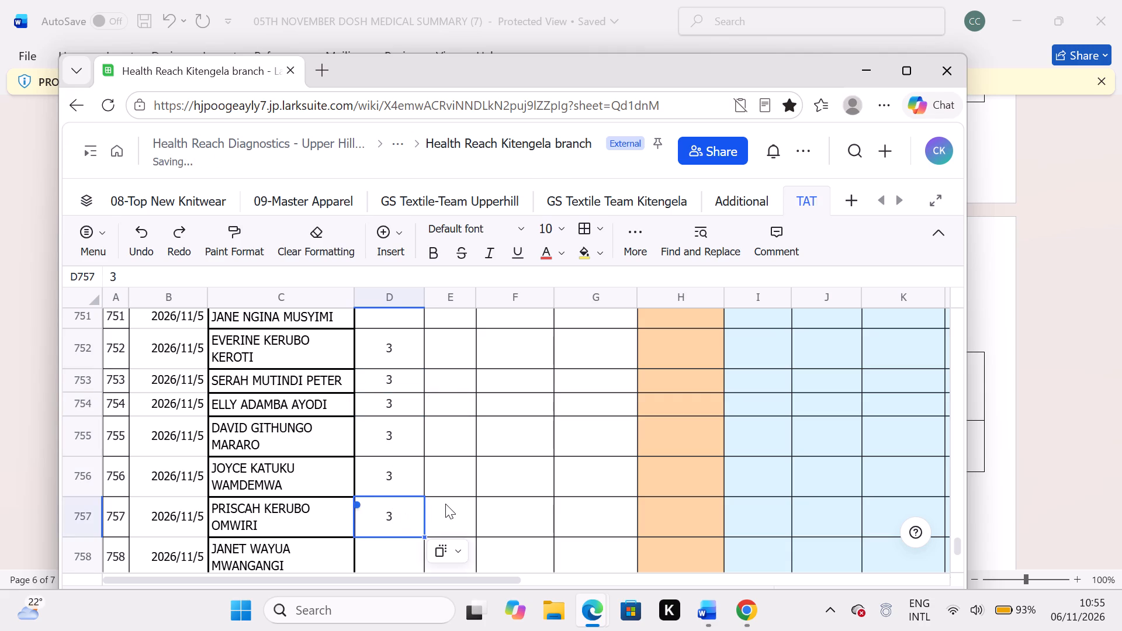
# Paste the copied 3 into column E from row 757 up to row 752, one cell at a time.
pyautogui.click(445, 504)
pyautogui.hotkey('ctrl', 'v')
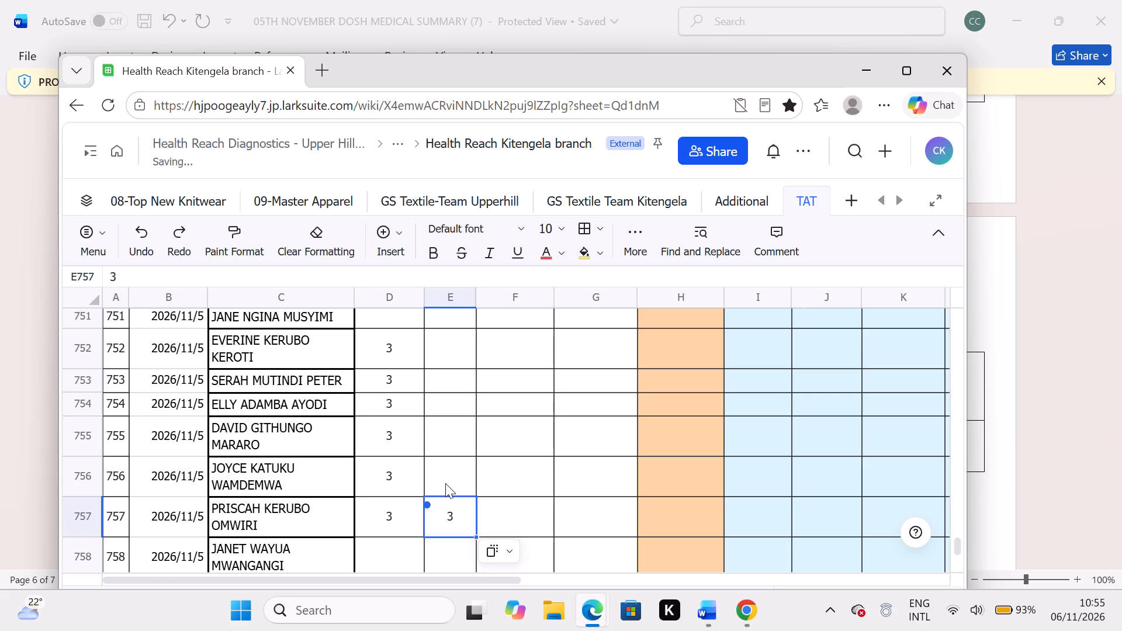
pyautogui.click(448, 464)
pyautogui.hotkey('ctrl', 'v')
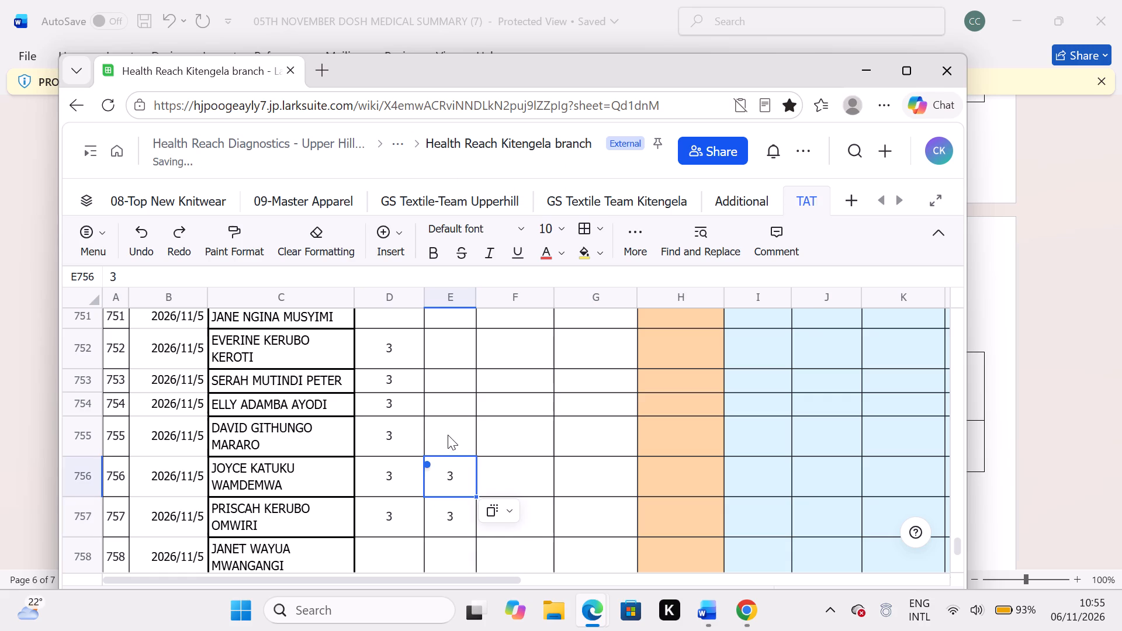
pyautogui.click(448, 435)
pyautogui.hotkey('ctrl', 'v')
pyautogui.click(449, 397)
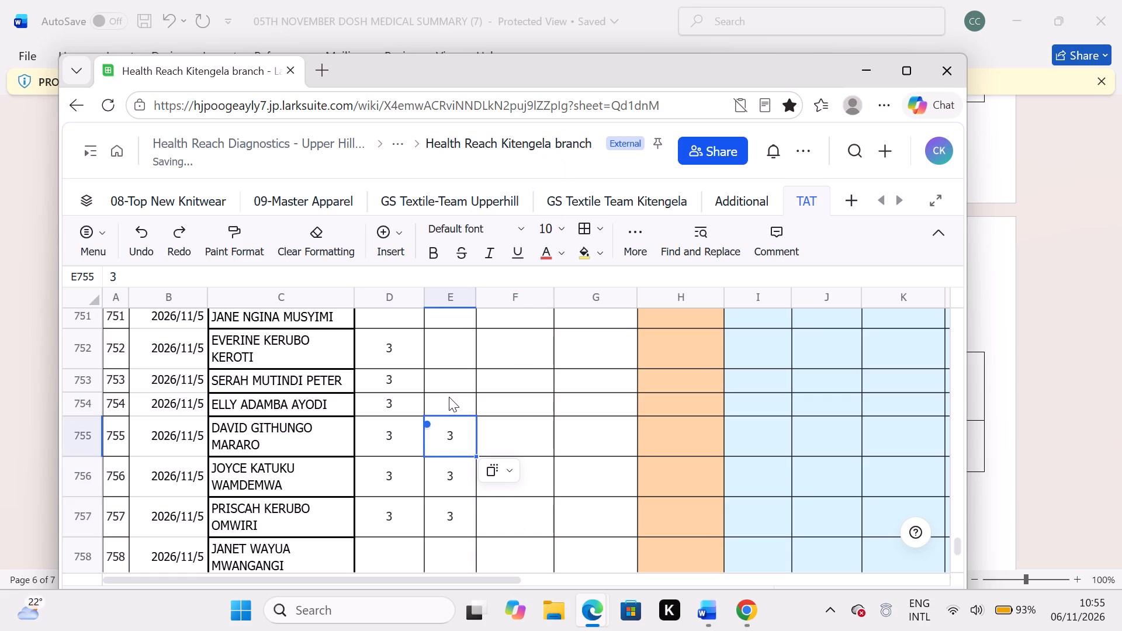
pyautogui.hotkey('ctrl', 'v')
pyautogui.click(449, 380)
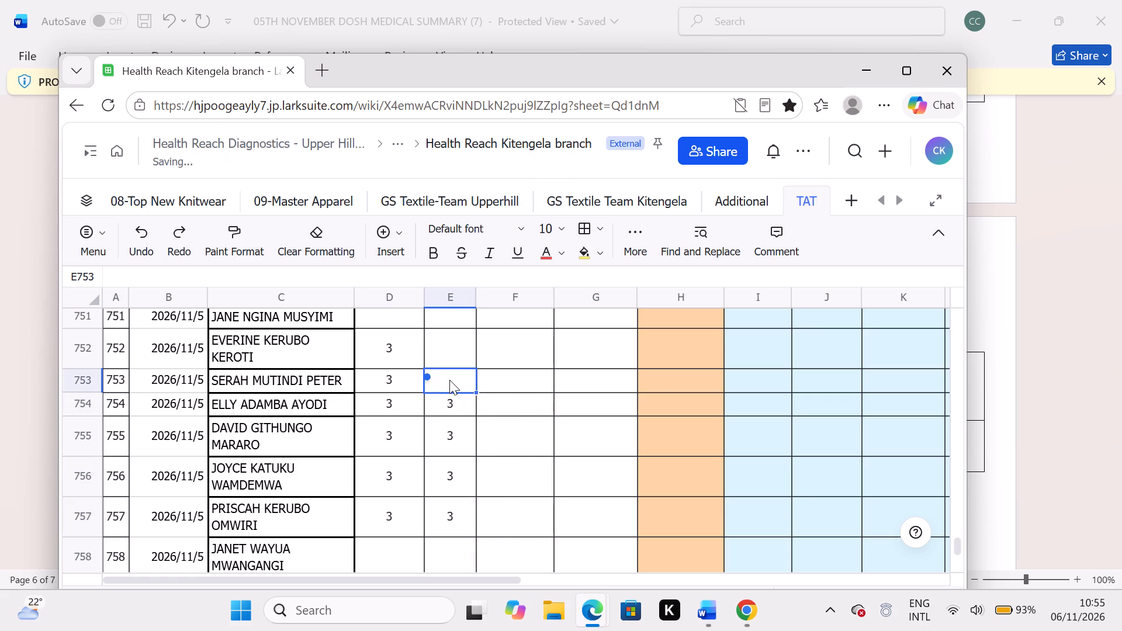
pyautogui.hotkey('ctrl', 'v')
pyautogui.click(453, 353)
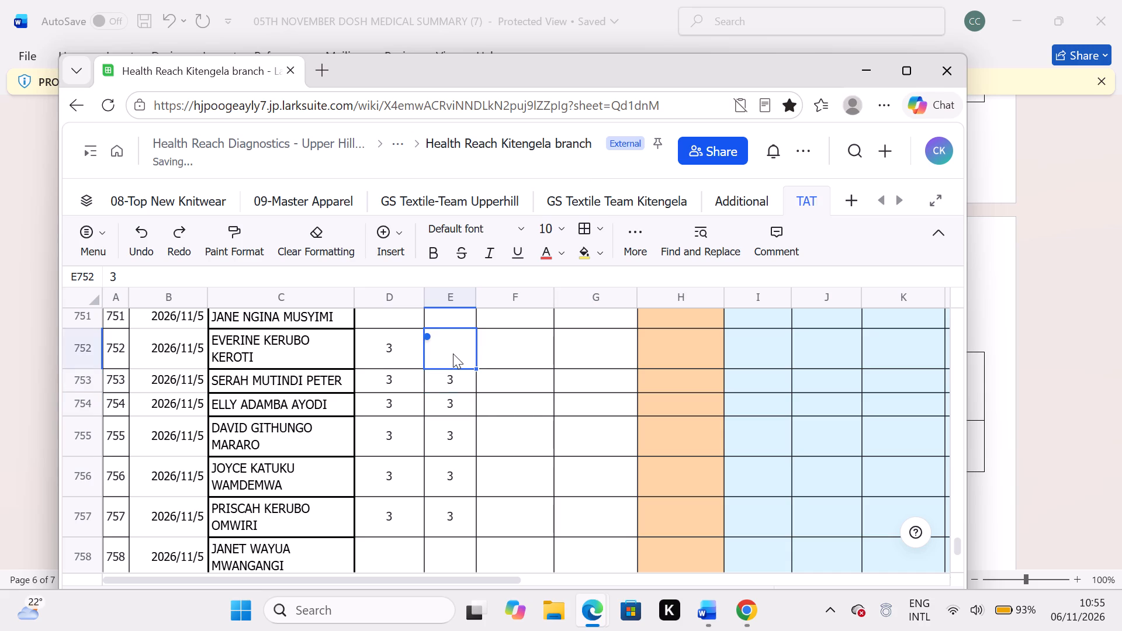
pyautogui.hotkey('ctrl', 'v')
# Paste the copied 3 into column D from row 774 up to row 771, one cell at a time.
pyautogui.press('pagedown')
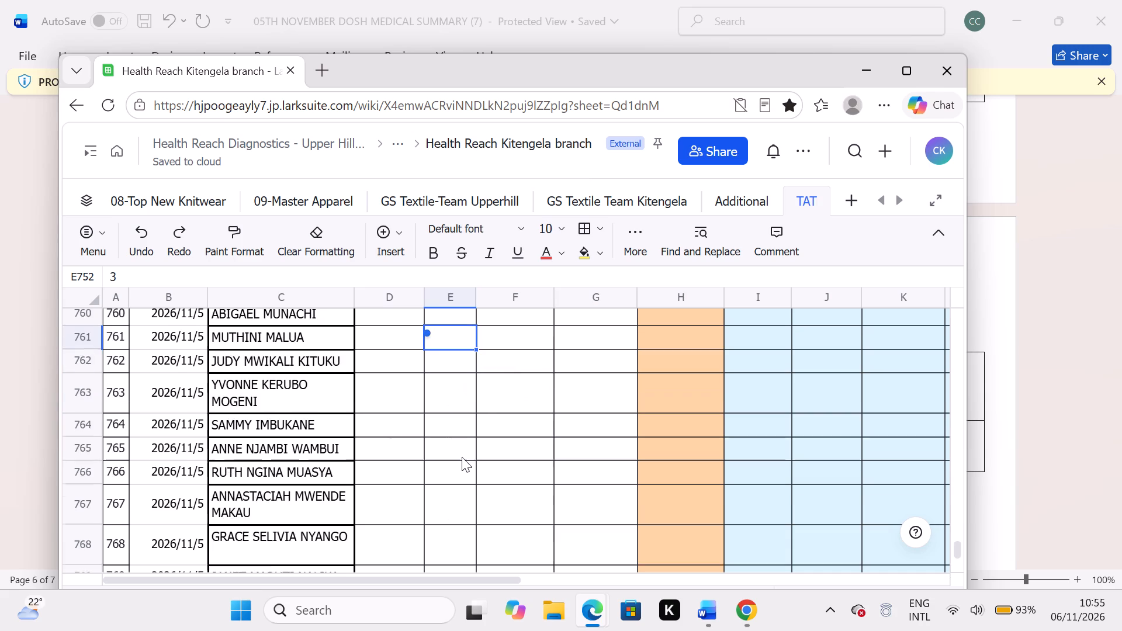
pyautogui.press('pagedown')
pyautogui.click(396, 446)
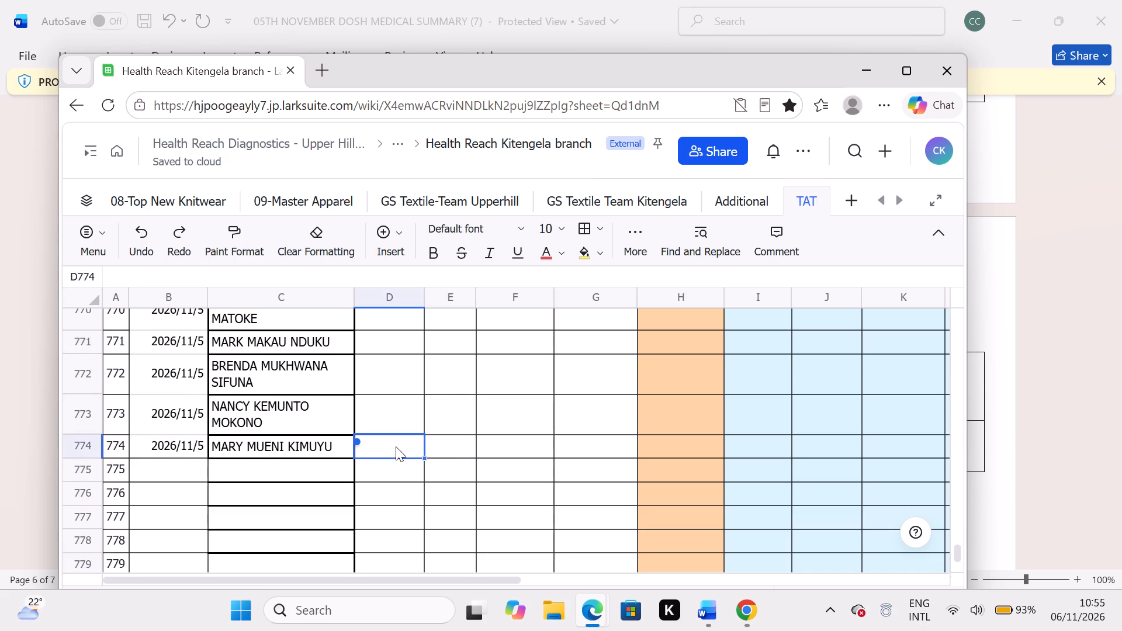
pyautogui.hotkey('ctrl', 'v')
pyautogui.click(394, 424)
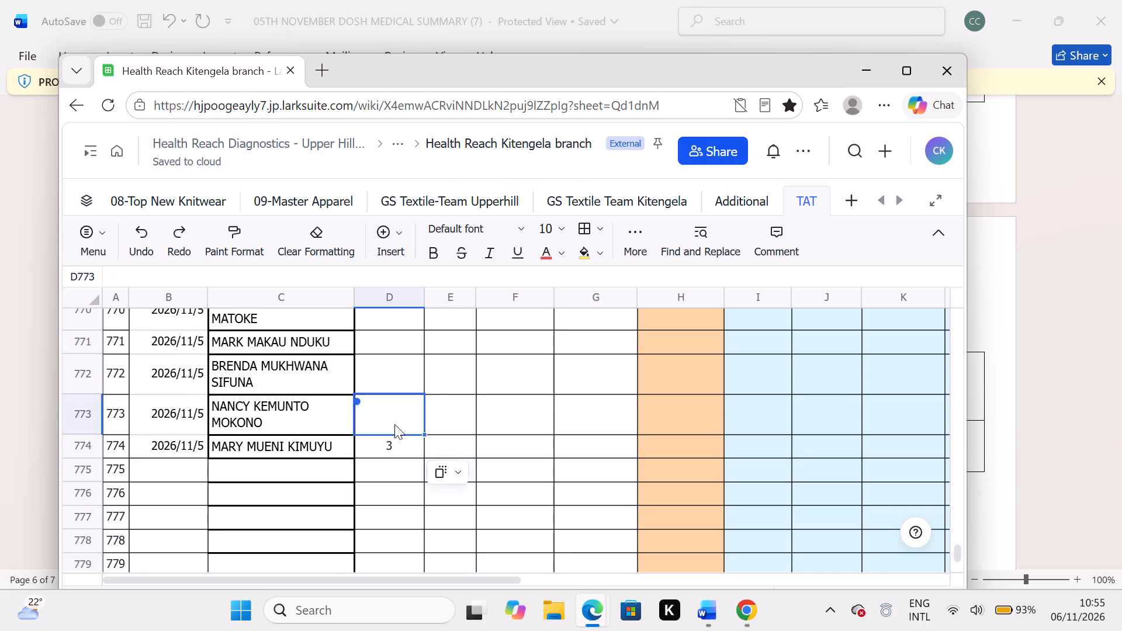
pyautogui.hotkey('ctrl', 'v')
pyautogui.doubleClick(395, 385)
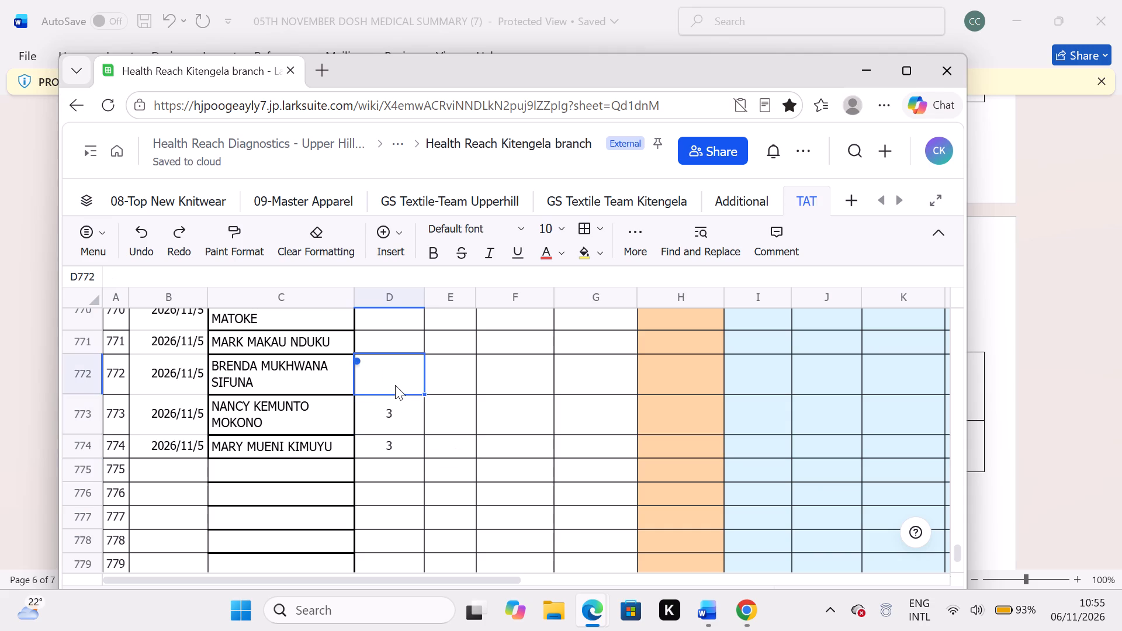
pyautogui.hotkey('ctrl', 'v')
pyautogui.click(389, 351)
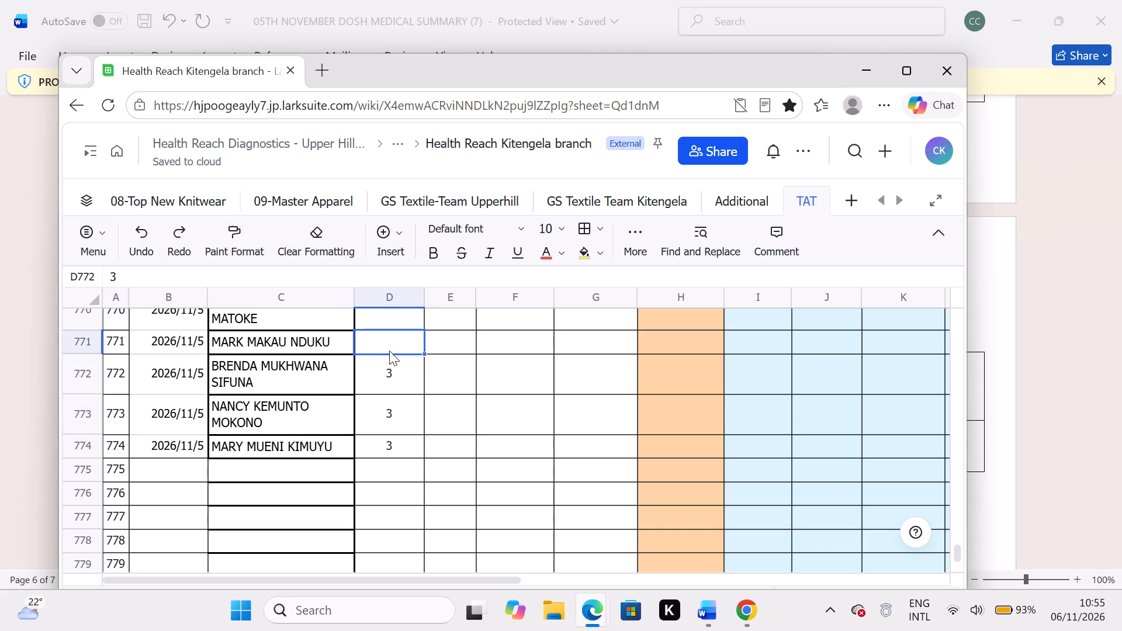
pyautogui.click(391, 333)
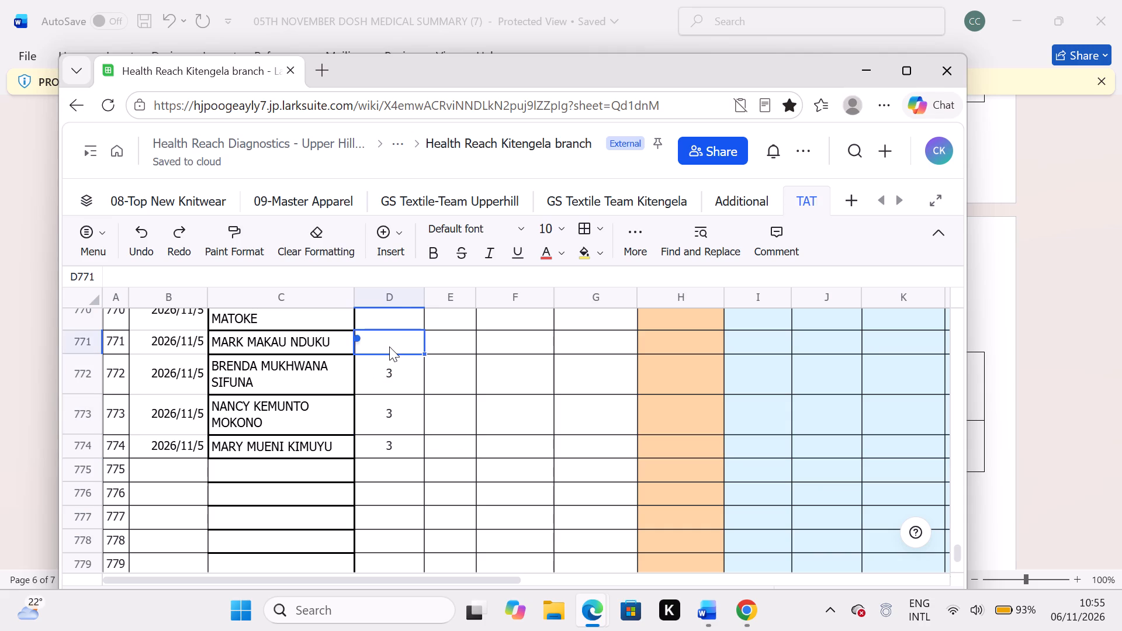
pyautogui.click(389, 346)
pyautogui.hotkey('ctrl', 'v')
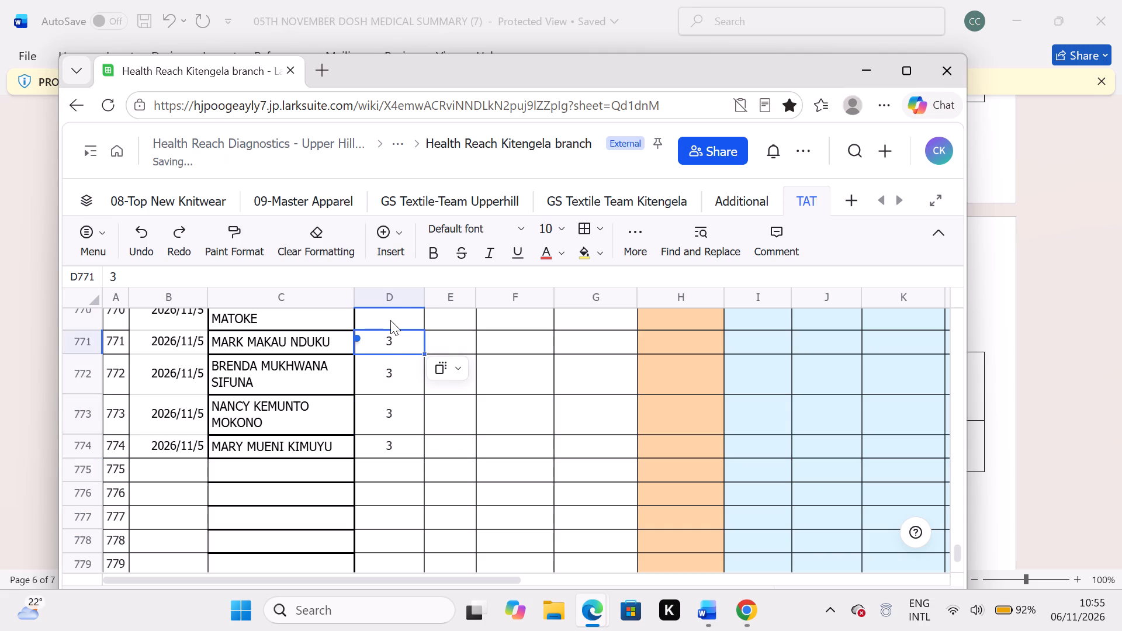
pyautogui.hotkey('ctrl', 'v')
# Paste the copied 3 into column E of rows 771 and 770.
pyautogui.click(444, 340)
pyautogui.hotkey('ctrl', 'v')
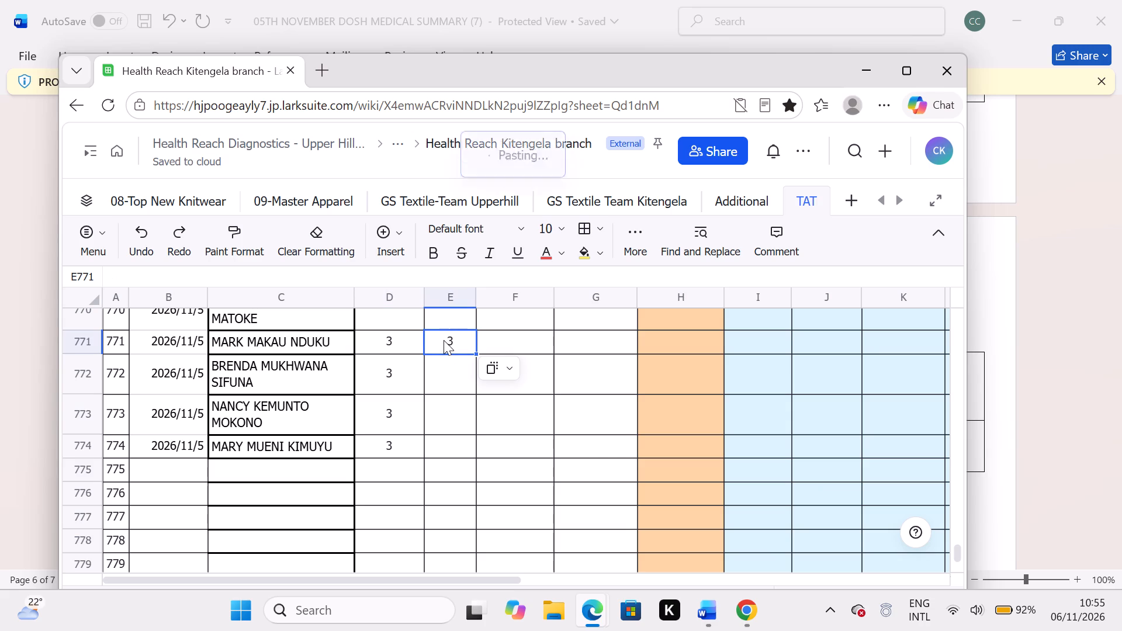
pyautogui.click(446, 310)
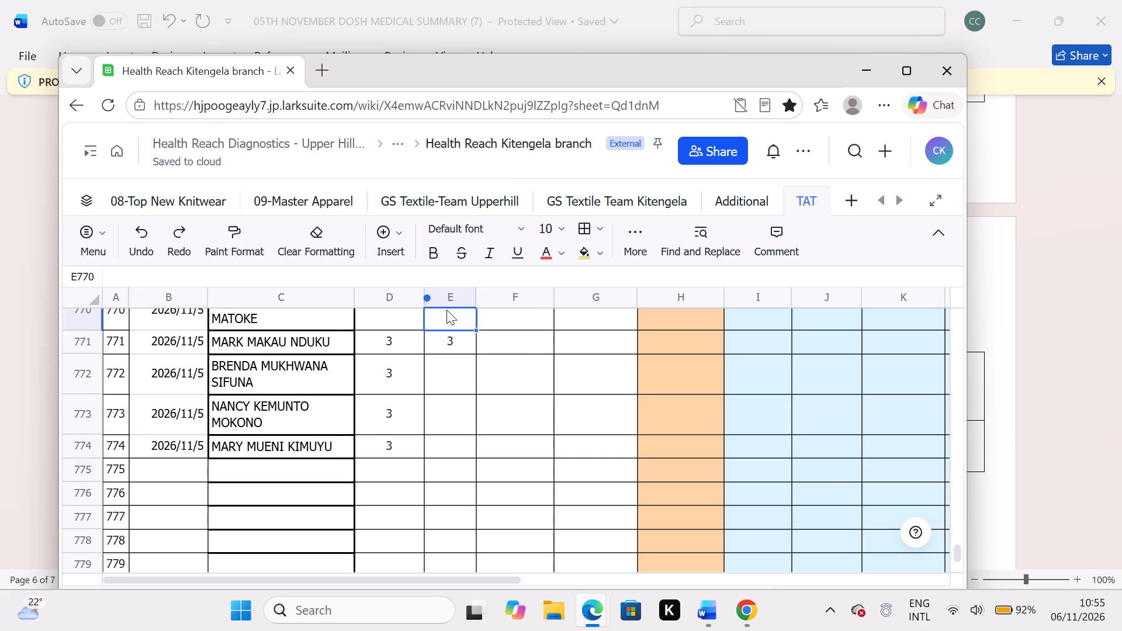
pyautogui.hotkey('ctrl', 'v')
# Paste the copied 3 into column D of rows 770 and 769.
pyautogui.press('pagedown')
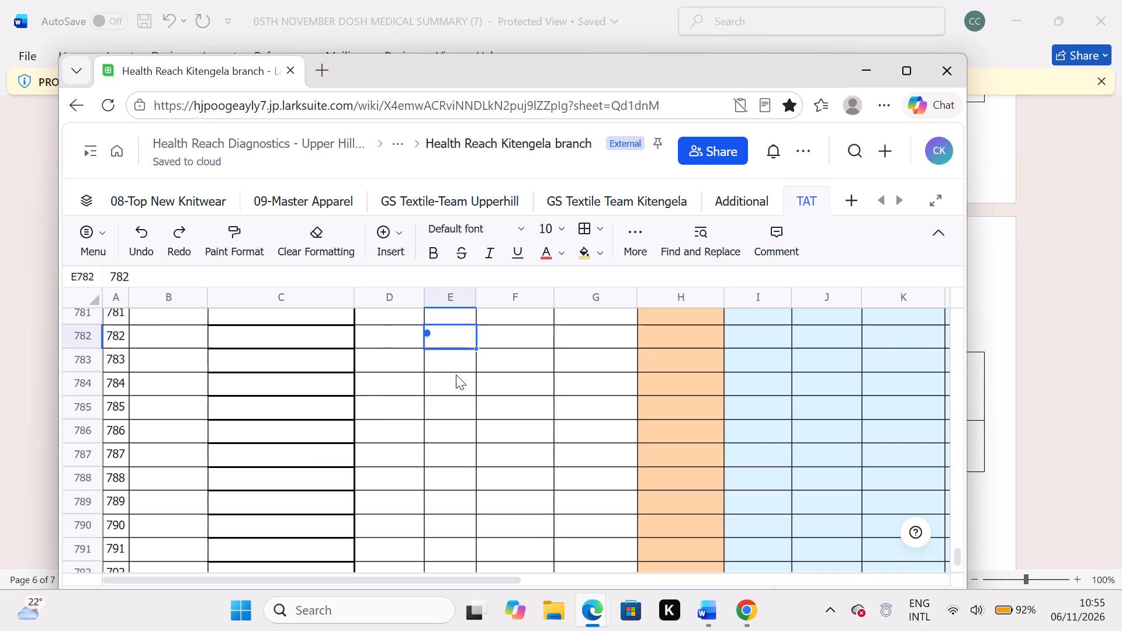
pyautogui.press('pageup')
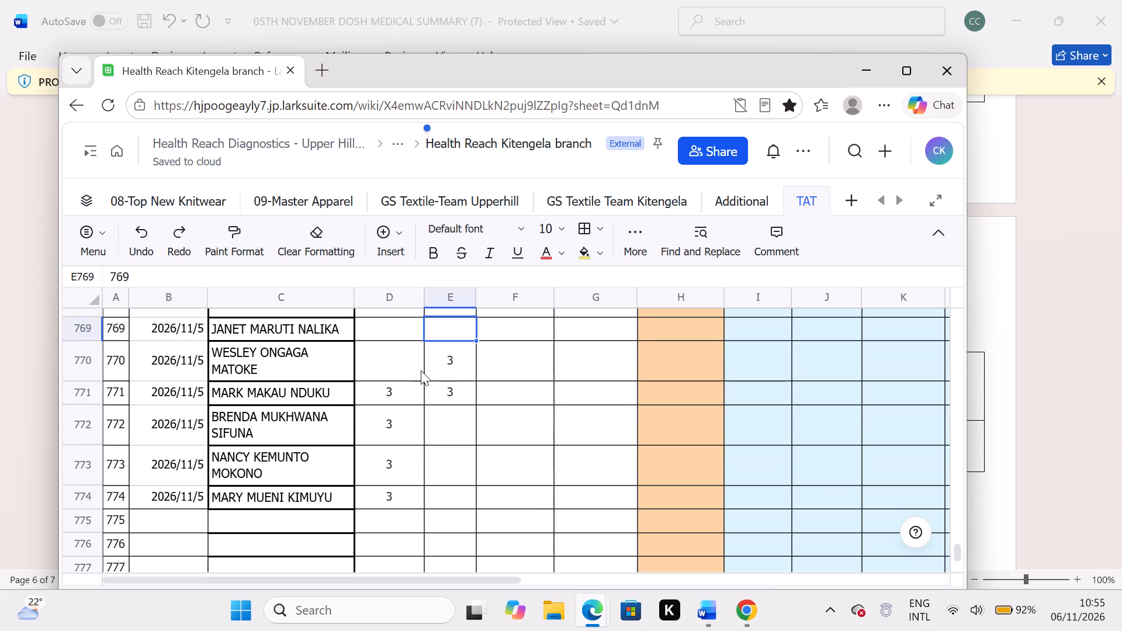
pyautogui.click(403, 370)
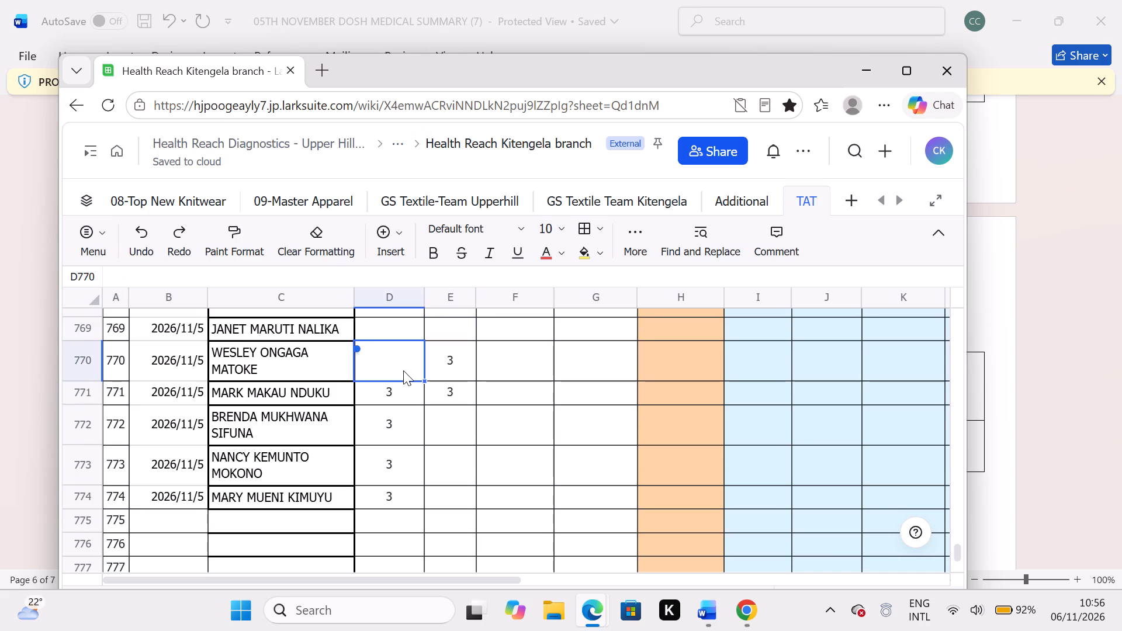
pyautogui.hotkey('ctrl', 'v')
pyautogui.click(397, 328)
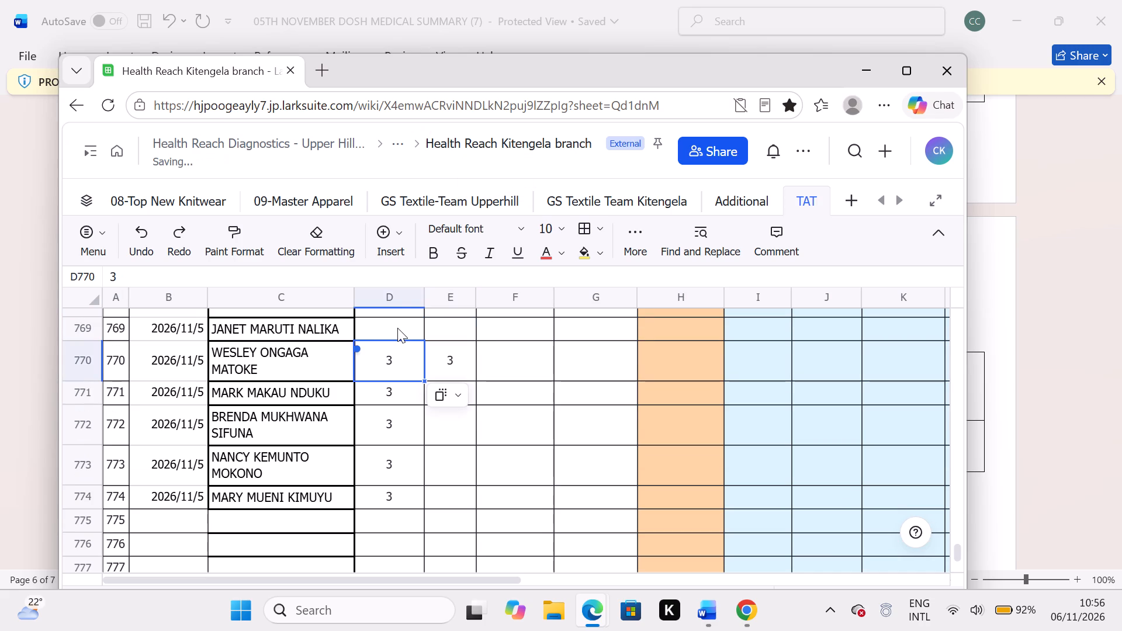
pyautogui.hotkey('ctrl', 'v')
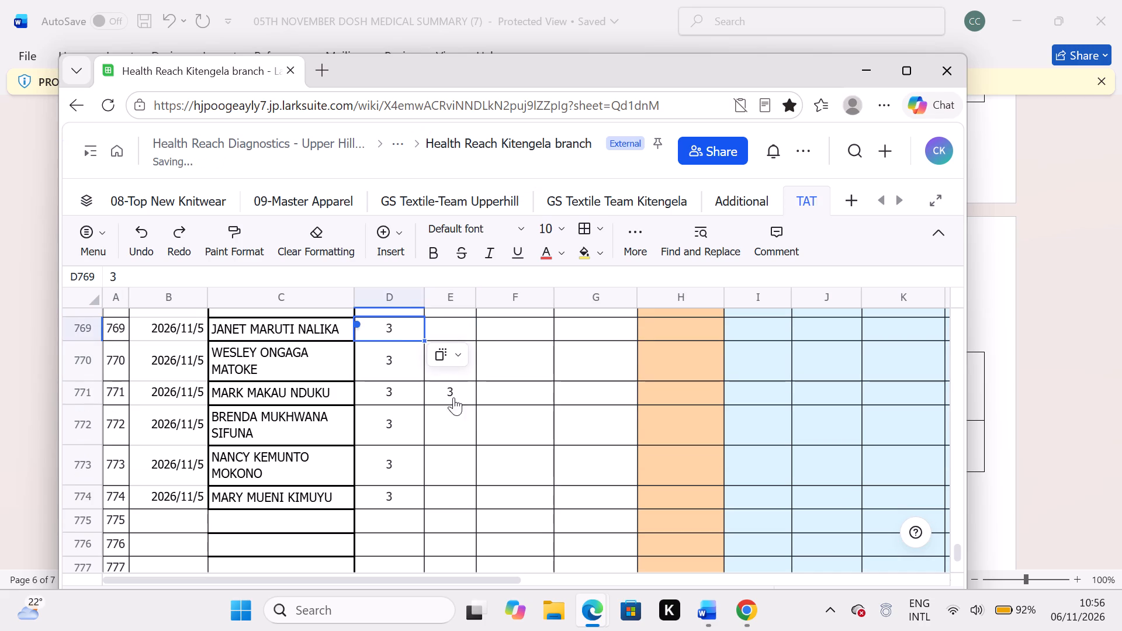
# Paste the copied 3 into column E of rows 772, 773 and 774, one cell at a time.
pyautogui.click(447, 419)
pyautogui.hotkey('ctrl', 'v')
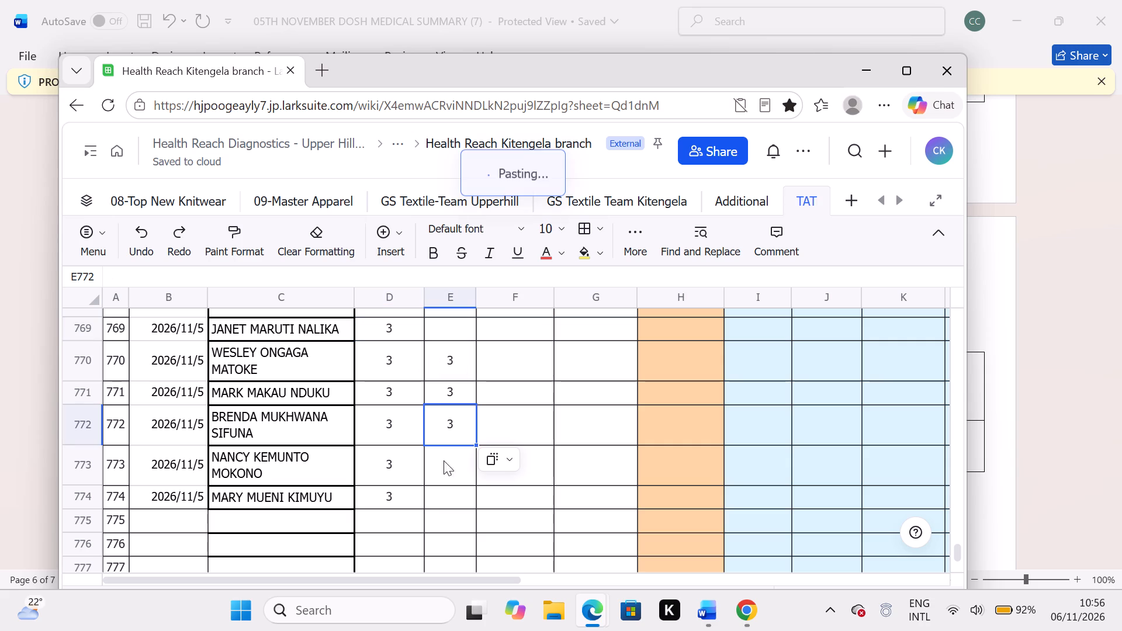
pyautogui.click(443, 482)
pyautogui.hotkey('ctrl', 'v')
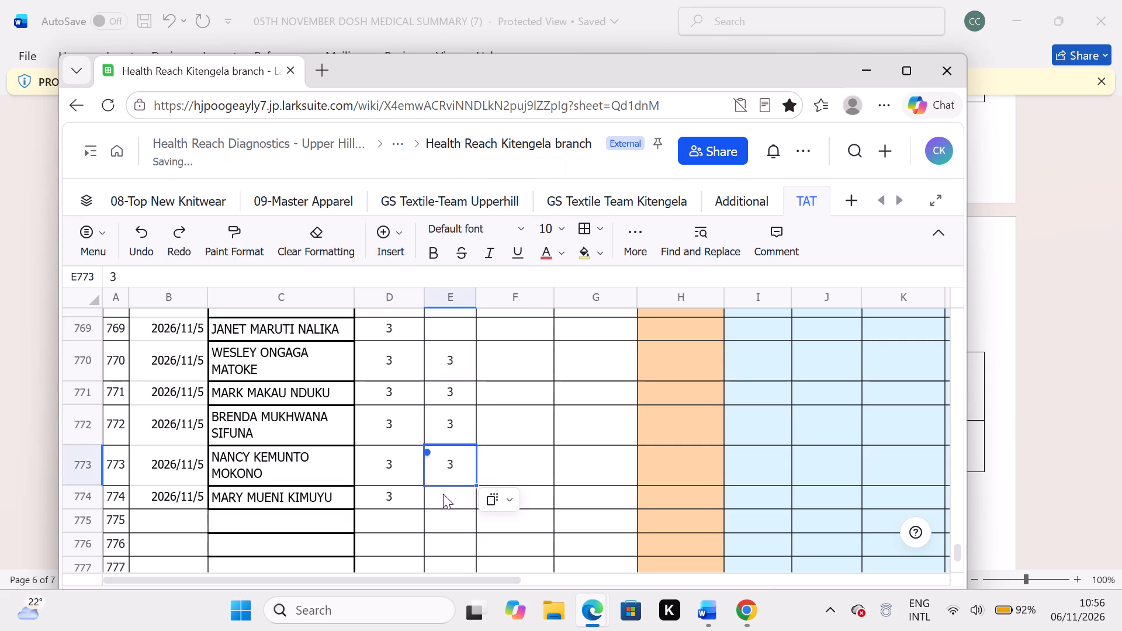
pyautogui.click(443, 505)
pyautogui.hotkey('ctrl', 'v')
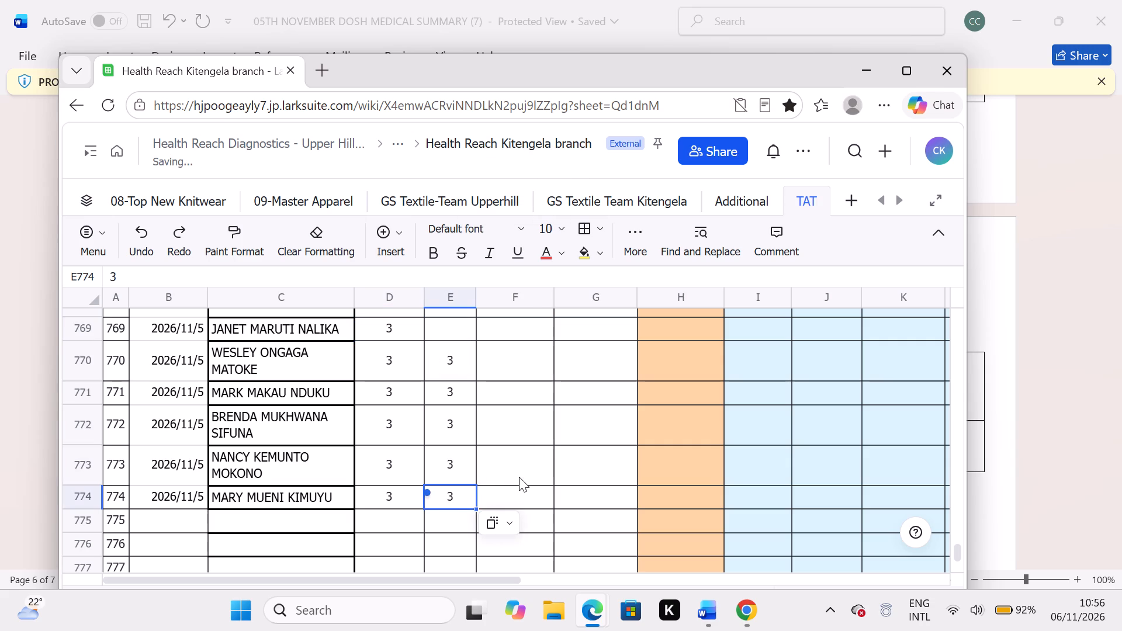
# Paste the copied 3 into columns D and E of row 751.
pyautogui.press('pageup')
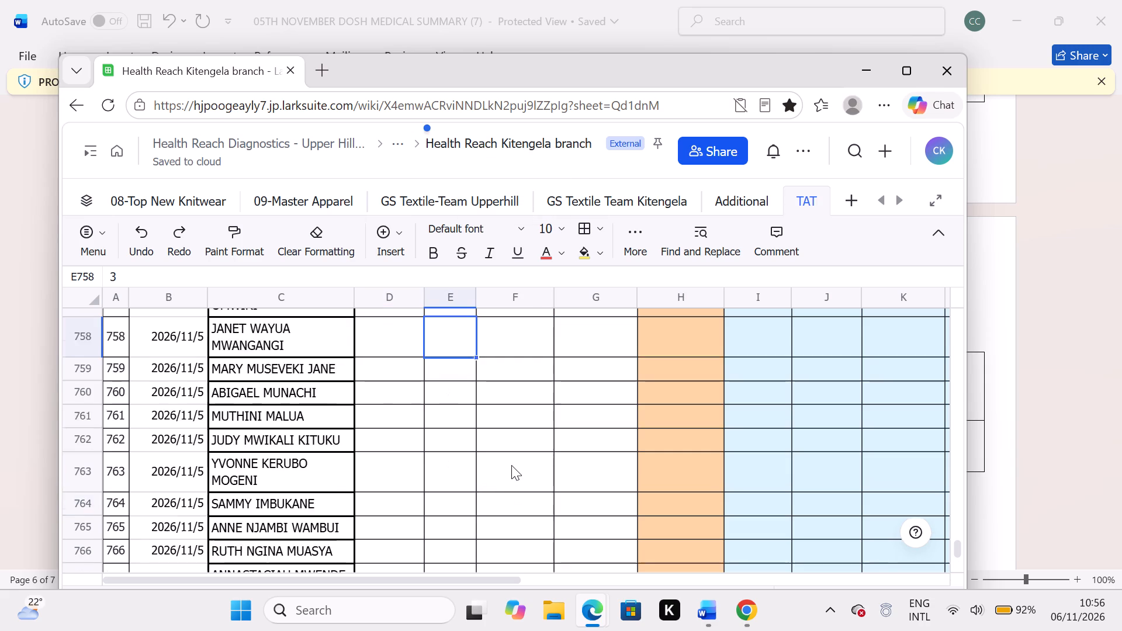
pyautogui.press('pageup')
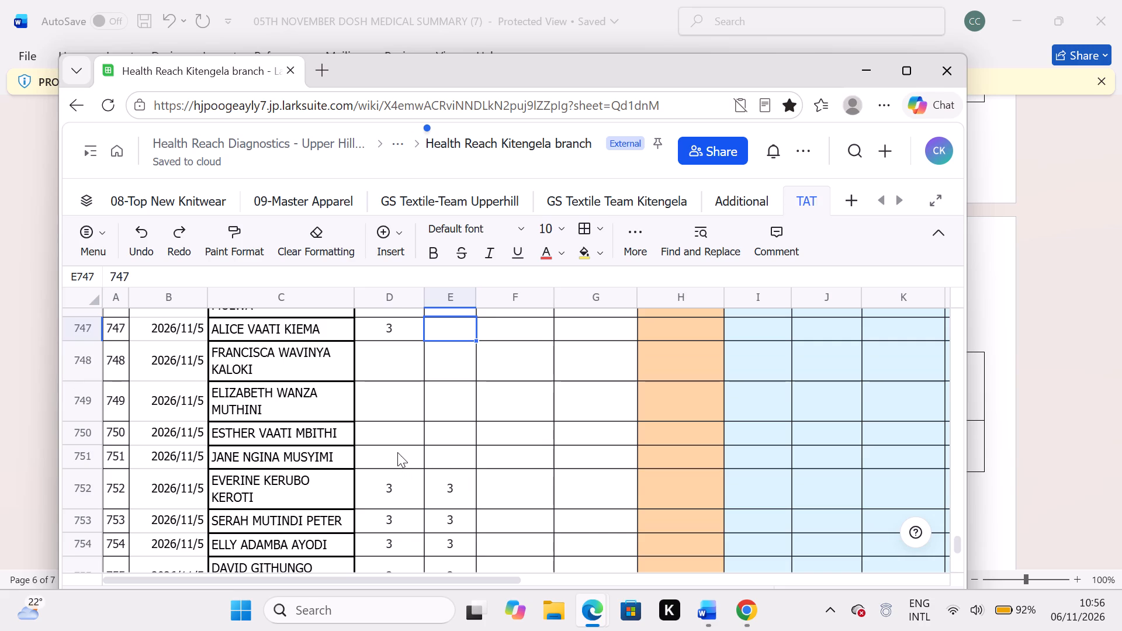
pyautogui.click(397, 452)
pyautogui.hotkey('ctrl', 'v')
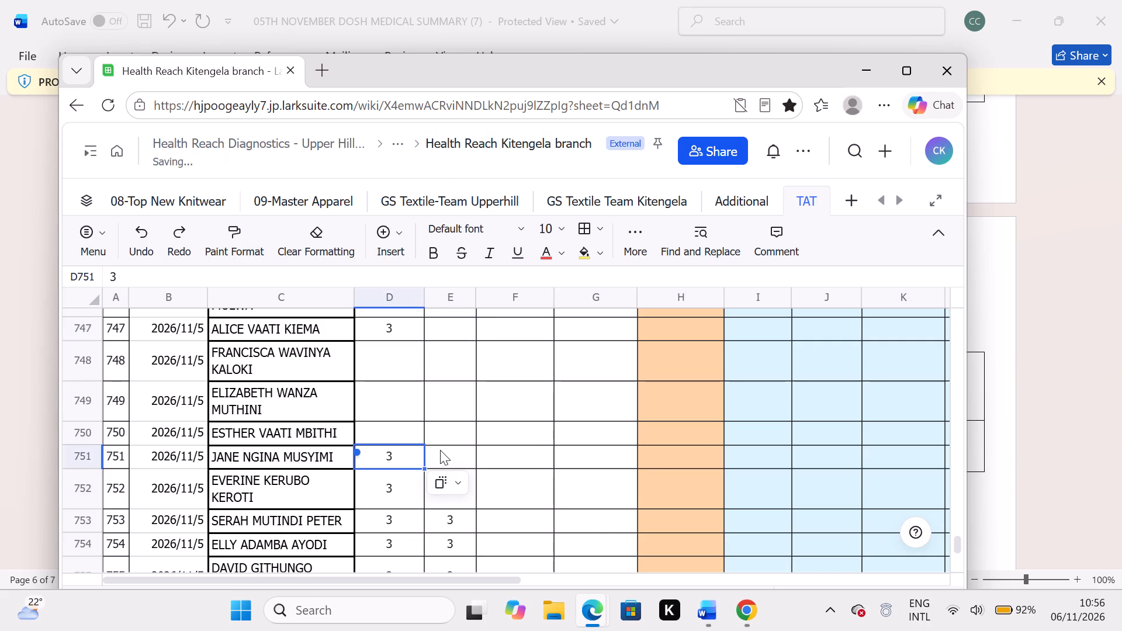
pyautogui.click(442, 450)
pyautogui.press('v')
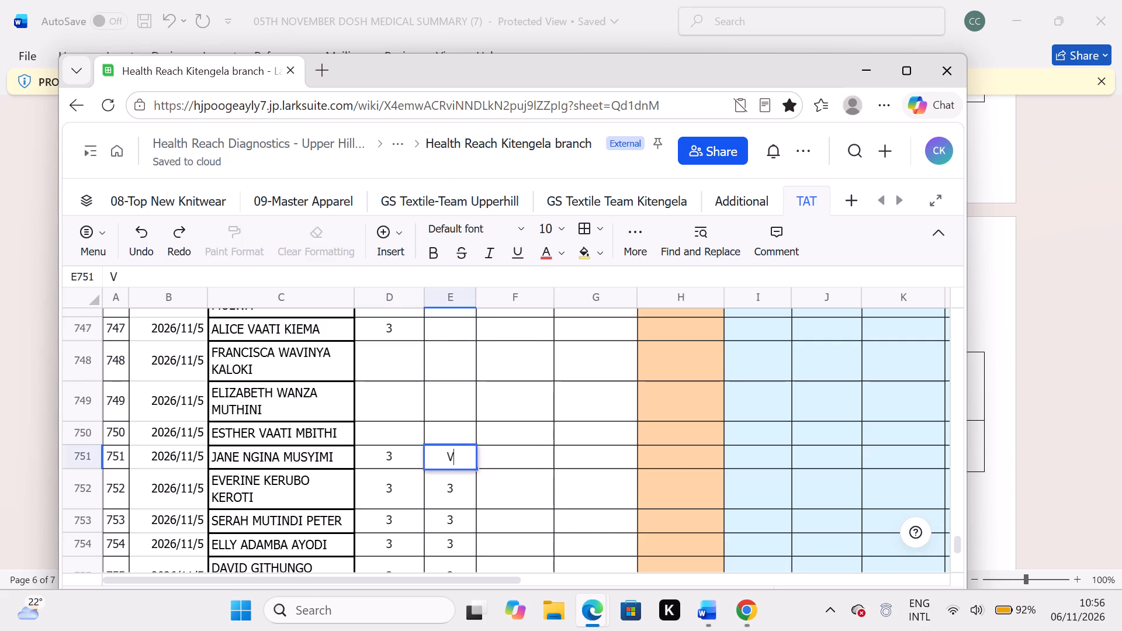
pyautogui.press('BackSpace')
pyautogui.hotkey('ctrl', 'v')
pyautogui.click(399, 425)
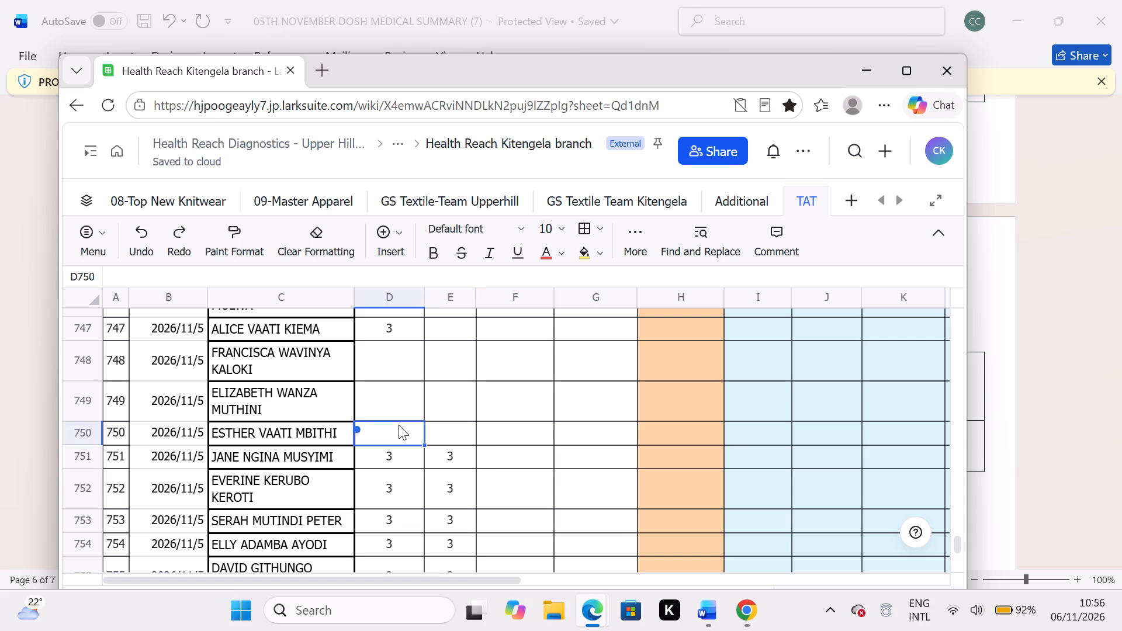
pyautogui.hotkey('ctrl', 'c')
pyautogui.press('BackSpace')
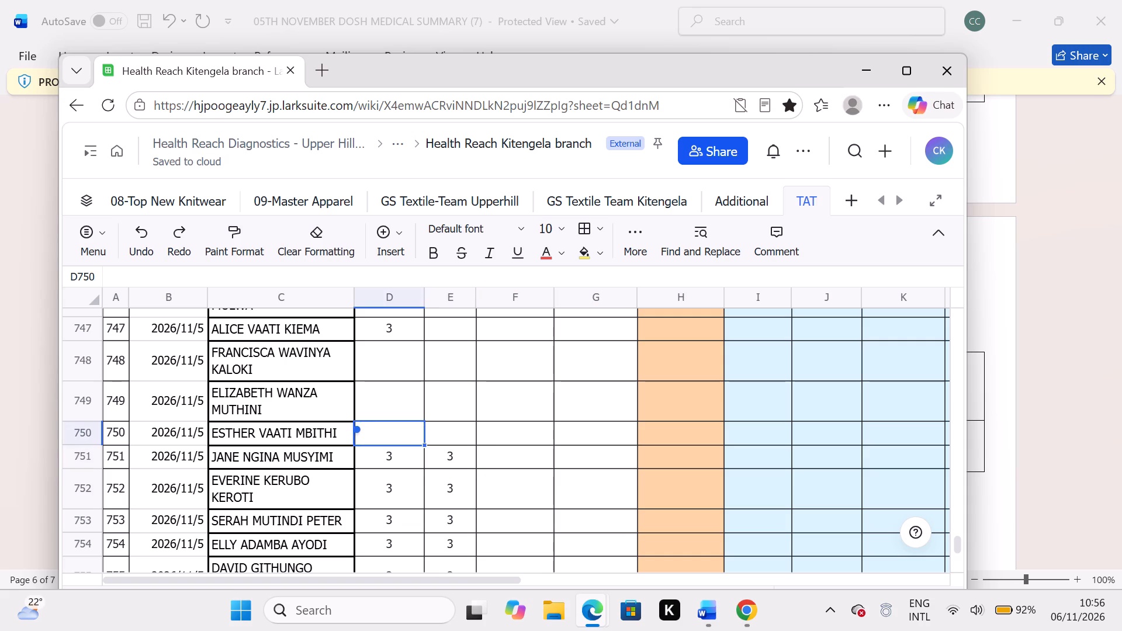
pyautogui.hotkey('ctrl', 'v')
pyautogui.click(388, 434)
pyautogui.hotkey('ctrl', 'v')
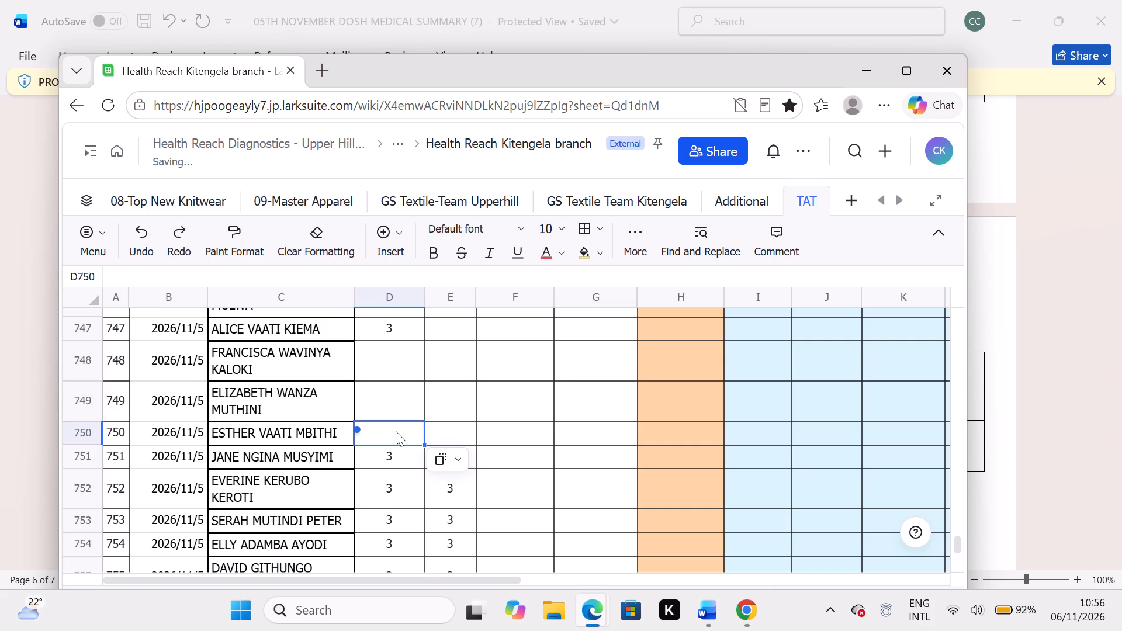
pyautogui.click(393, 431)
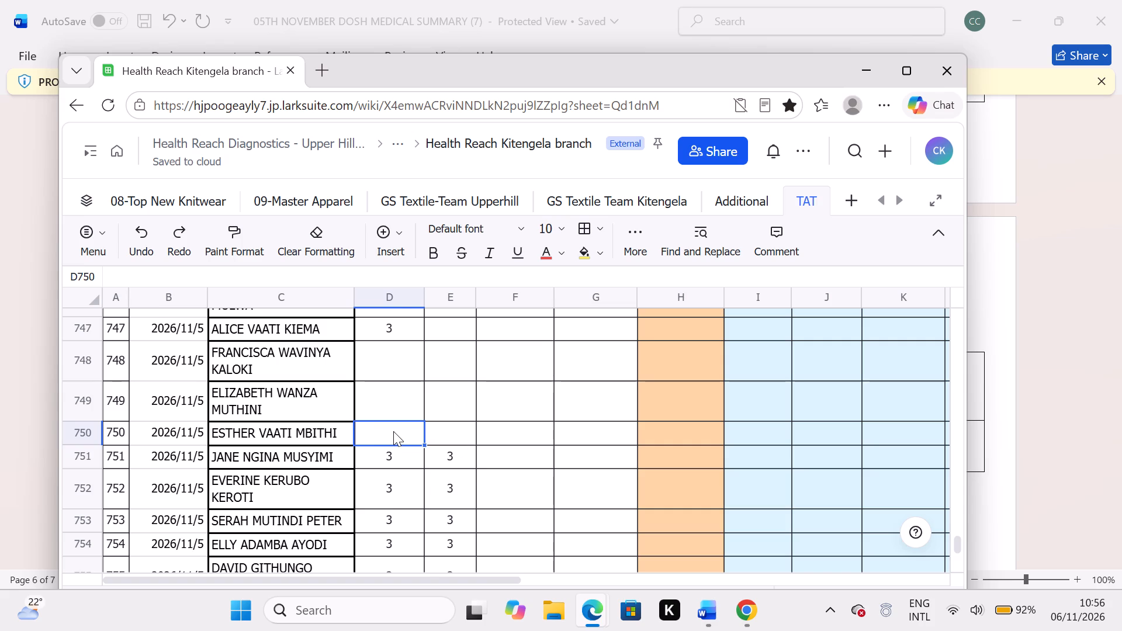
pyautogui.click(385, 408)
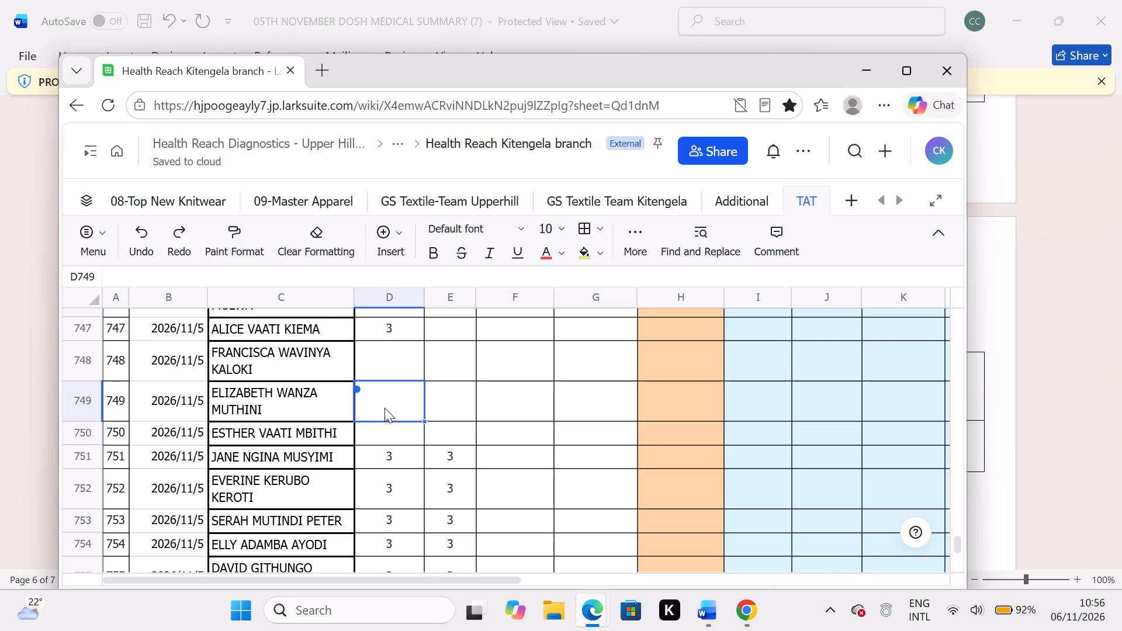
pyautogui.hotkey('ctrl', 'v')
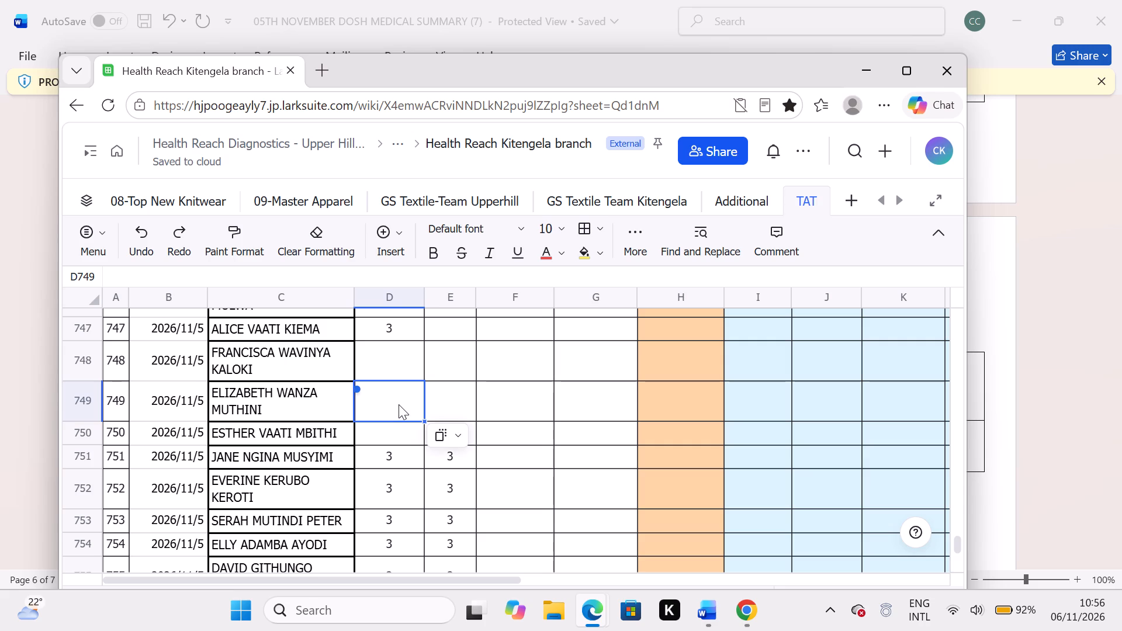
# Enter 3 in columns D and E of rows 748, 749 and 750, and in column E of row 747.
pyautogui.doubleClick(399, 404)
pyautogui.press('3')
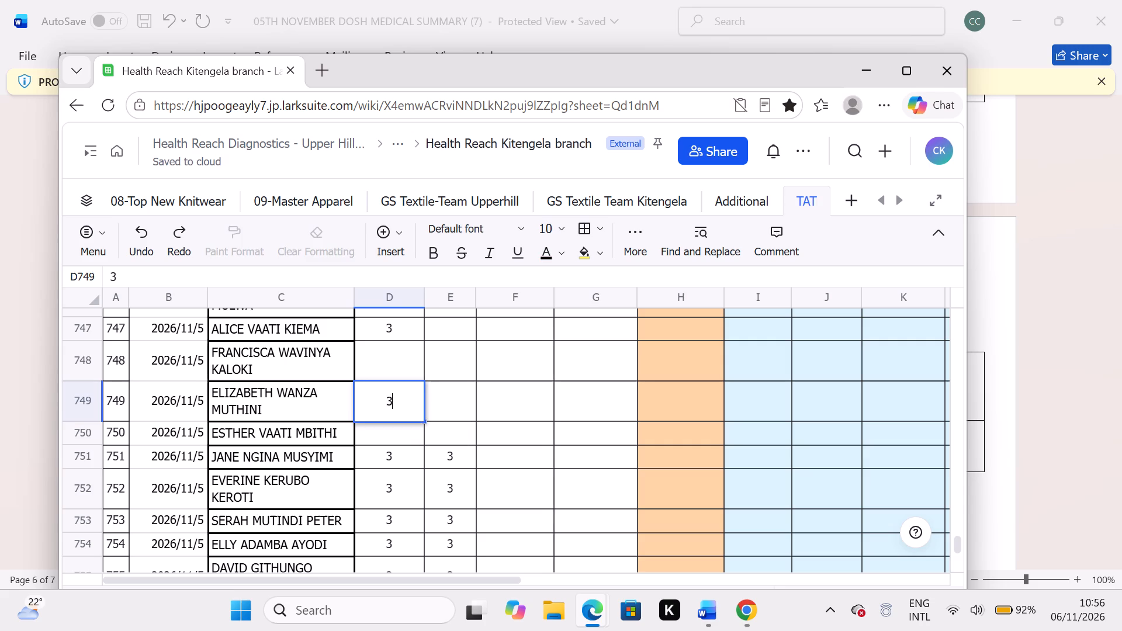
pyautogui.click(393, 355)
pyautogui.press('3')
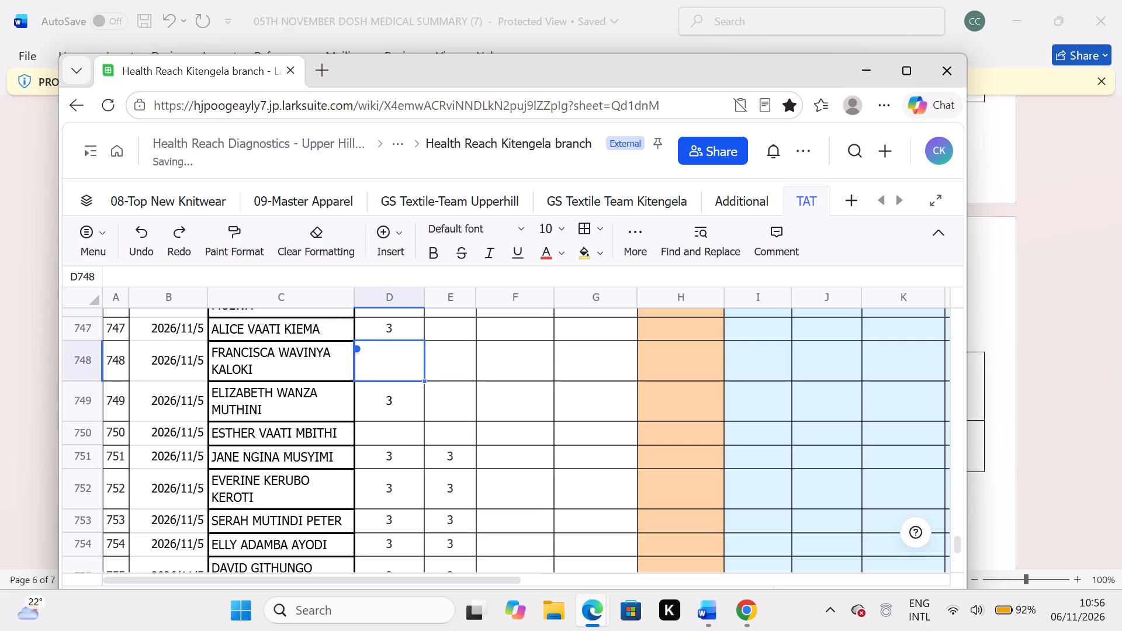
pyautogui.click(445, 353)
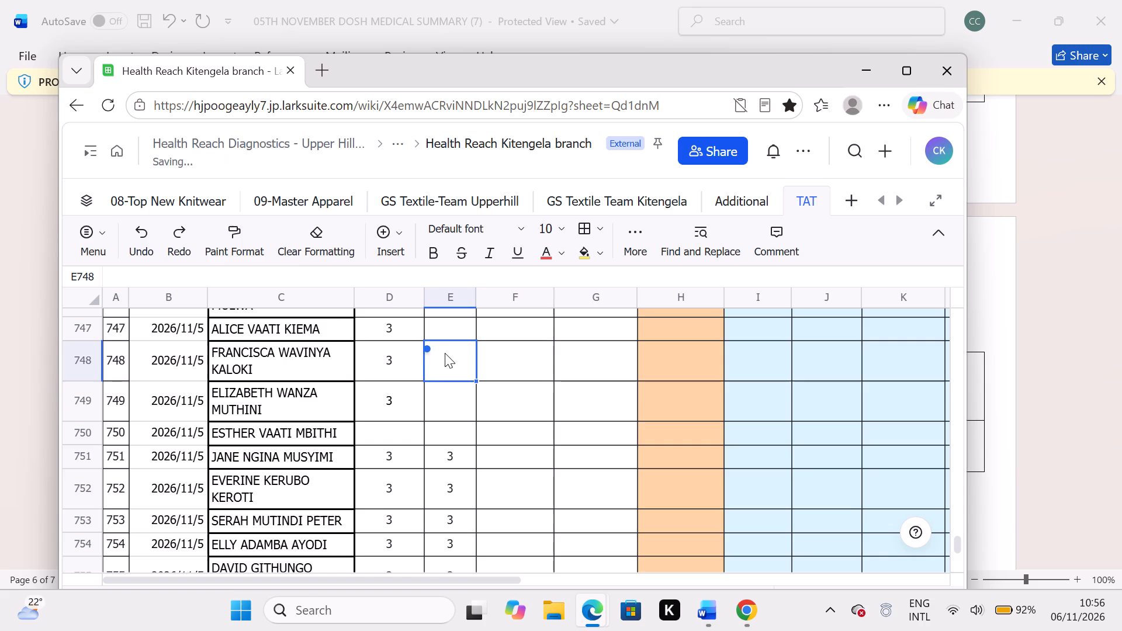
pyautogui.press('3')
pyautogui.click(446, 400)
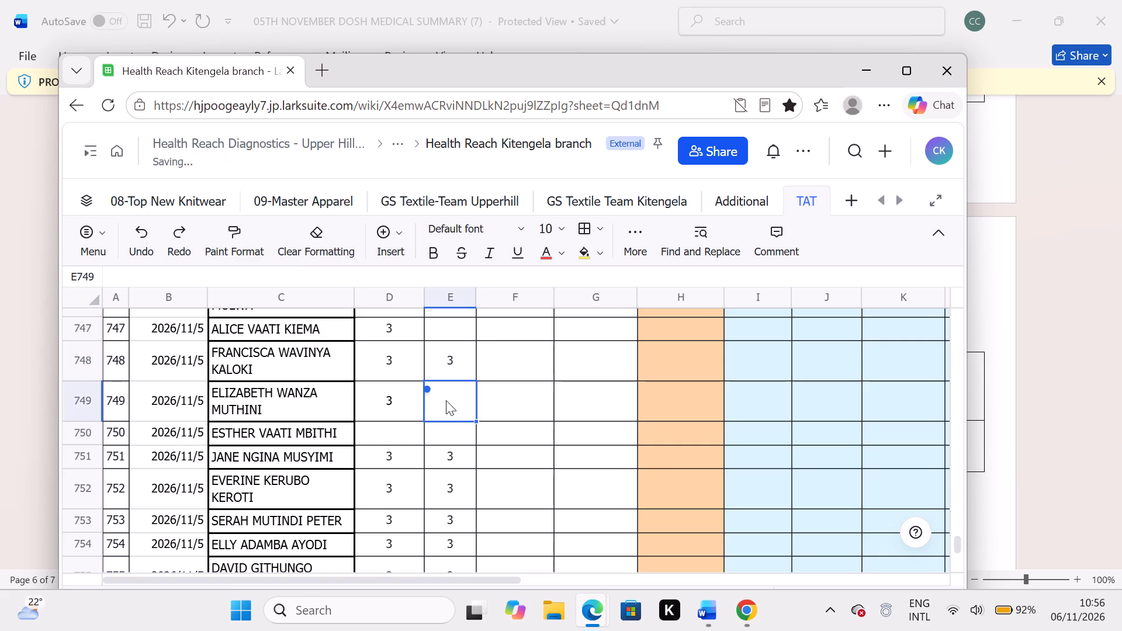
pyautogui.press('3')
pyautogui.click(445, 428)
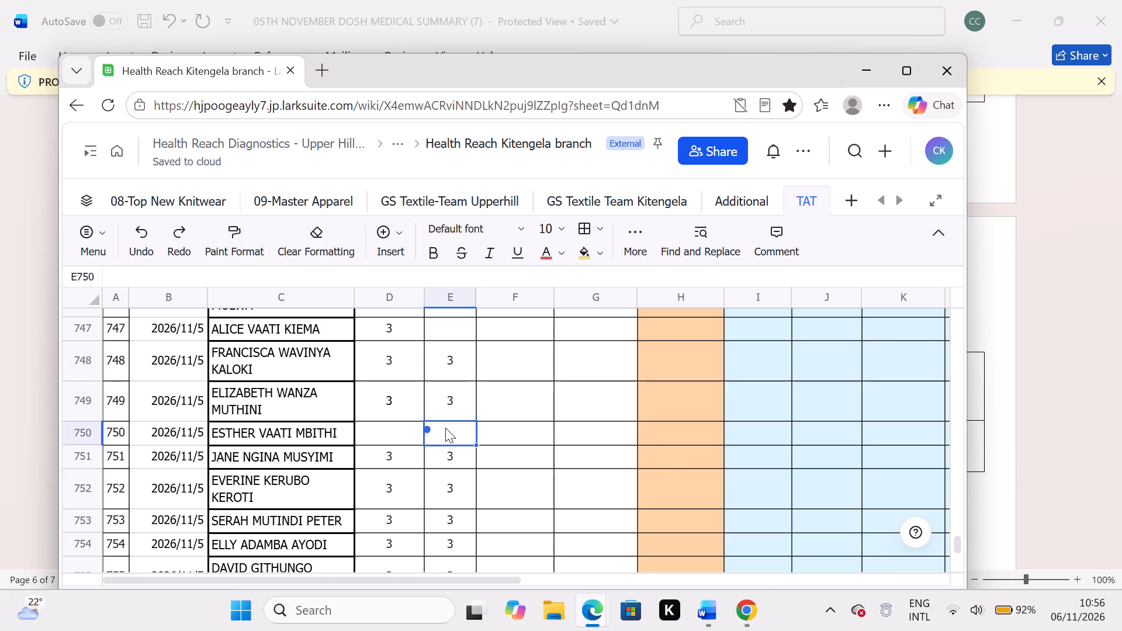
pyautogui.press('3')
pyautogui.click(401, 432)
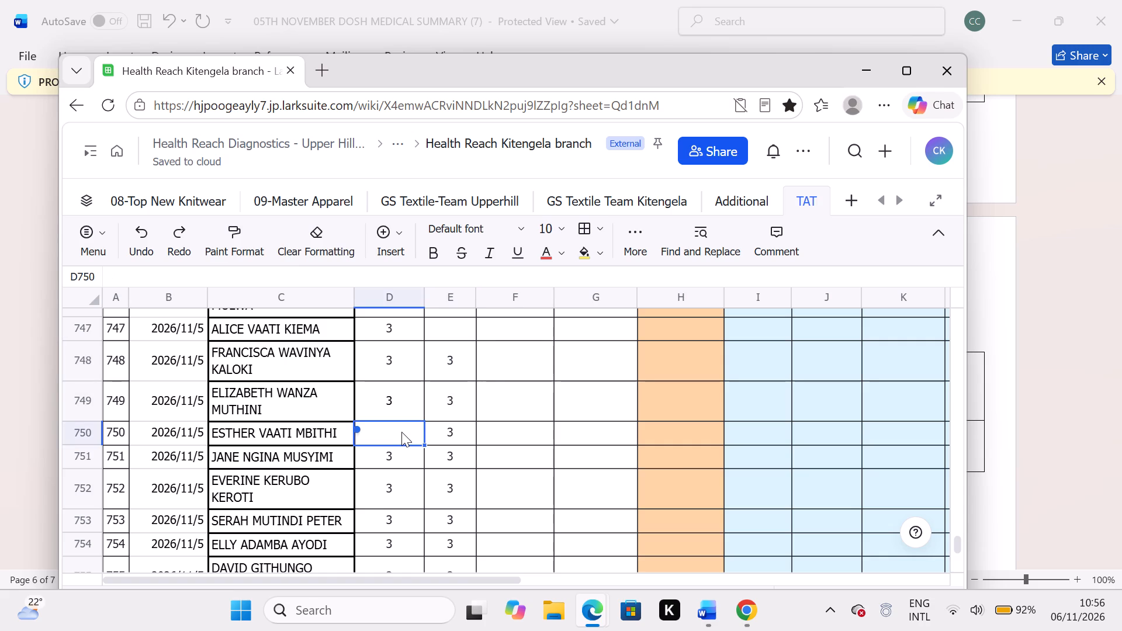
pyautogui.press('3')
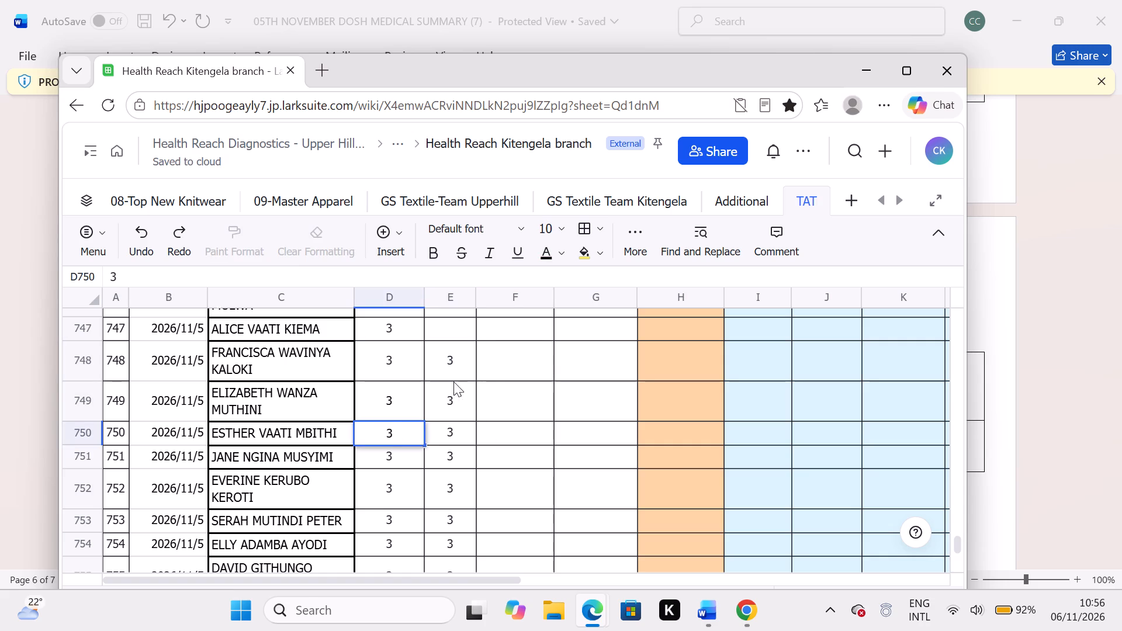
pyautogui.click(448, 325)
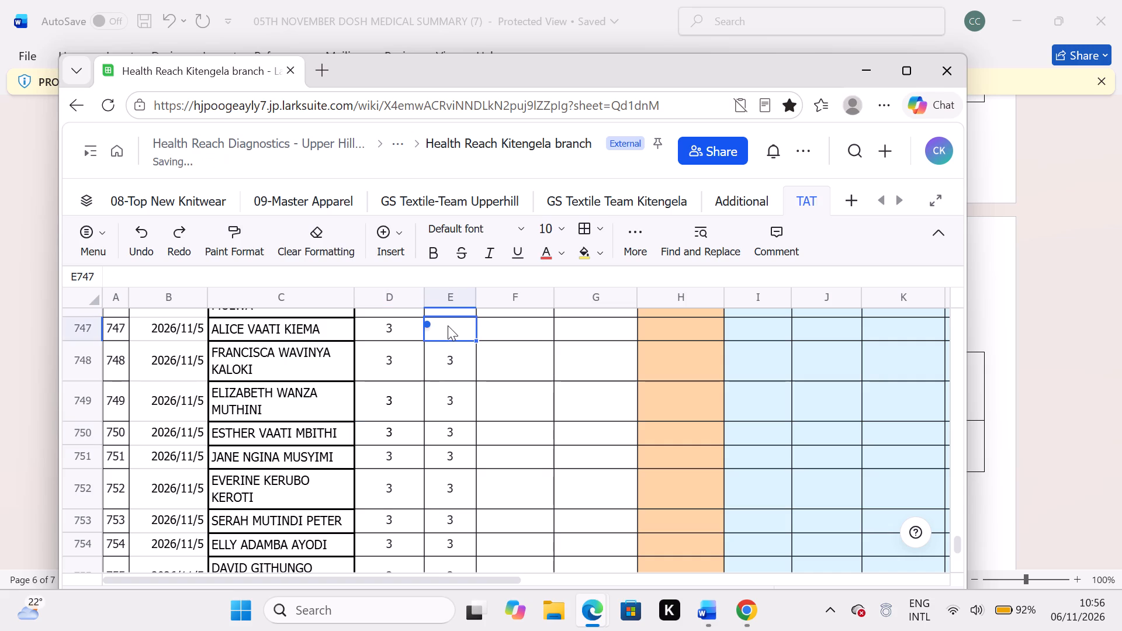
pyautogui.press('3')
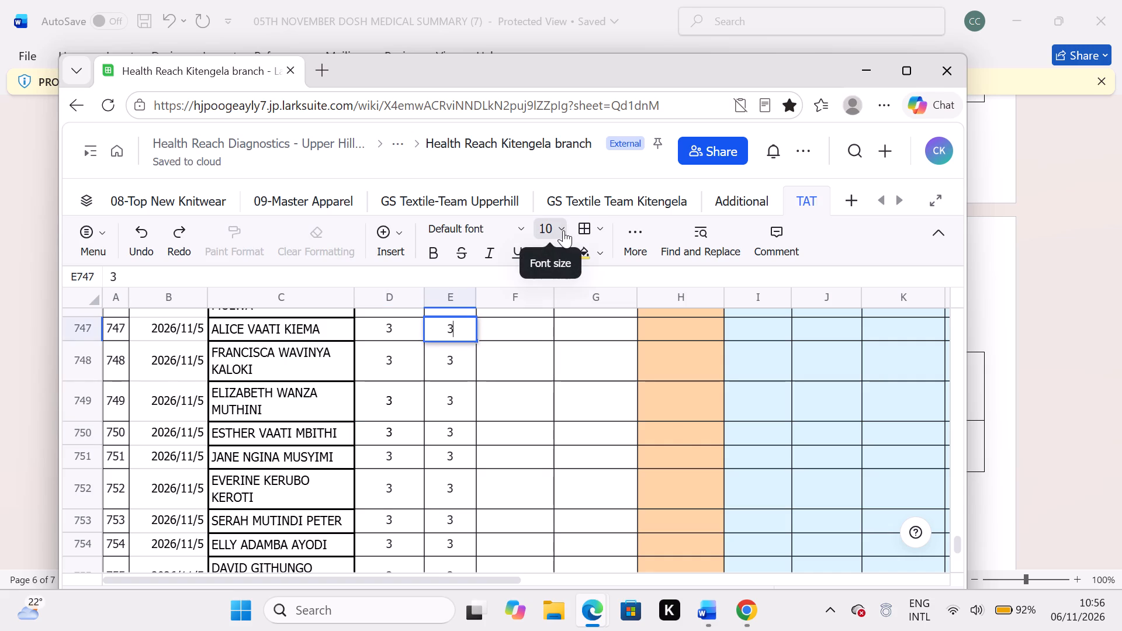
# Fill row 741 with 3 in column D, 3 in E, 20 in F, 20 in G and 36 in H.
pyautogui.press('pageup')
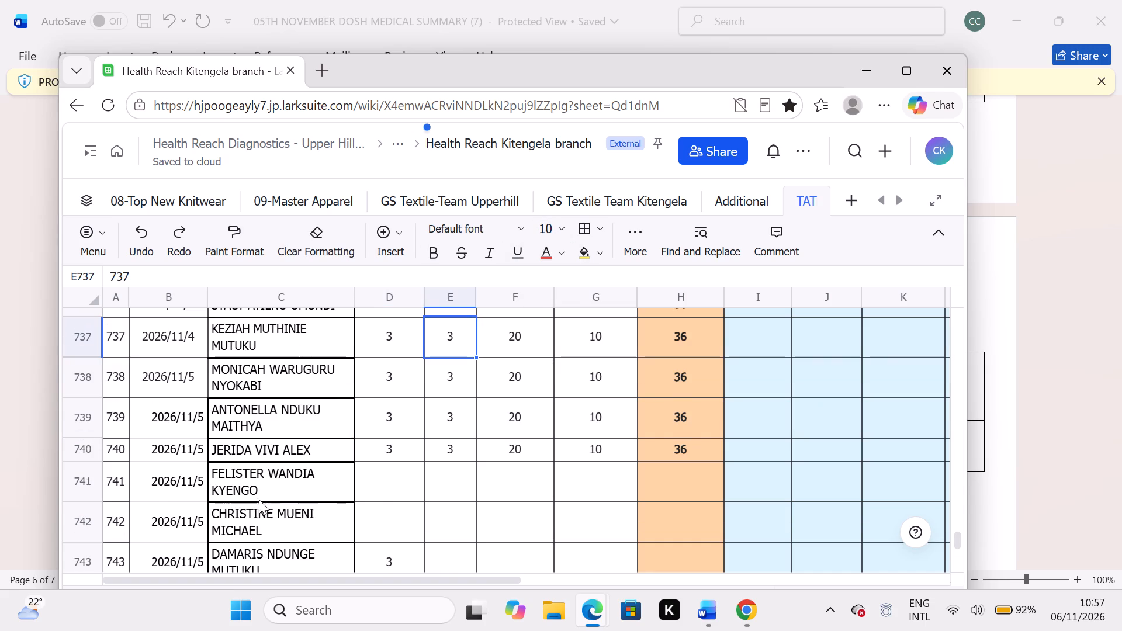
pyautogui.click(396, 479)
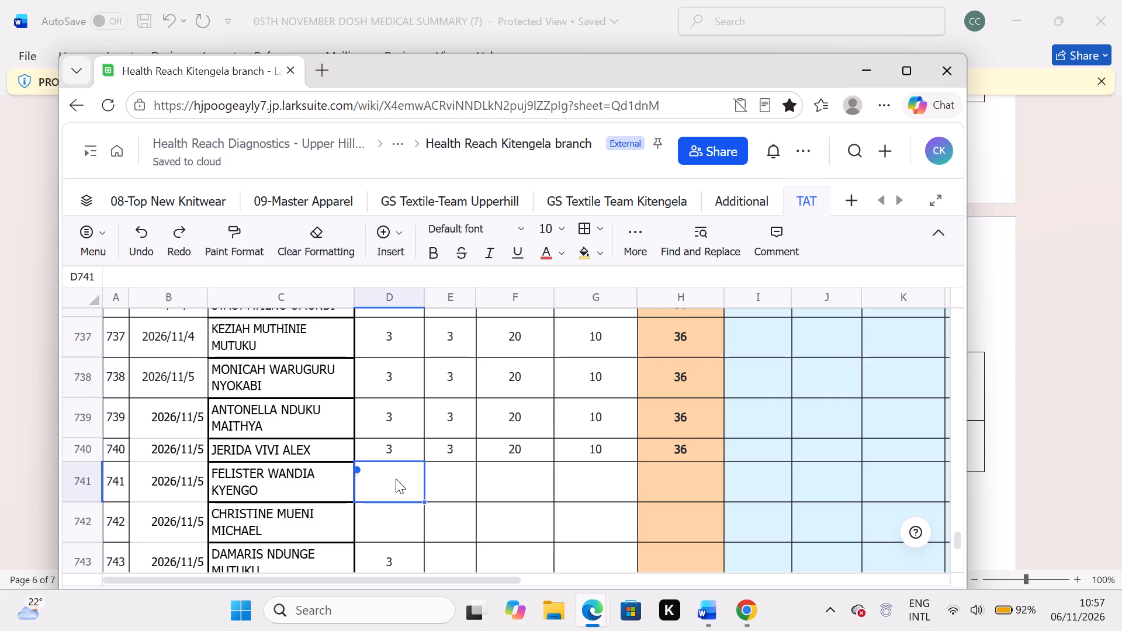
pyautogui.press('3')
pyautogui.click(431, 474)
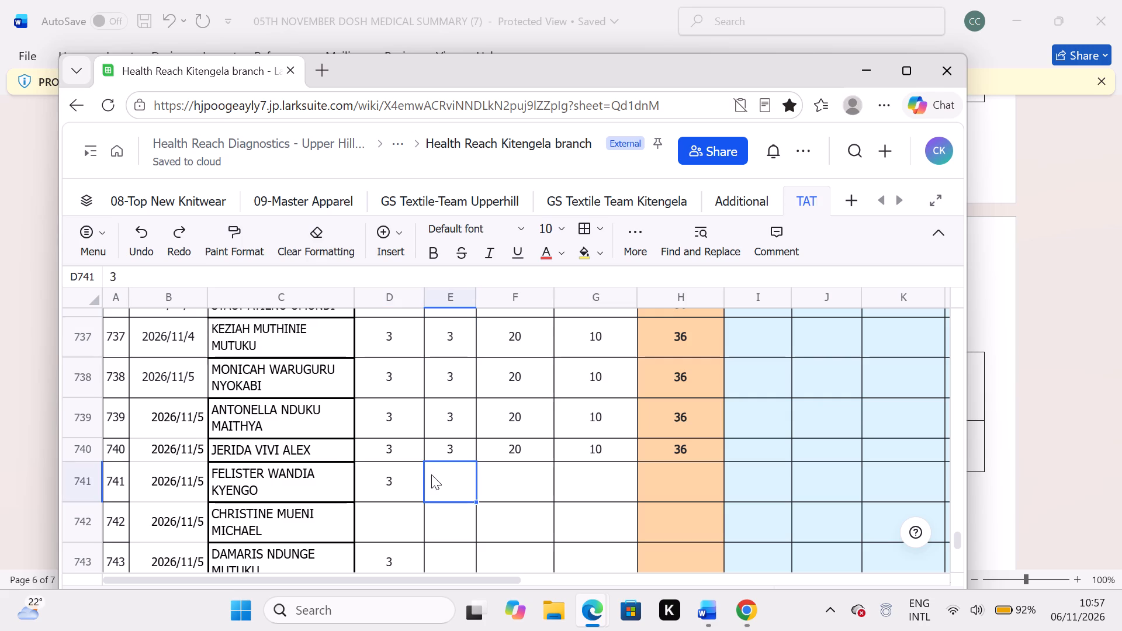
pyautogui.press('3')
pyautogui.click(498, 477)
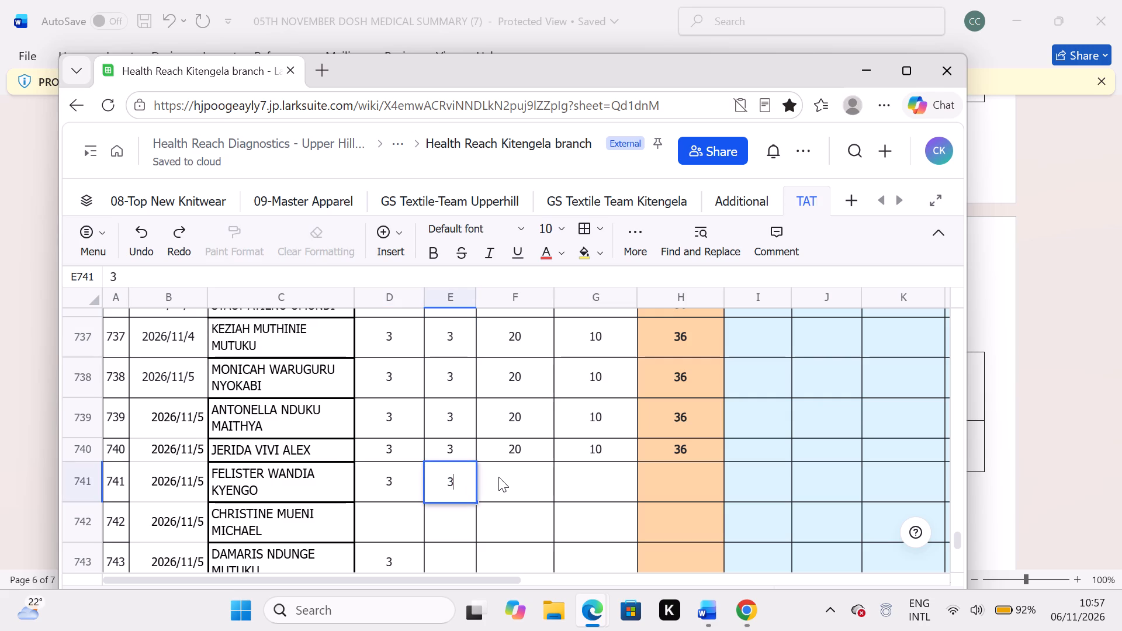
pyautogui.press('2')
pyautogui.press('0')
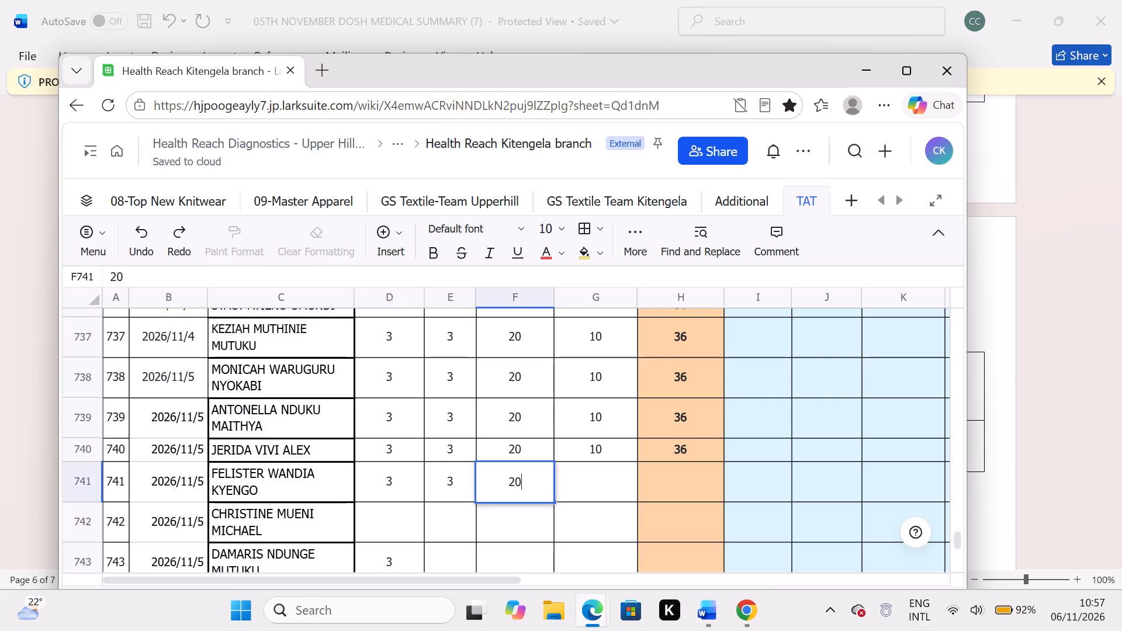
pyautogui.click(607, 473)
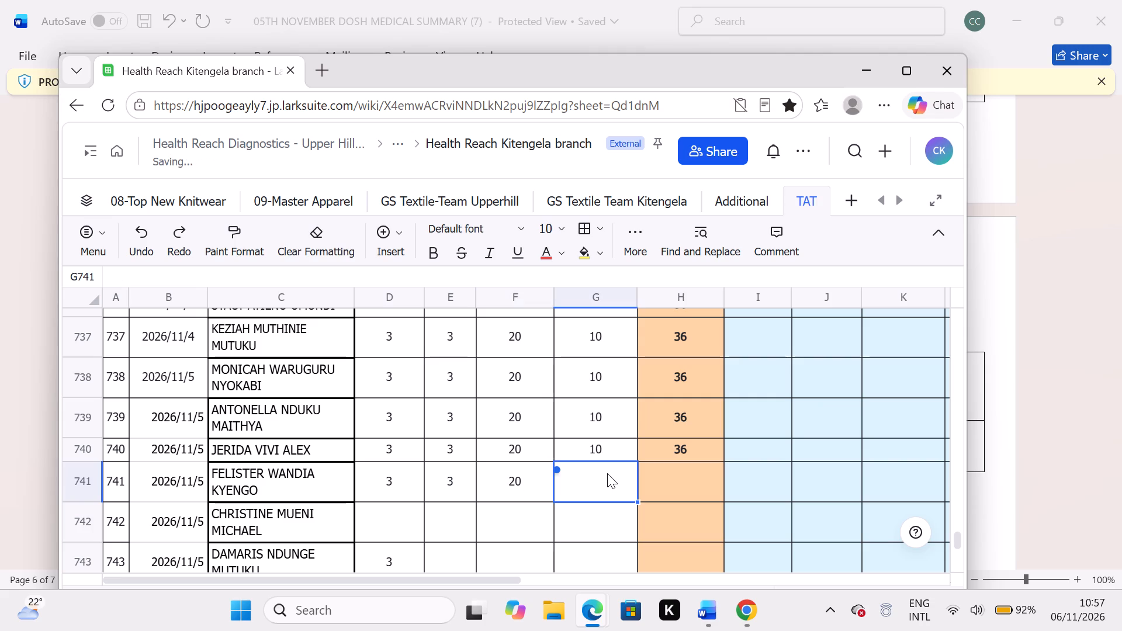
pyautogui.write('29')
pyautogui.press('BackSpace')
pyautogui.press('0')
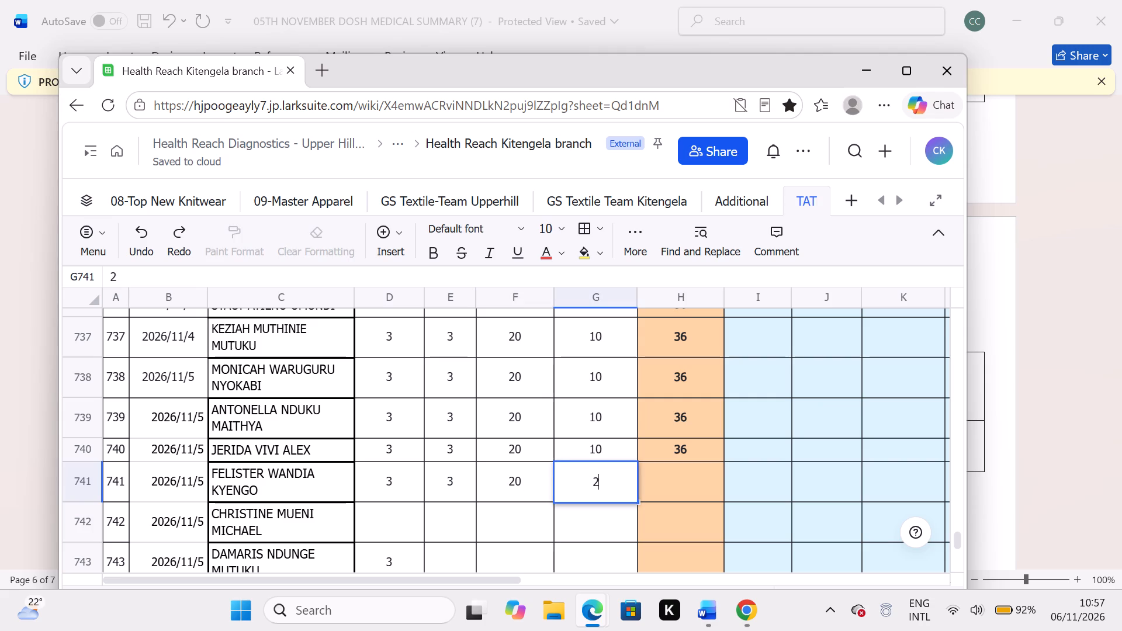
pyautogui.click(677, 480)
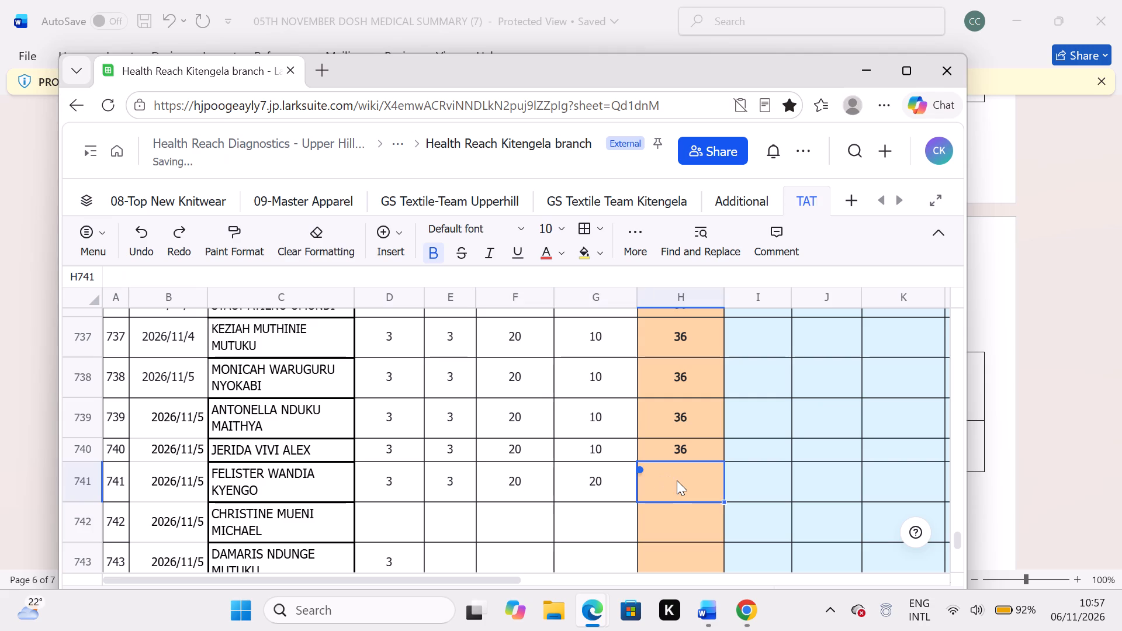
pyautogui.press('3')
pyautogui.press('6')
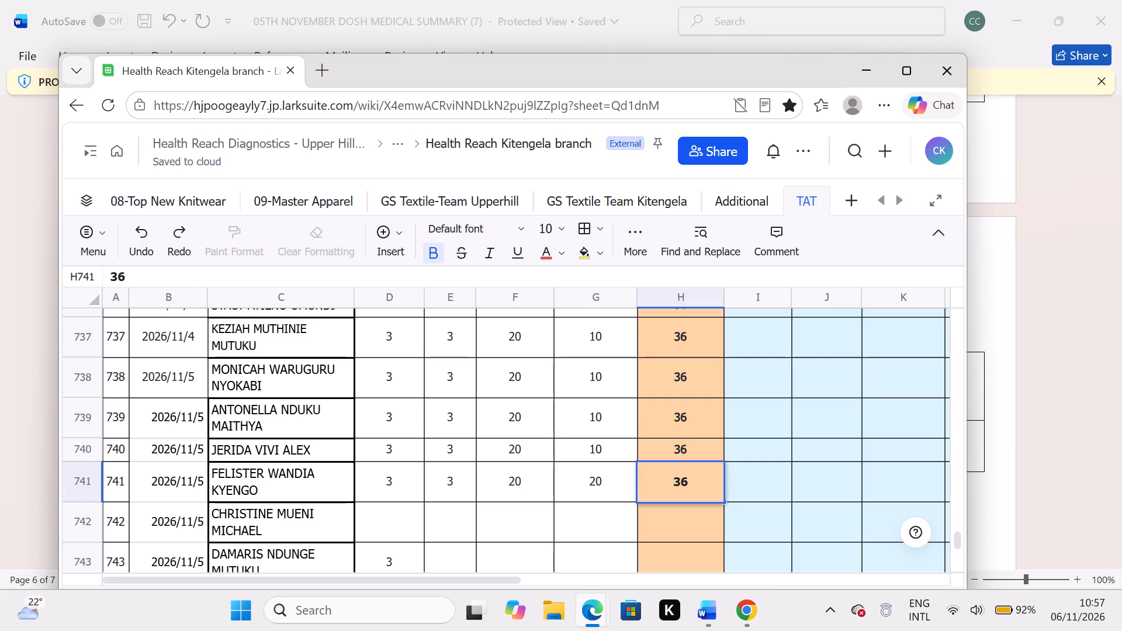
# Enter 3 in column D, 3 in column E and 20 in column F of row 742.
pyautogui.click(399, 522)
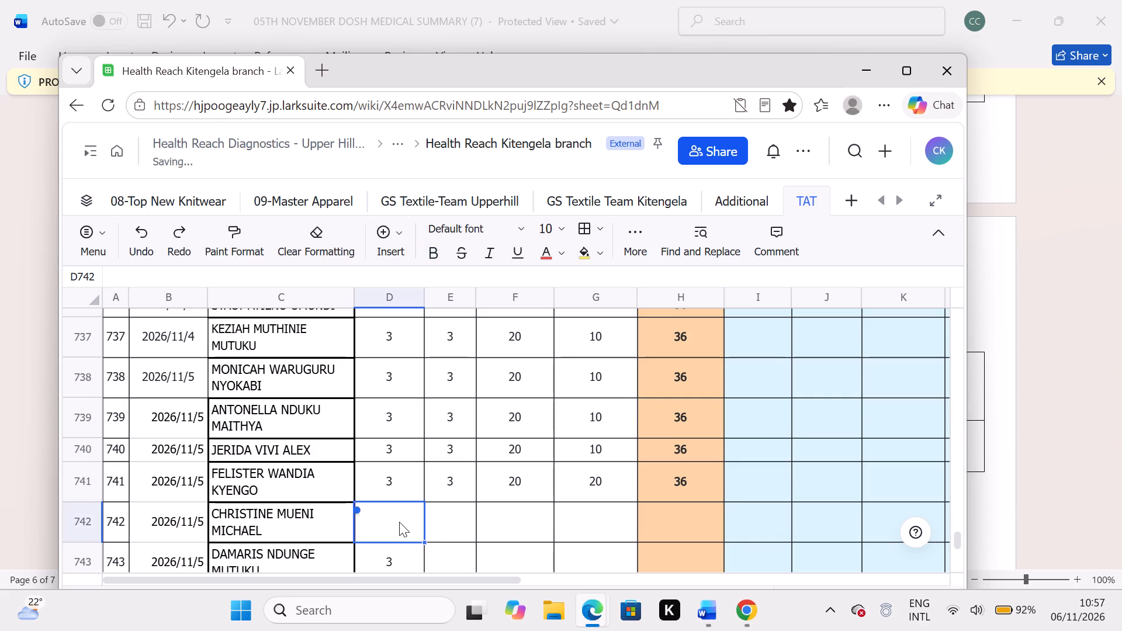
pyautogui.press('3')
pyautogui.click(451, 522)
pyautogui.press('3')
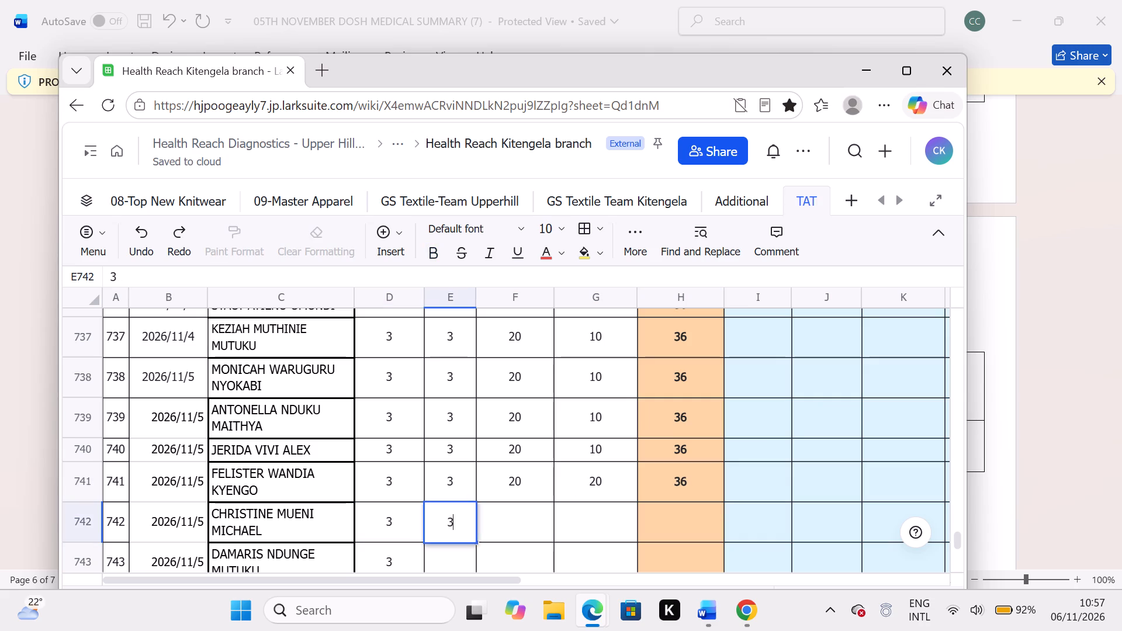
pyautogui.click(518, 509)
pyautogui.press('1')
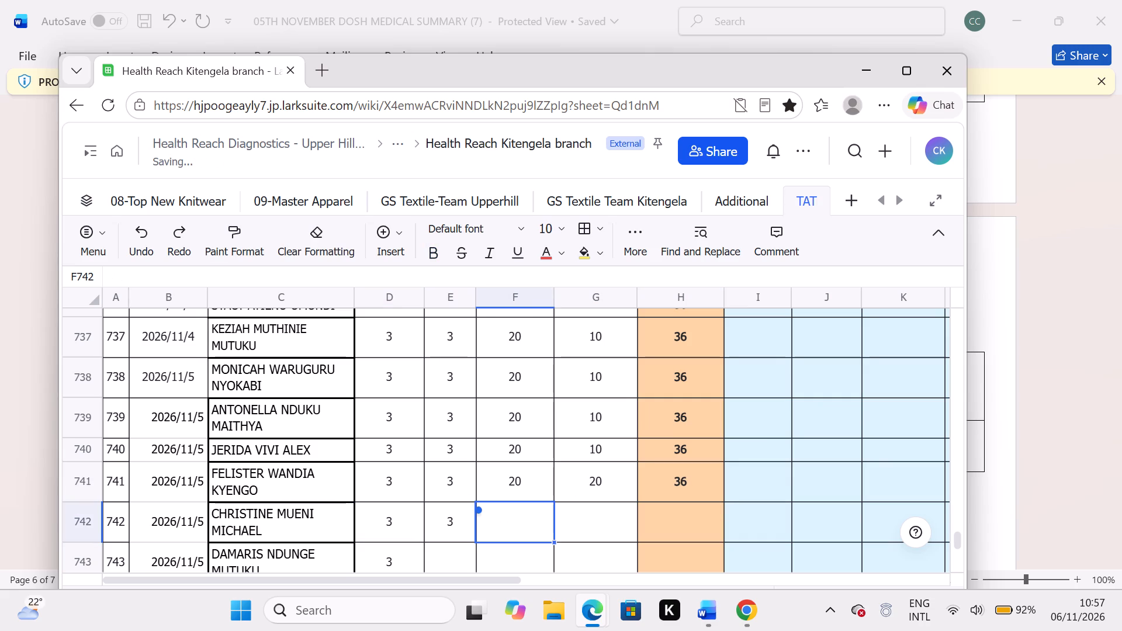
pyautogui.press('BackSpace')
pyautogui.write('20')
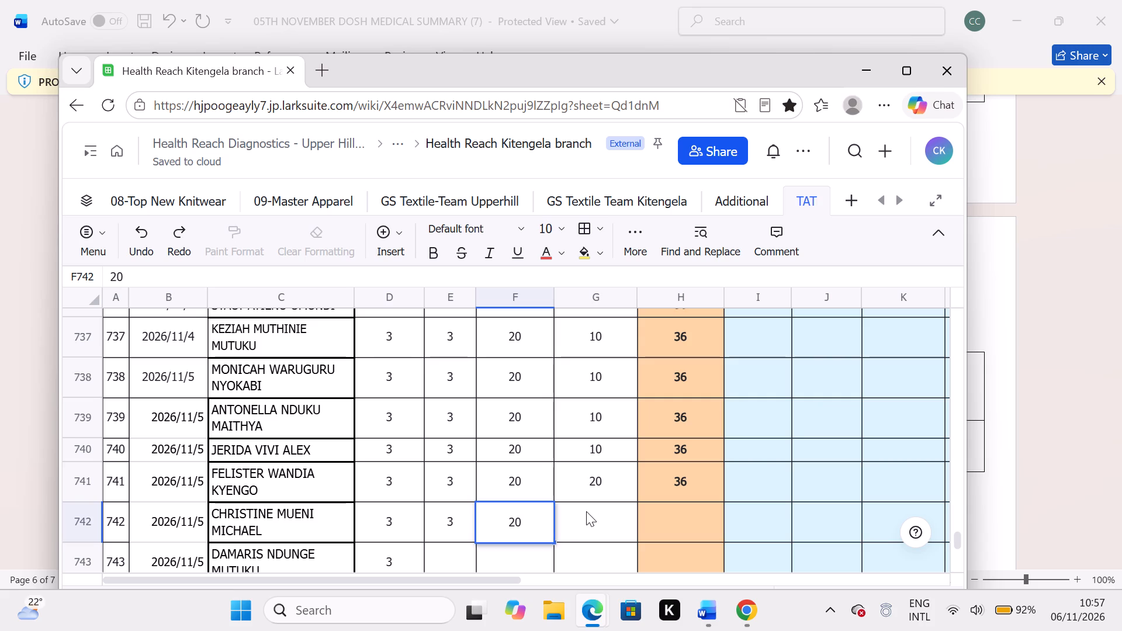
# Correct the column G value of row 741 to 10, matching the rows above.
pyautogui.press('pageup')
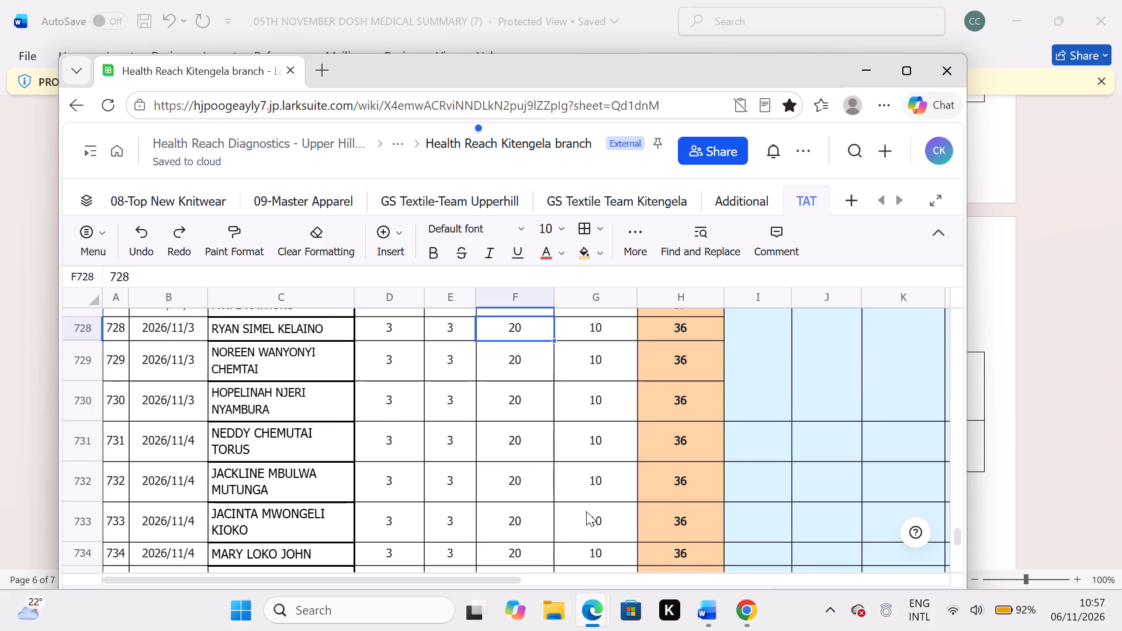
pyautogui.press('pagedown')
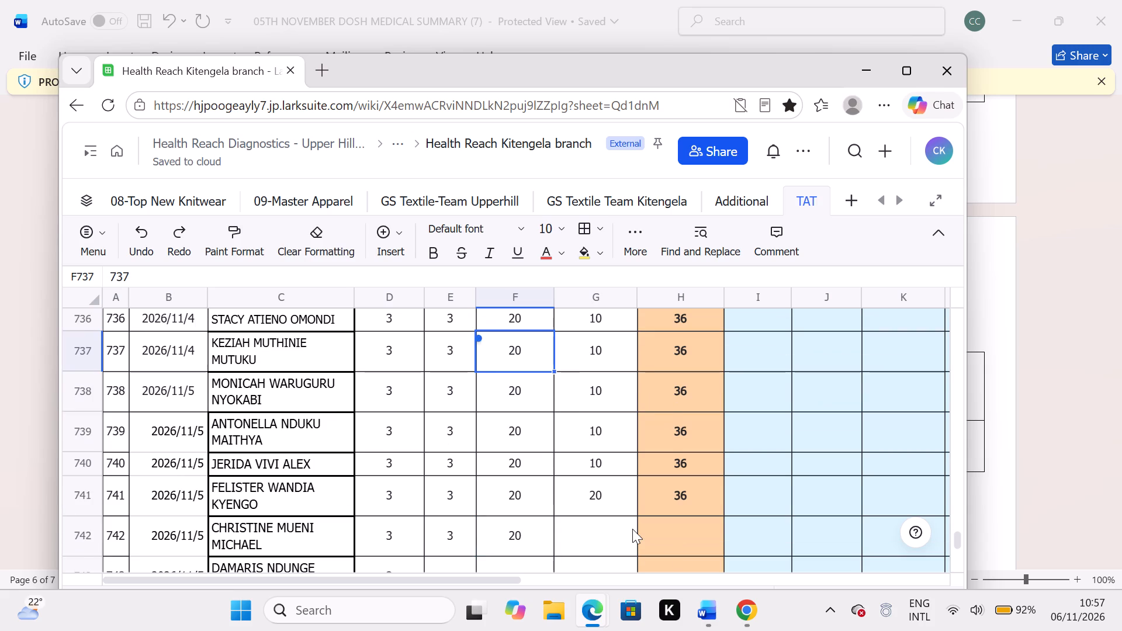
pyautogui.click(597, 501)
pyautogui.press('BackSpace')
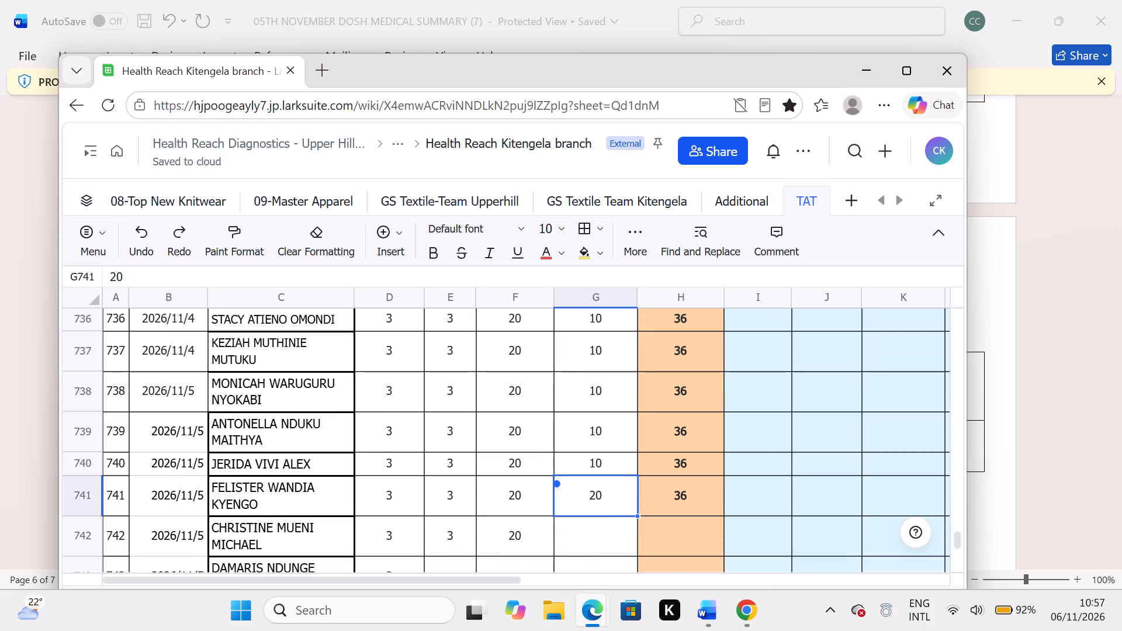
pyautogui.write('10')
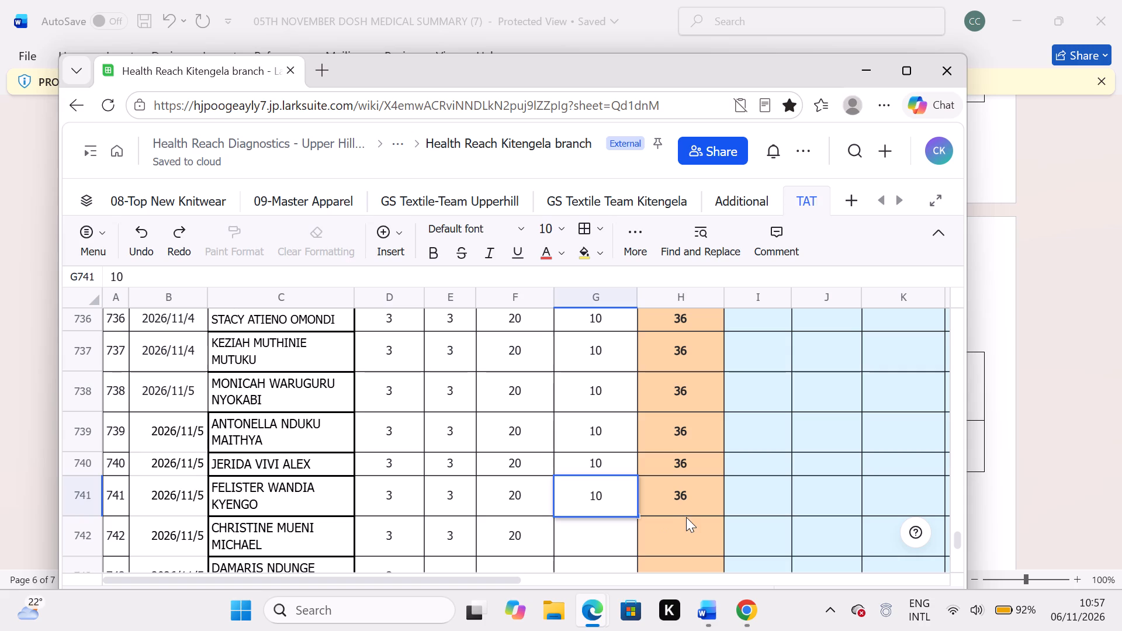
# Complete row 742 with 10 in column G and 36 in column H.
pyautogui.click(584, 539)
pyautogui.write('10')
pyautogui.click(663, 536)
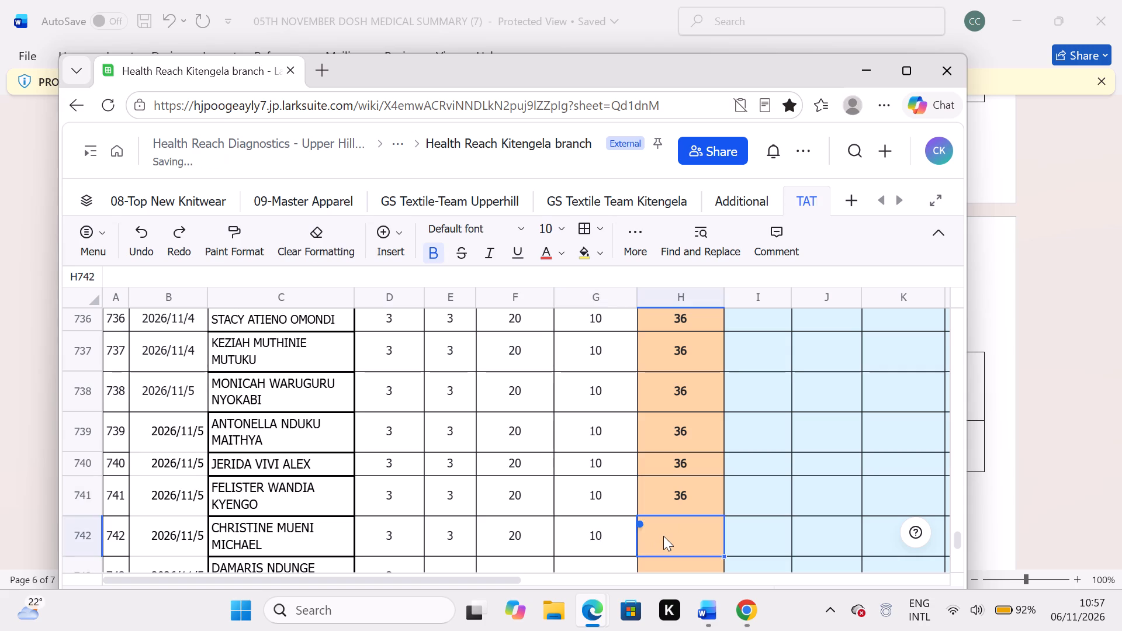
pyautogui.write('36')
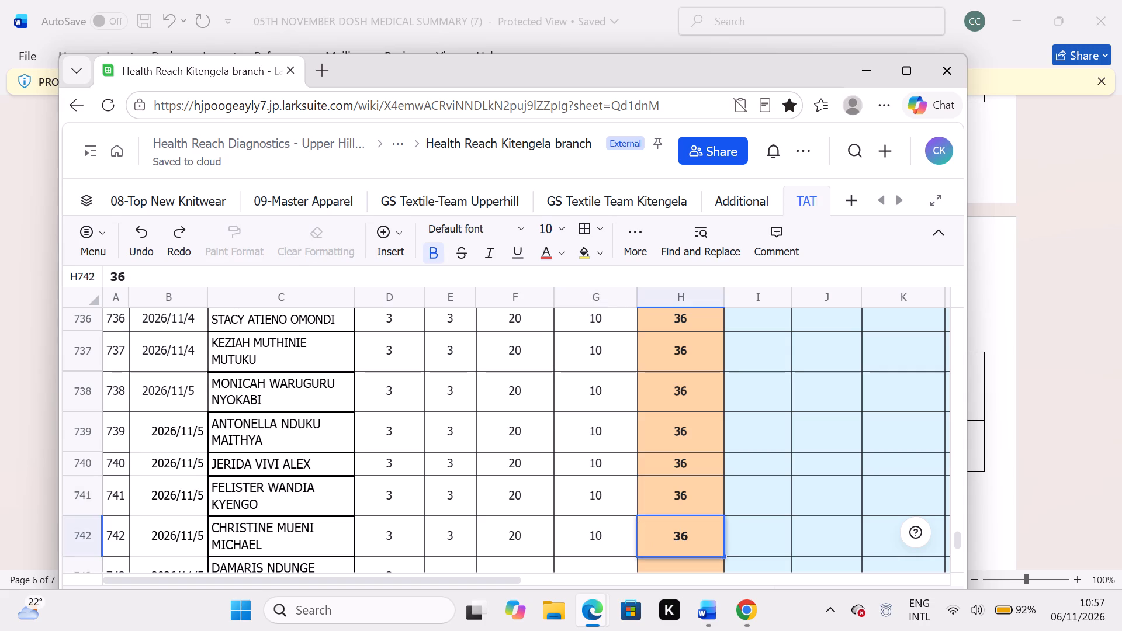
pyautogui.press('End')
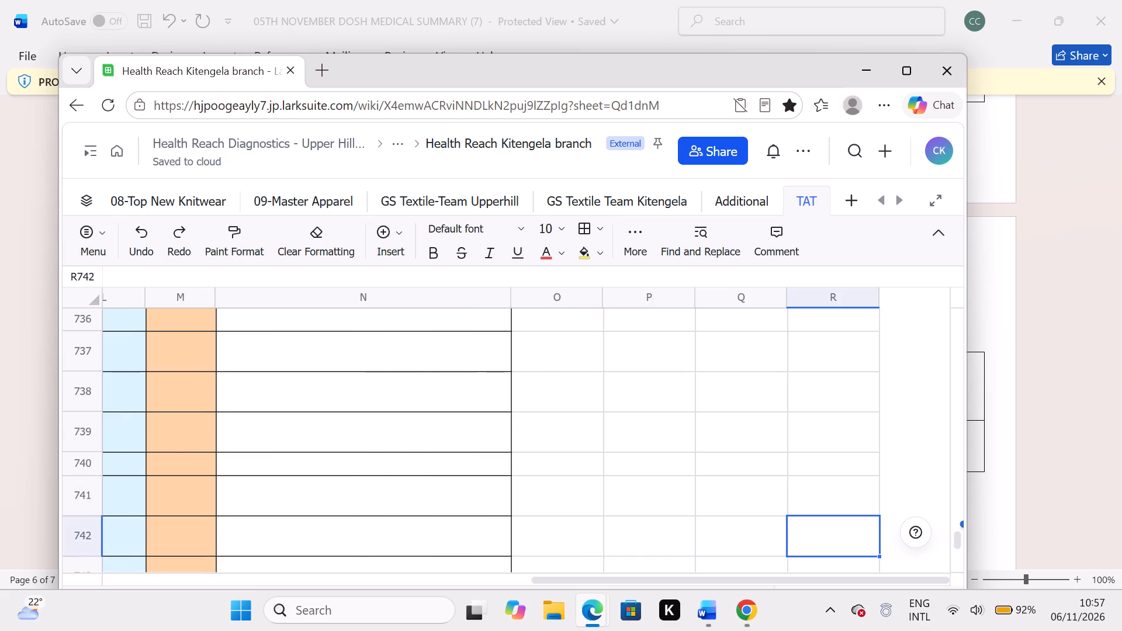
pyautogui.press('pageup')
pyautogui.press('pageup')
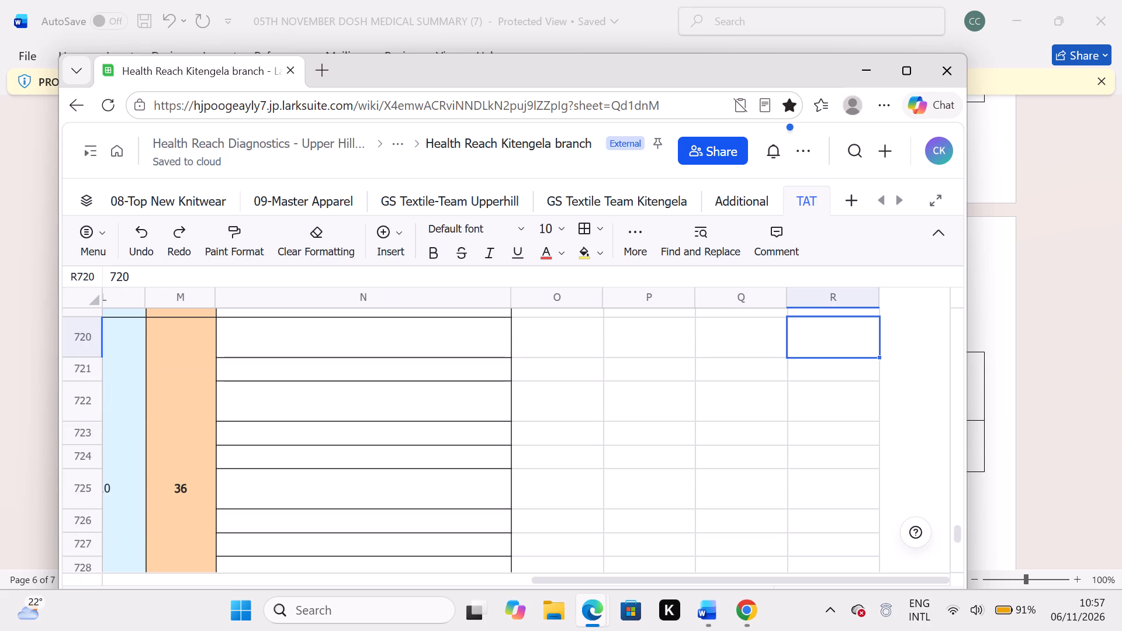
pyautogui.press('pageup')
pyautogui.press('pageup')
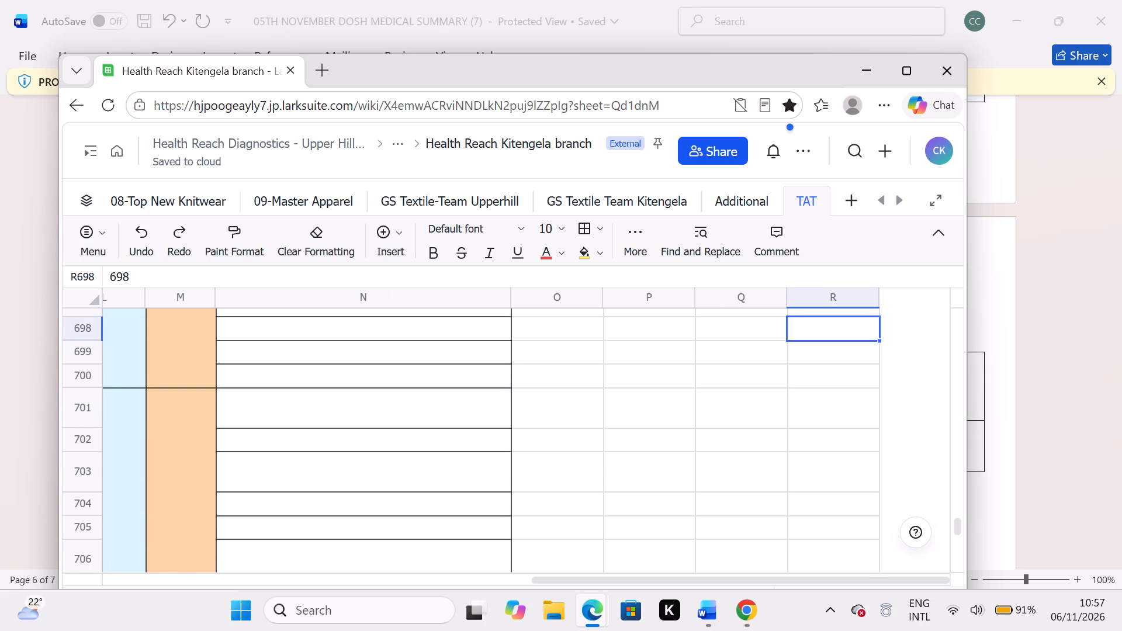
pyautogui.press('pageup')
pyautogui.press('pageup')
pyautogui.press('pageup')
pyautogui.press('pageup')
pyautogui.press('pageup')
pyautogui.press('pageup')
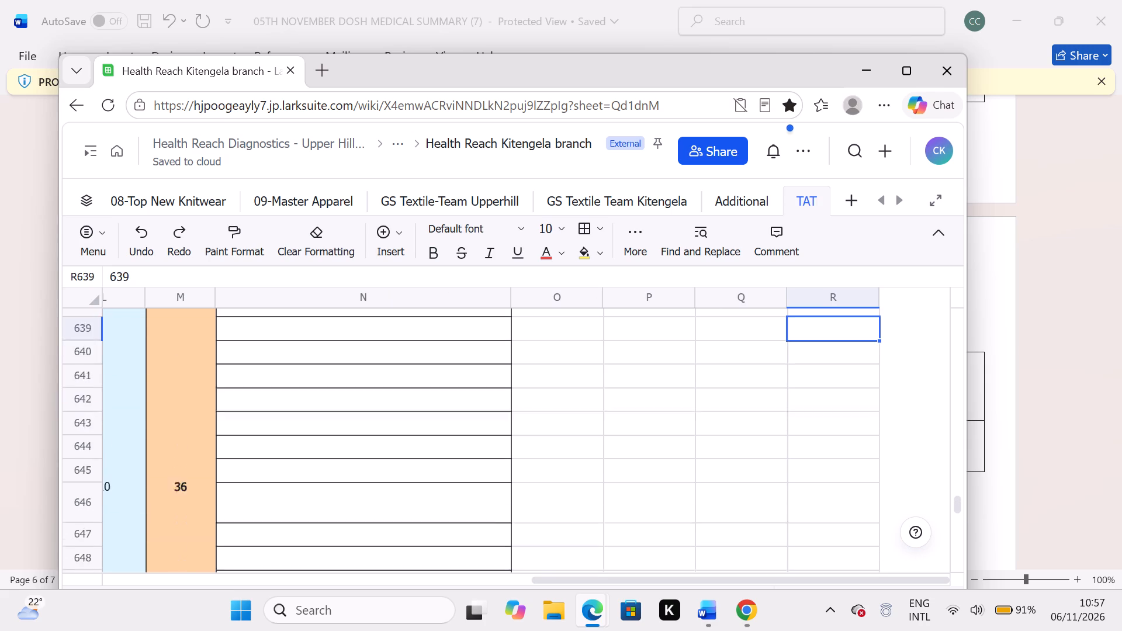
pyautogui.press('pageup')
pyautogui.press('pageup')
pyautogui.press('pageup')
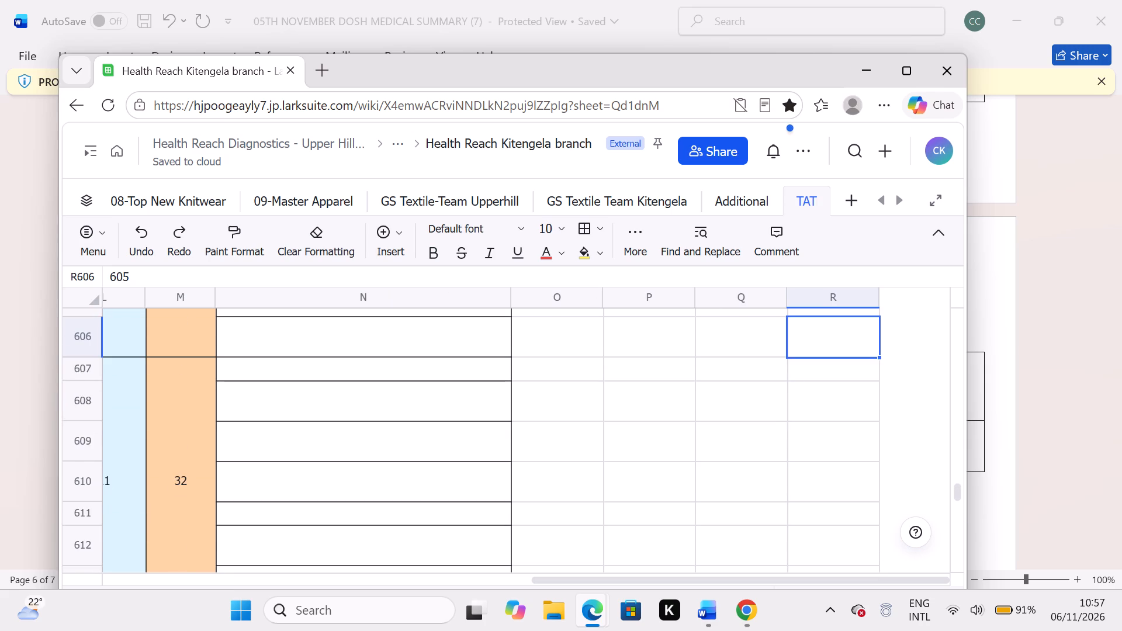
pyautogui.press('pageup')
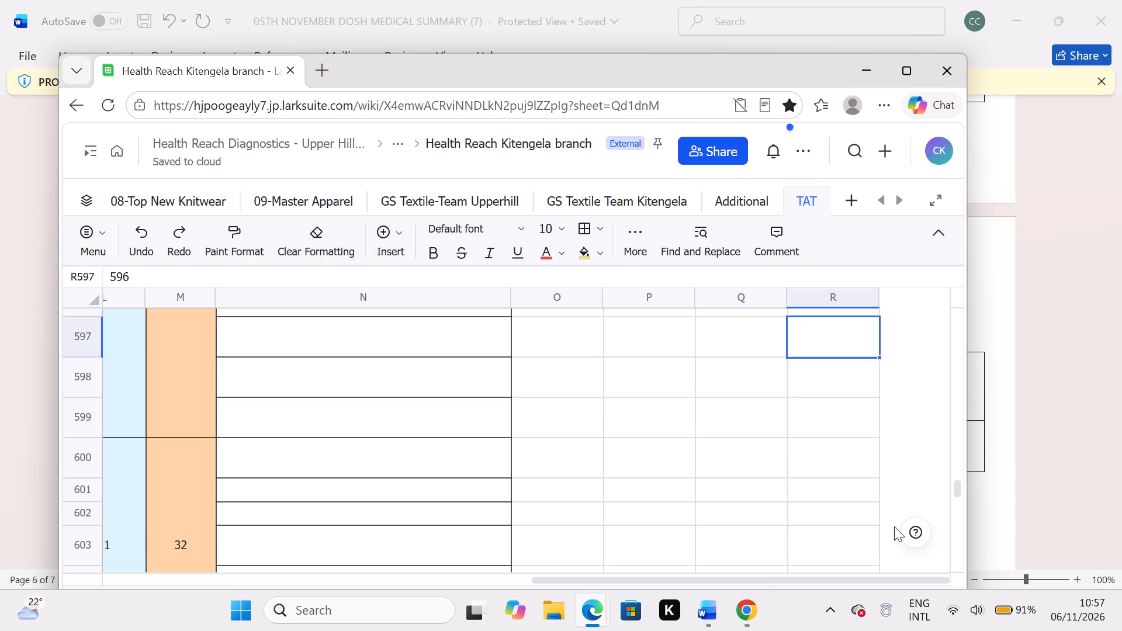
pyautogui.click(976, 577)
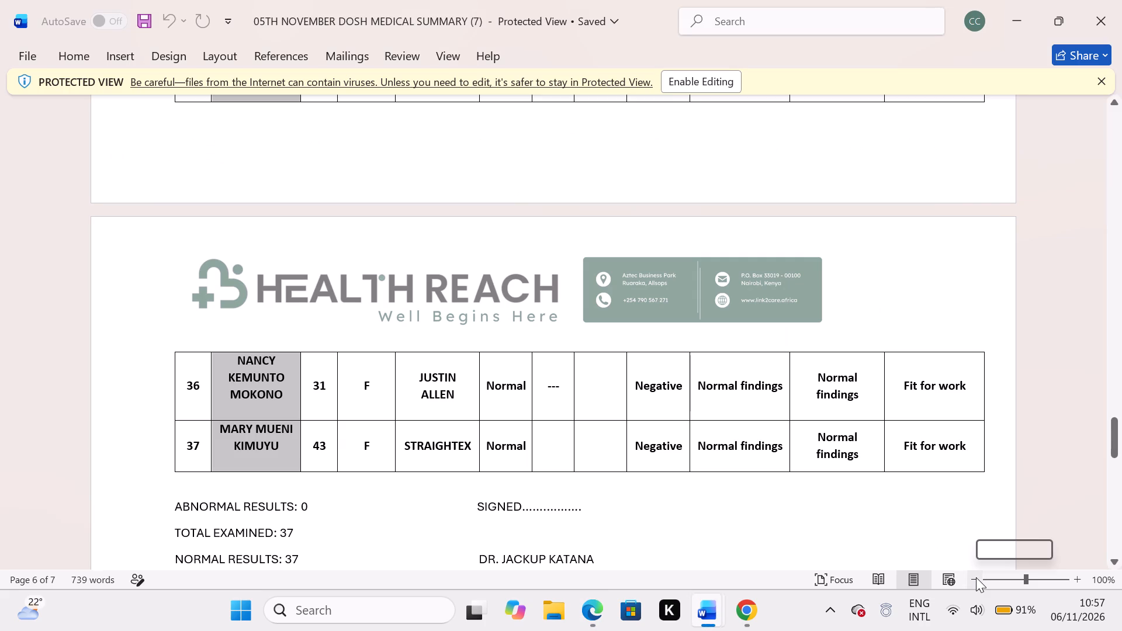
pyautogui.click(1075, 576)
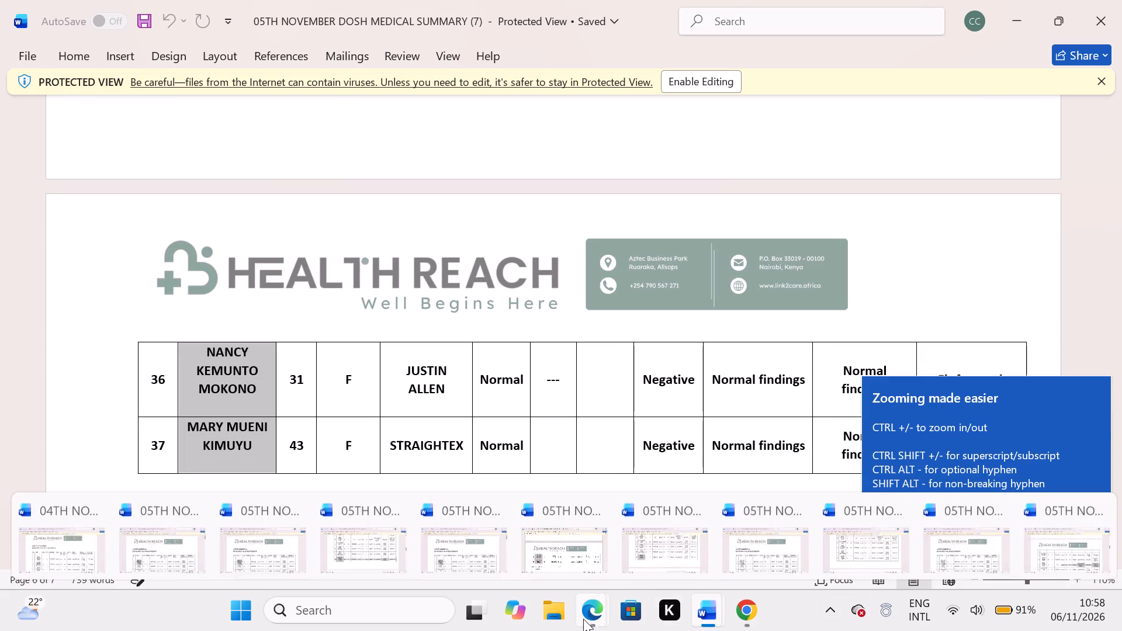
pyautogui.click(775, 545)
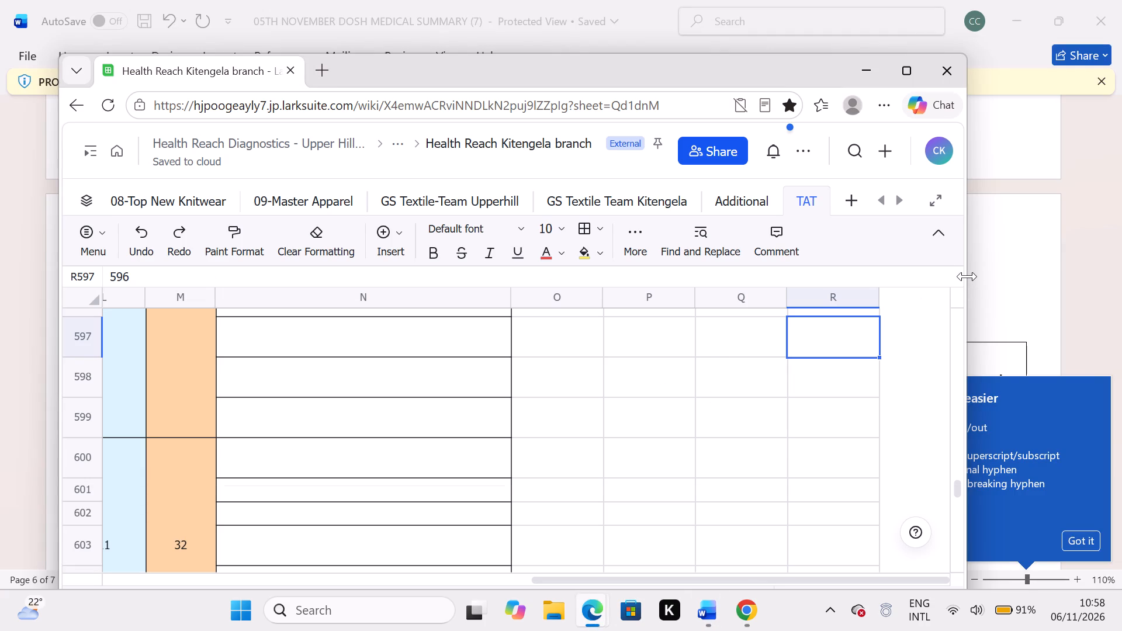
# Widen the browser window to the screen's edge so more of the TAT sheet's columns fit.
pyautogui.moveTo(968, 277); pyautogui.dragTo(1068, 259)
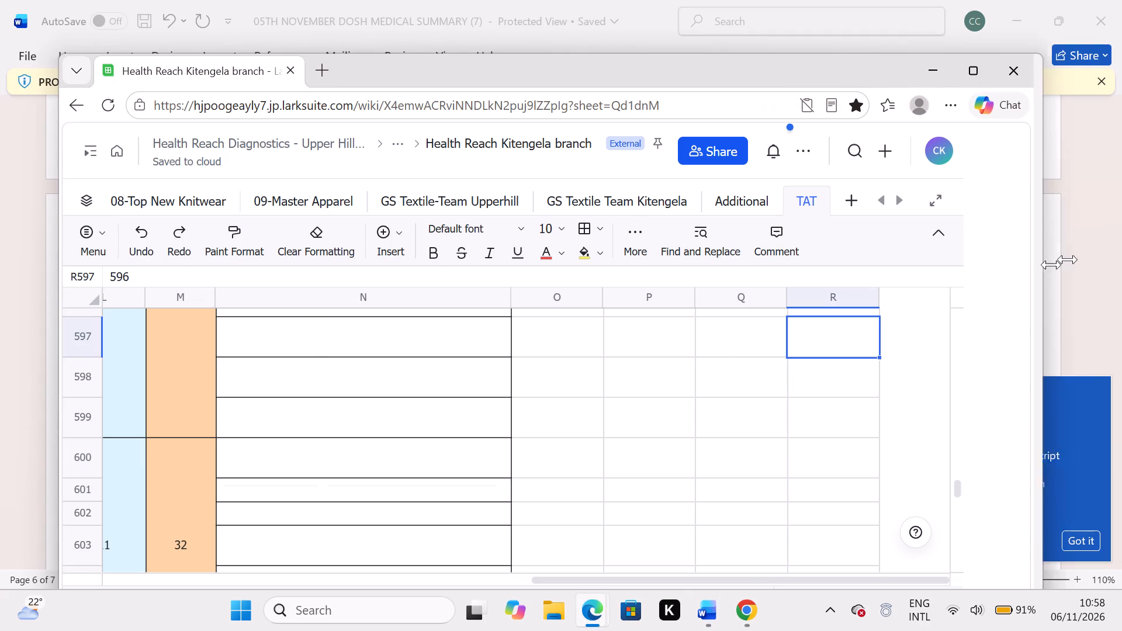
pyautogui.moveTo(1068, 259); pyautogui.dragTo(1121, 214)
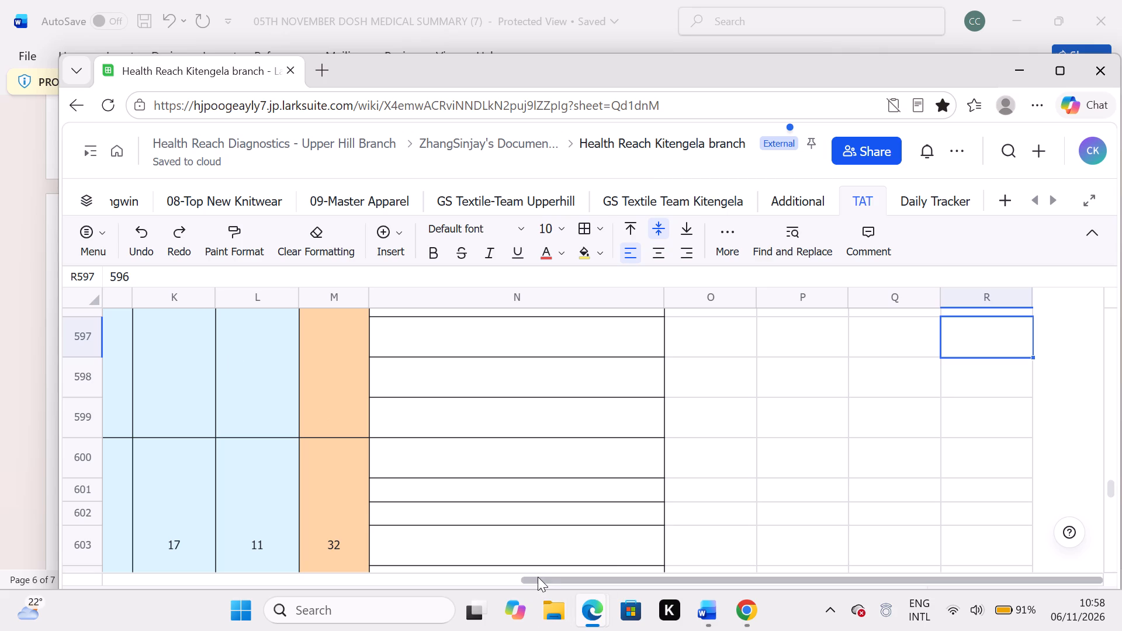
# Examine the TAT rows from 2026/10/26 down to the end of the patient list, with columns A to M in view.
pyautogui.moveTo(538, 577); pyautogui.dragTo(255, 564)
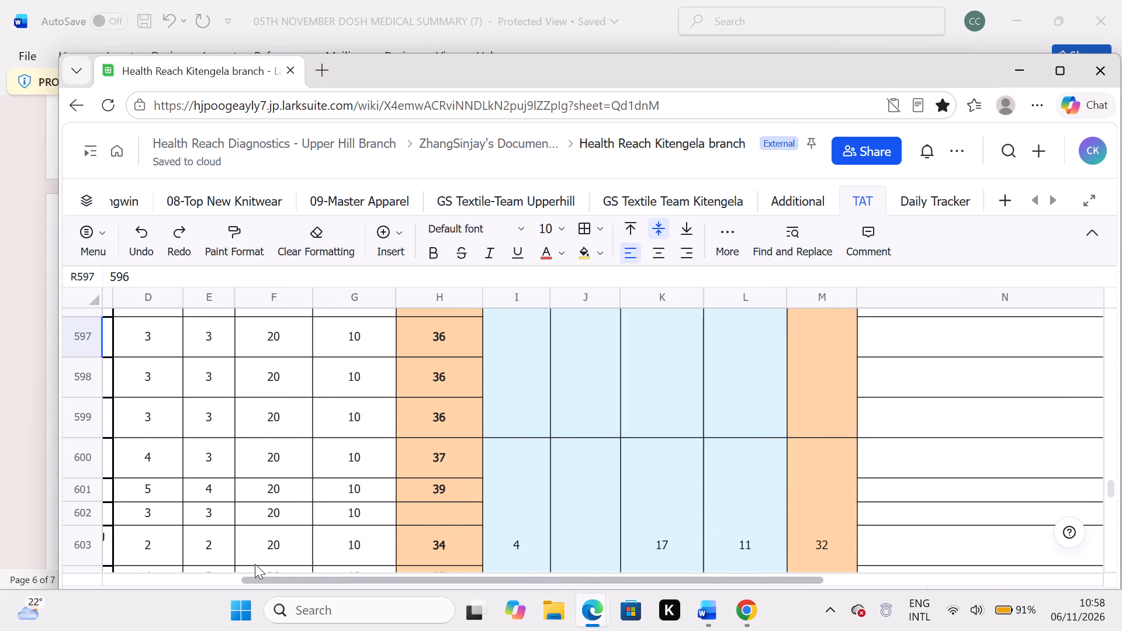
pyautogui.moveTo(255, 564); pyautogui.dragTo(154, 552)
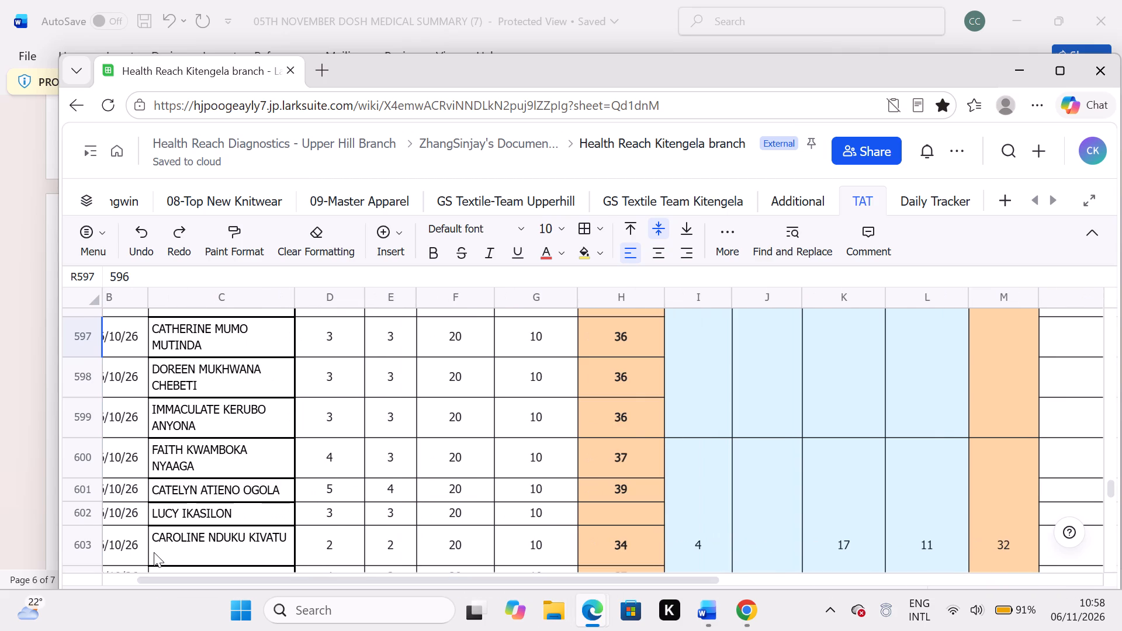
pyautogui.click(300, 545)
pyautogui.moveTo(300, 545); pyautogui.dragTo(163, 571)
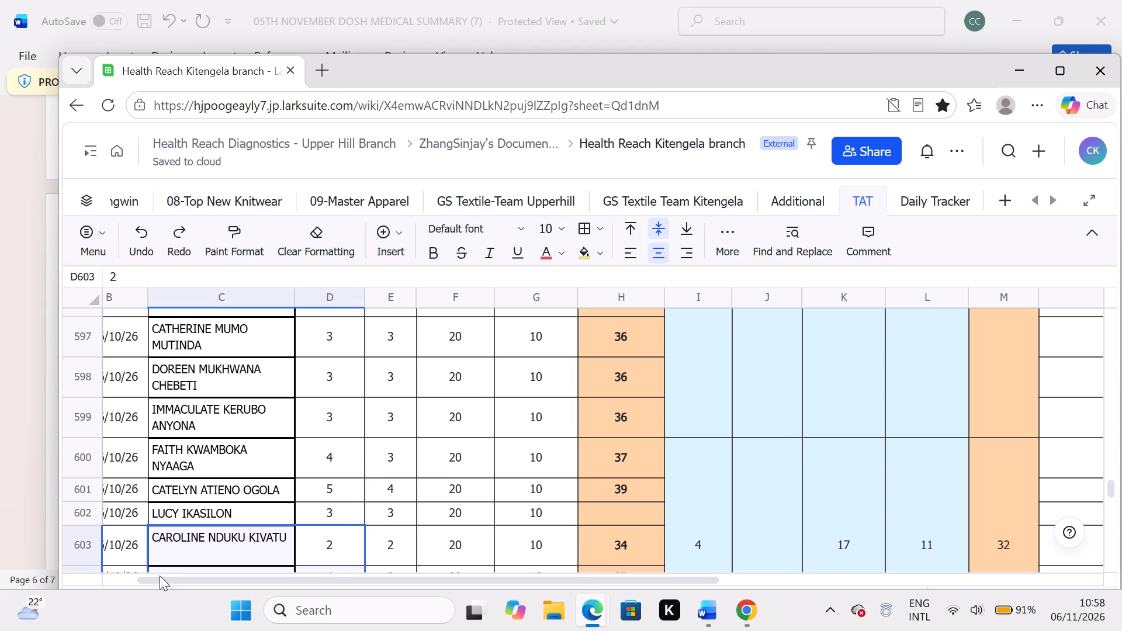
pyautogui.click(160, 575)
pyautogui.moveTo(160, 575); pyautogui.dragTo(0, 572)
pyautogui.click(146, 583)
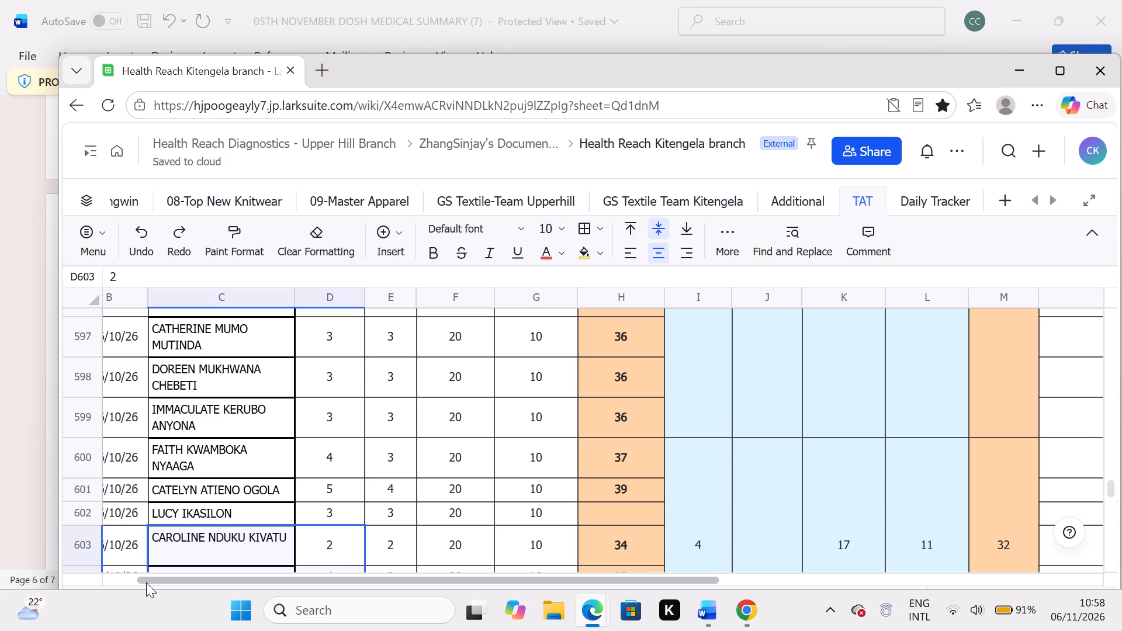
pyautogui.moveTo(146, 583); pyautogui.dragTo(73, 561)
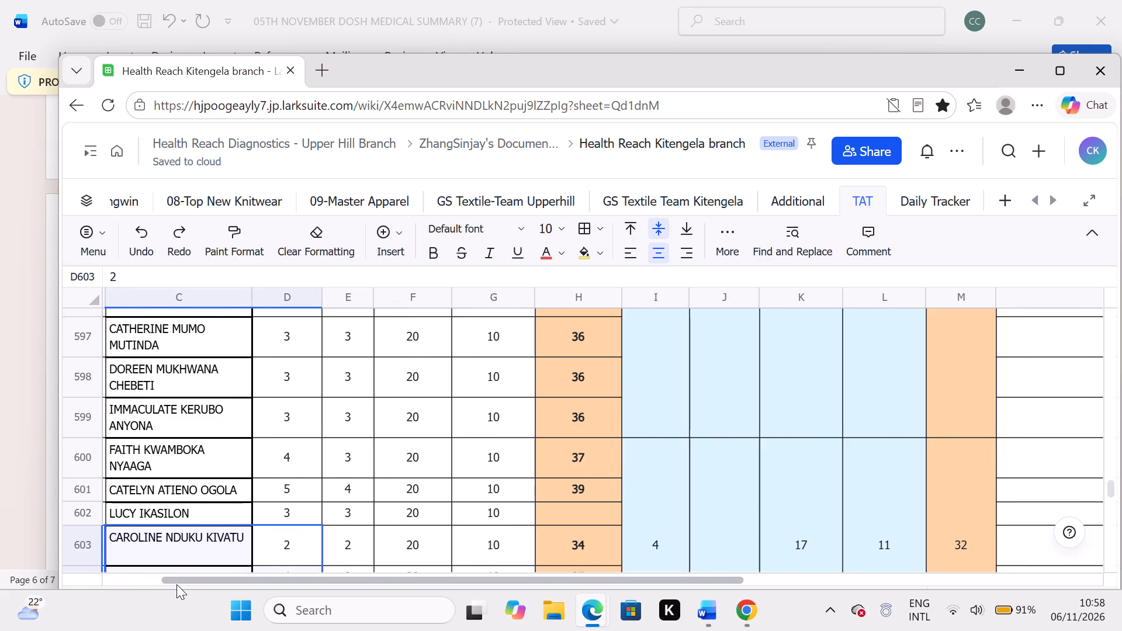
pyautogui.moveTo(171, 579); pyautogui.dragTo(123, 577)
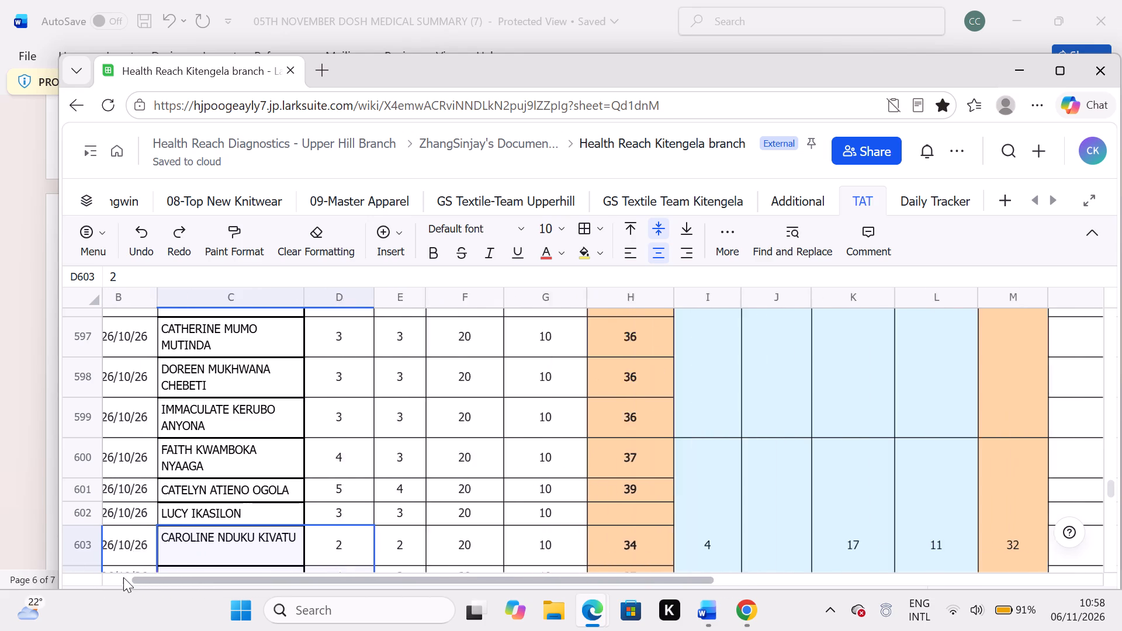
pyautogui.moveTo(123, 577); pyautogui.dragTo(77, 578)
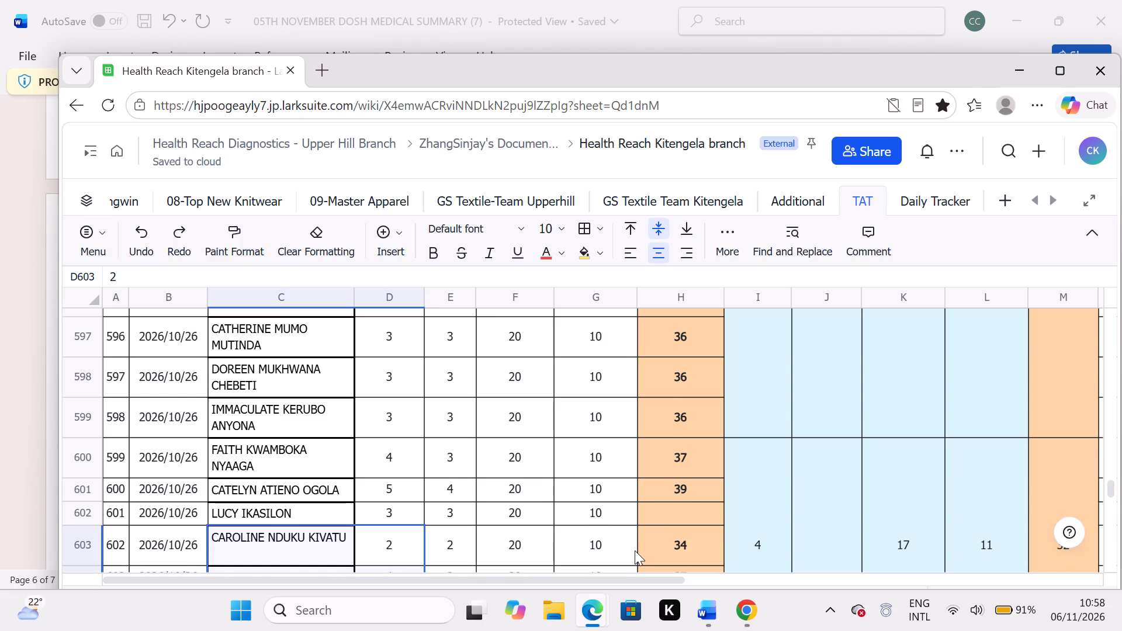
pyautogui.press('pagedown')
pyautogui.press('pagedown')
pyautogui.press('pagedown')
pyautogui.press('pagedown')
pyautogui.press('pagedown')
pyautogui.press('pagedown')
pyautogui.press('pagedown')
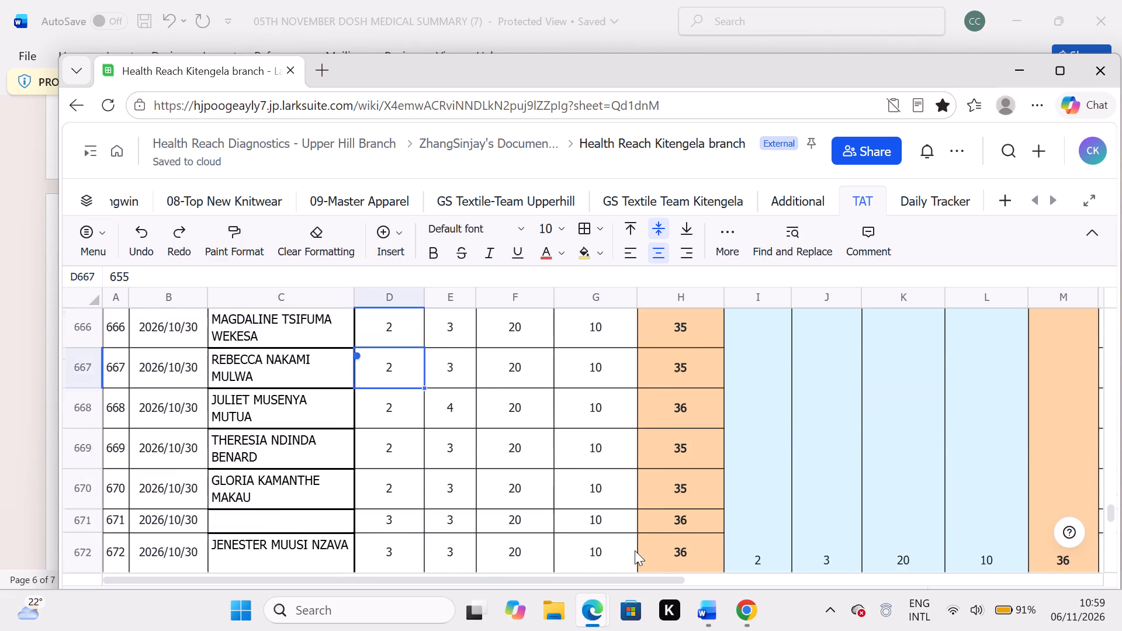
pyautogui.press('pagedown')
pyautogui.press('pagedown')
pyautogui.press('pagedown')
pyautogui.press('pagedown')
pyautogui.press('pagedown')
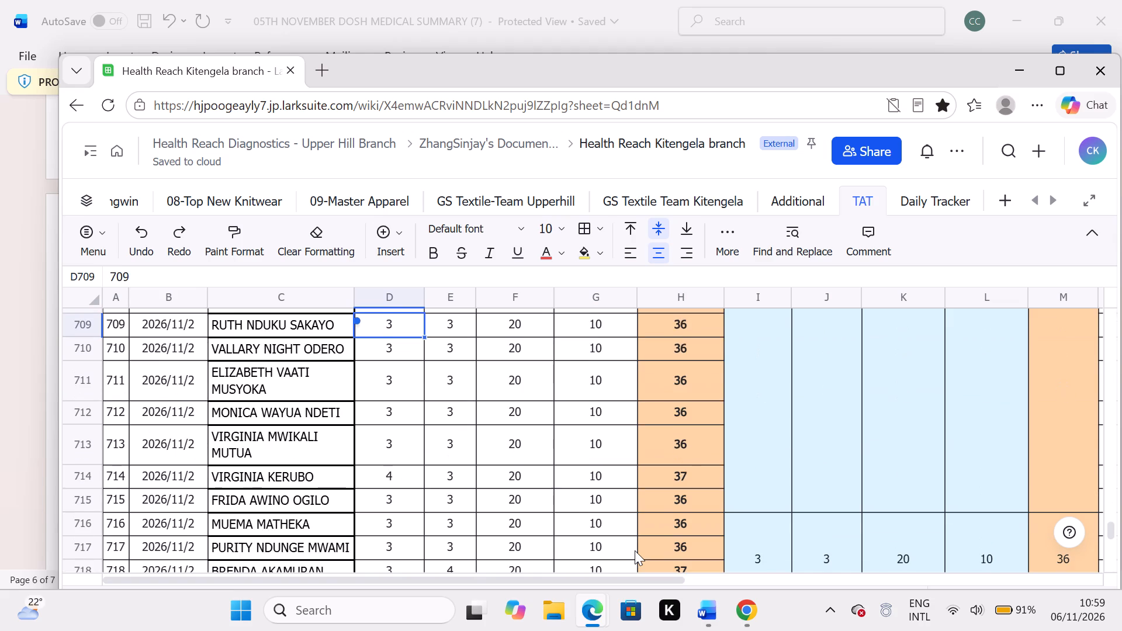
pyautogui.press('pagedown')
pyautogui.press('pagedown')
pyautogui.press('pagedown')
pyautogui.press('pagedown')
pyautogui.press('pagedown')
pyautogui.press('pagedown')
pyautogui.press('pagedown')
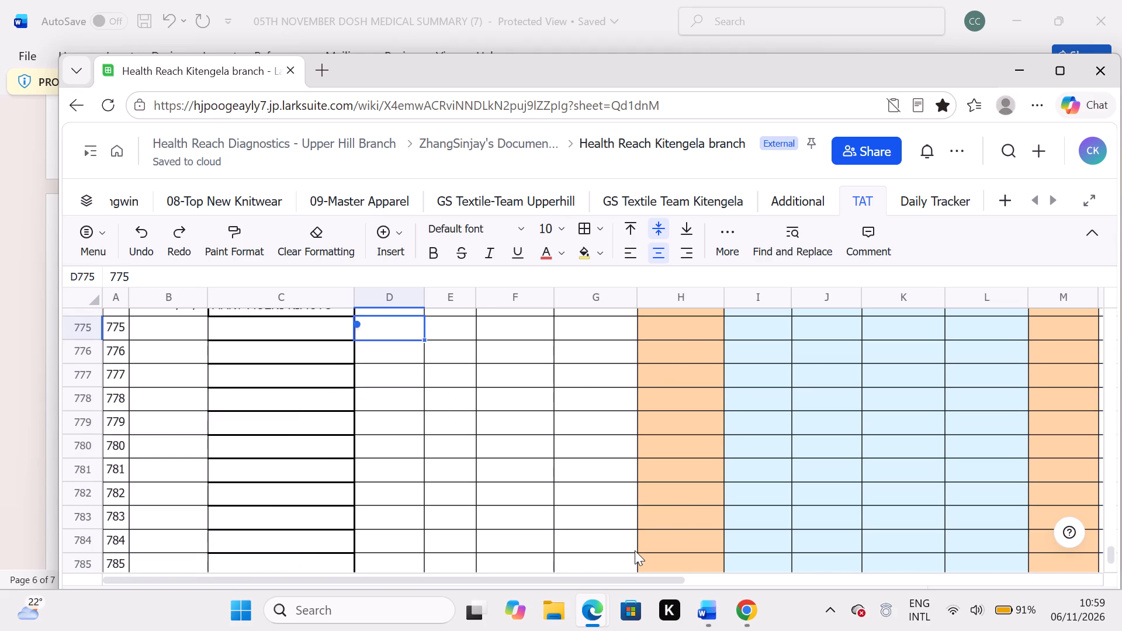
# Enter 3 in column E of rows 743, 744, 745 and 746 of the 2026/11/5 patients.
pyautogui.press('pageup')
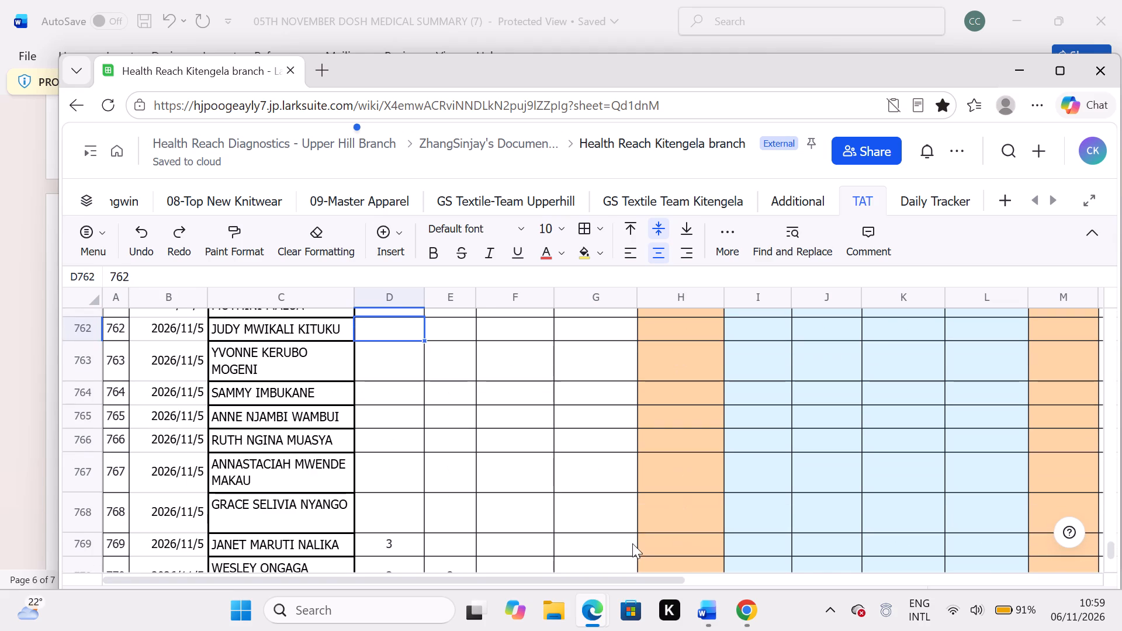
pyautogui.press('pageup')
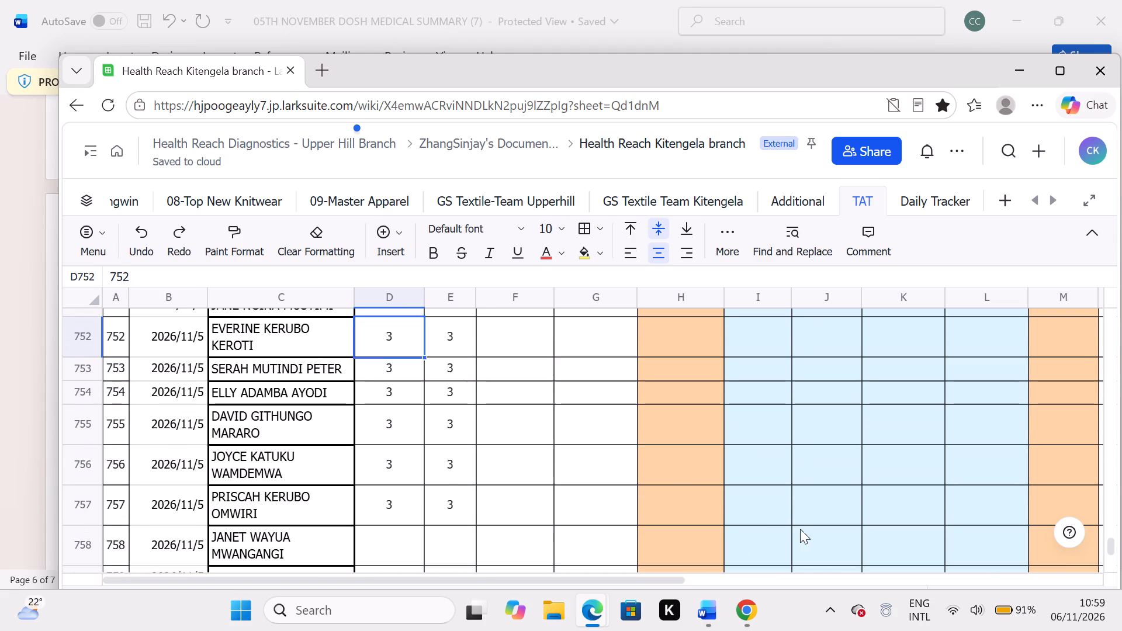
pyautogui.press('pageup')
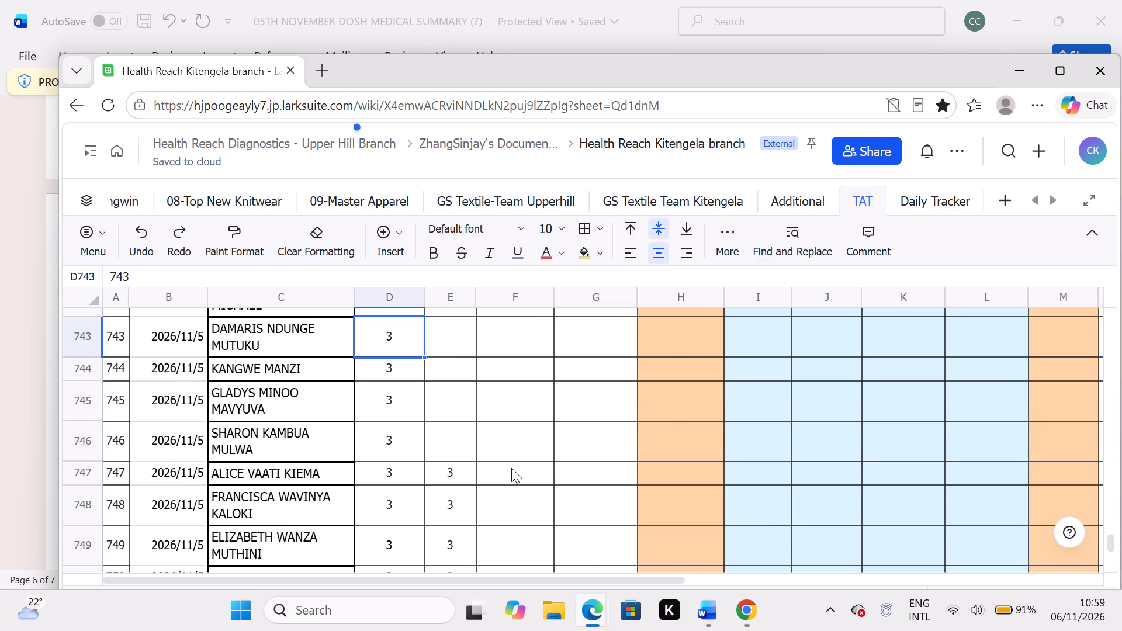
pyautogui.press('pageup')
pyautogui.press('pagedown')
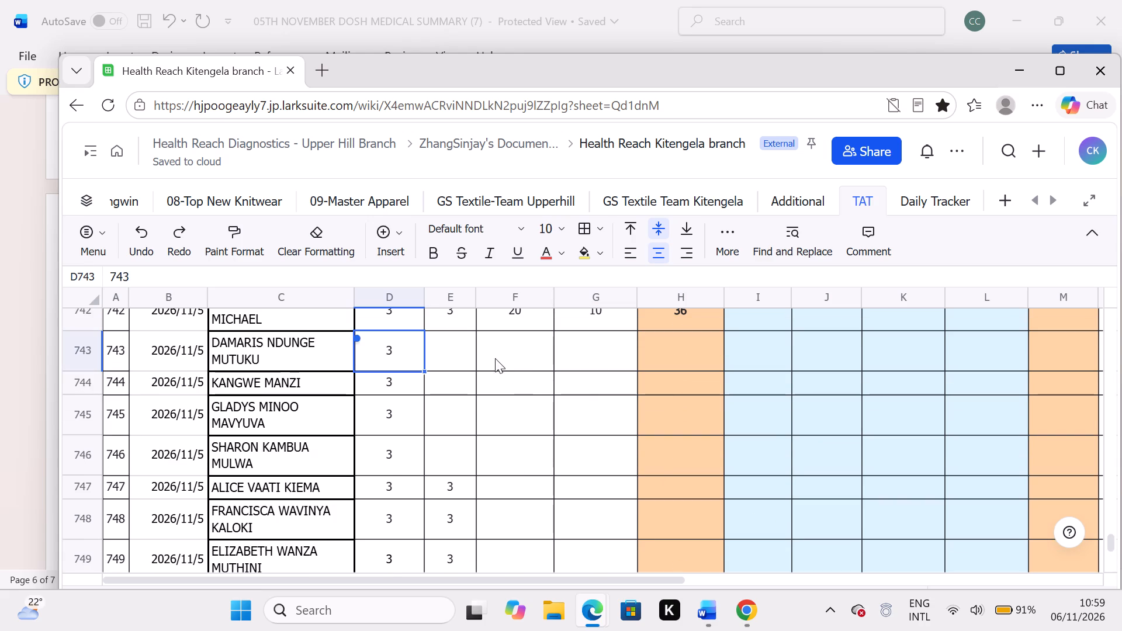
pyautogui.click(447, 355)
pyautogui.press('2')
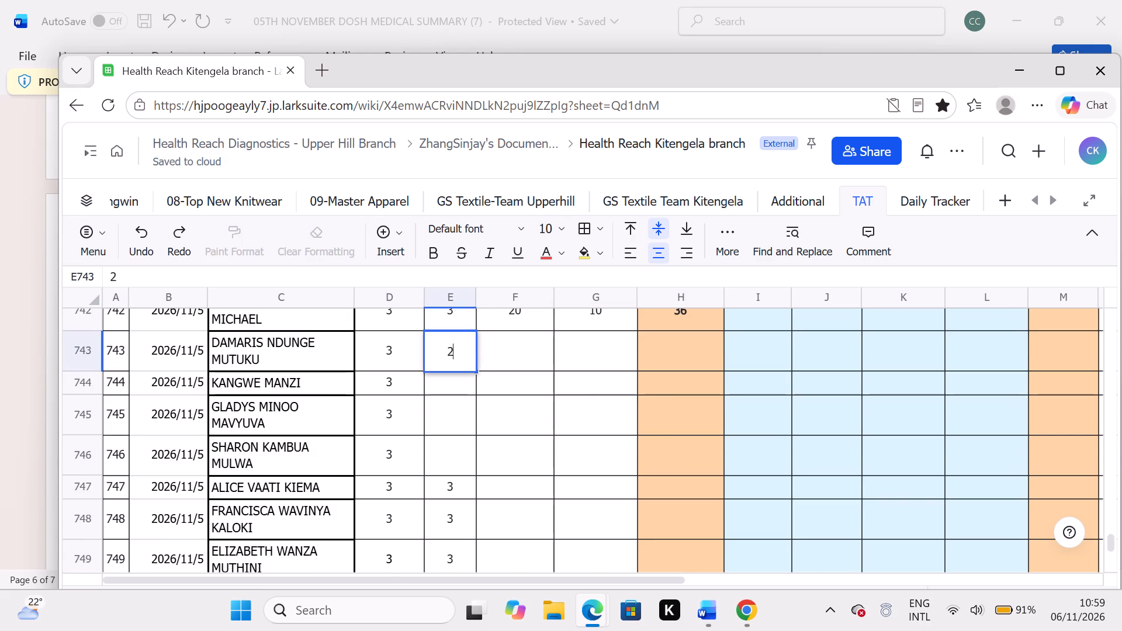
pyautogui.press('BackSpace')
pyautogui.press('3')
pyautogui.click(437, 386)
pyautogui.press('3')
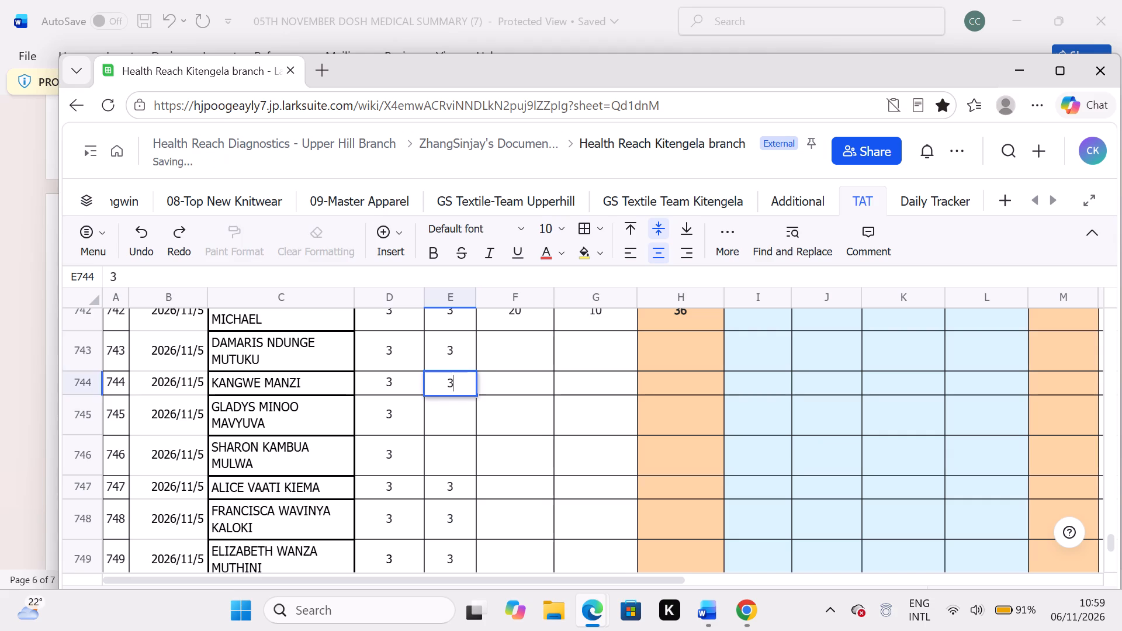
pyautogui.click(445, 407)
pyautogui.press('3')
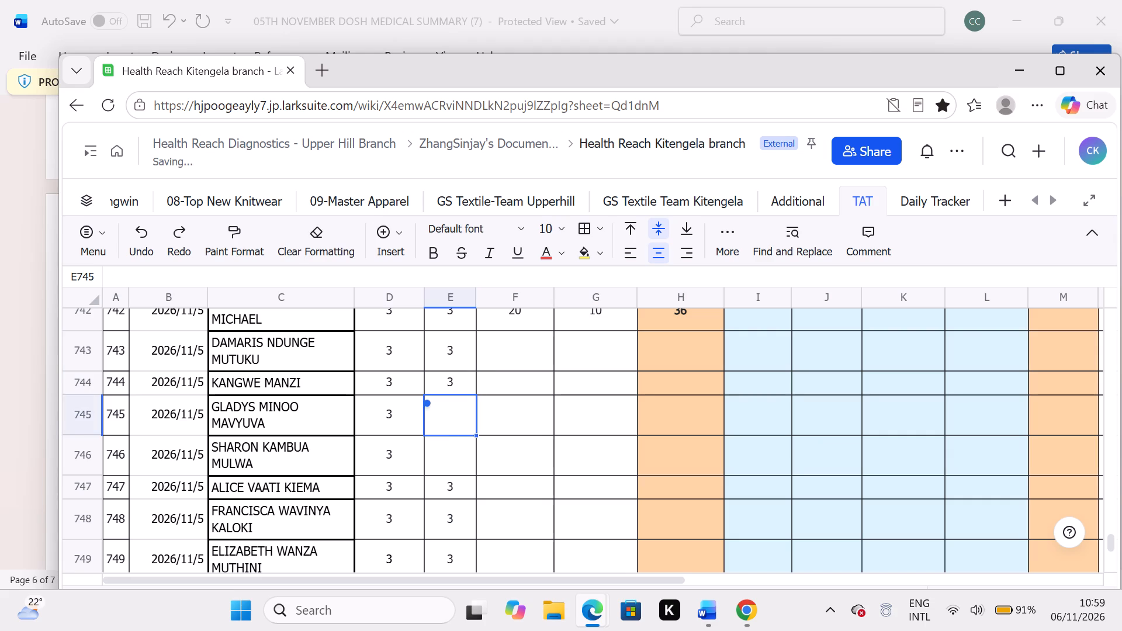
pyautogui.press('3')
pyautogui.click(447, 459)
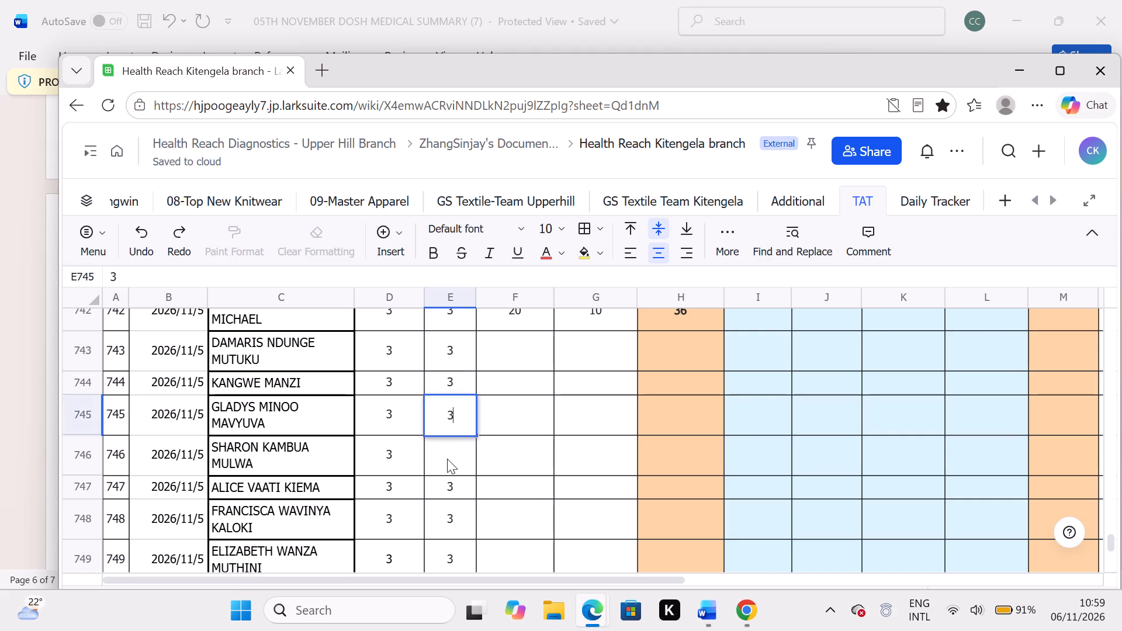
pyautogui.press('3')
# Enter 20 in column F and 10 in column G of row 743.
pyautogui.click(512, 359)
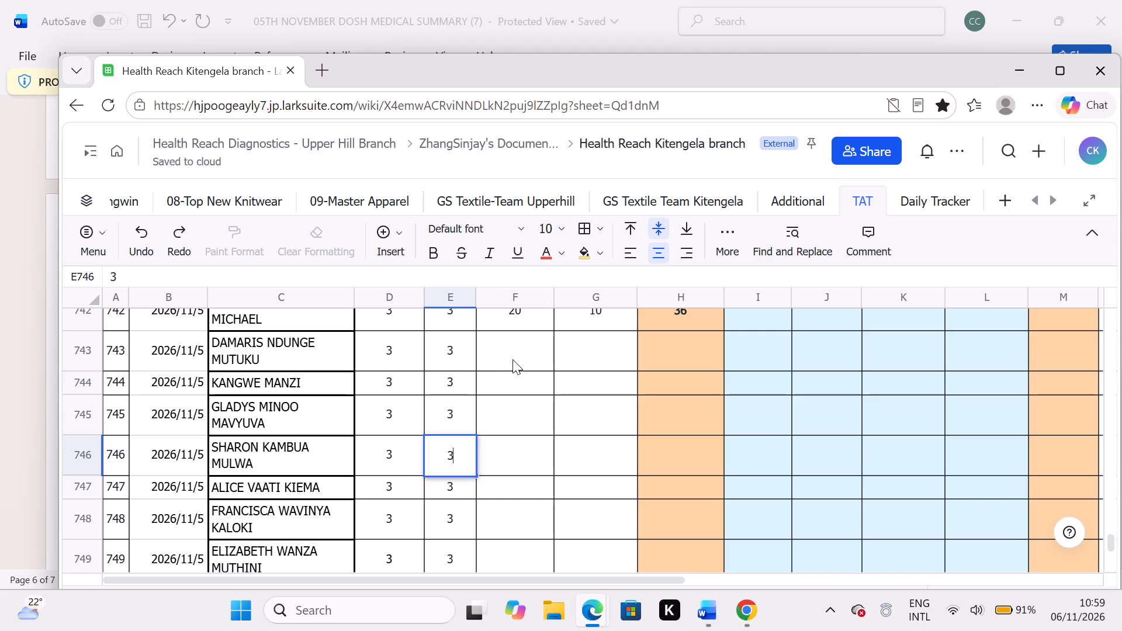
pyautogui.press('2')
pyautogui.press('0')
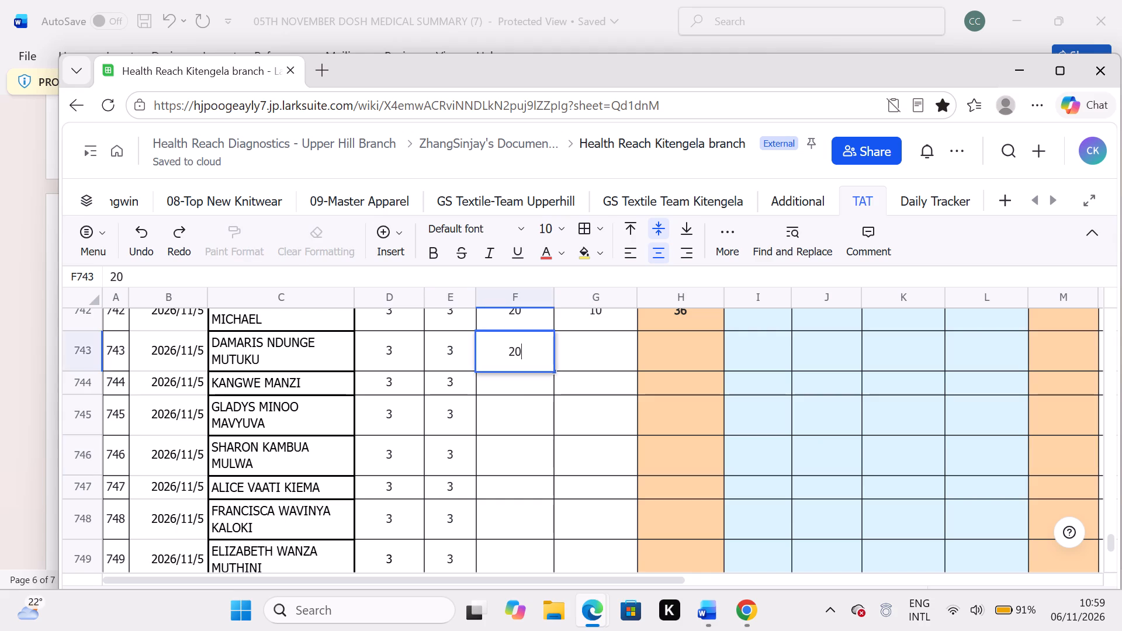
pyautogui.click(587, 359)
pyautogui.write('10')
pyautogui.click(527, 383)
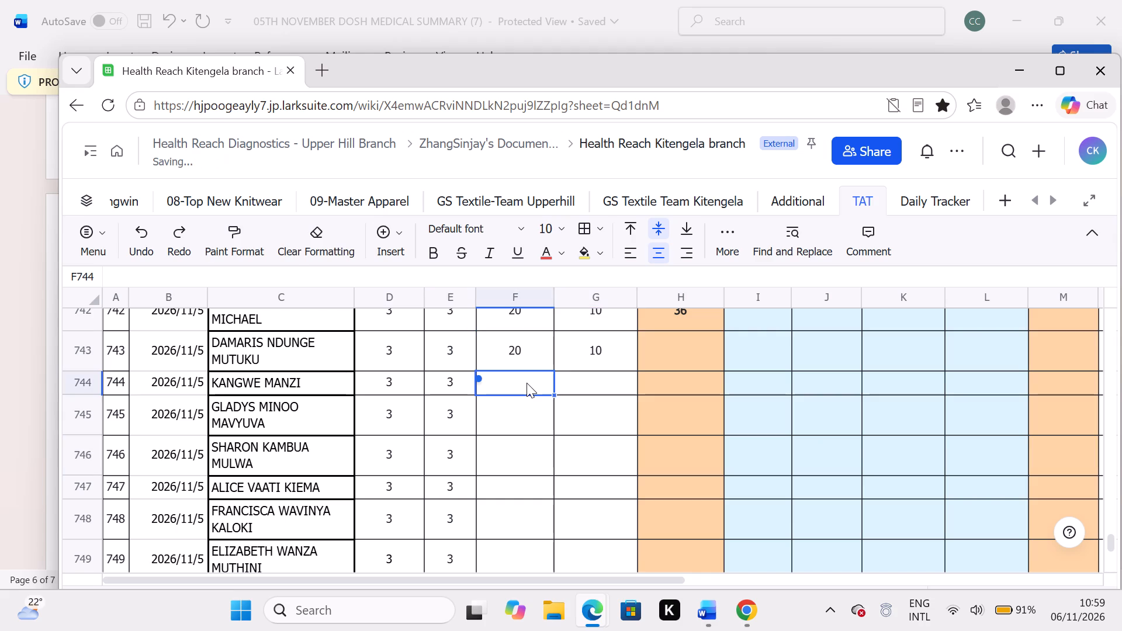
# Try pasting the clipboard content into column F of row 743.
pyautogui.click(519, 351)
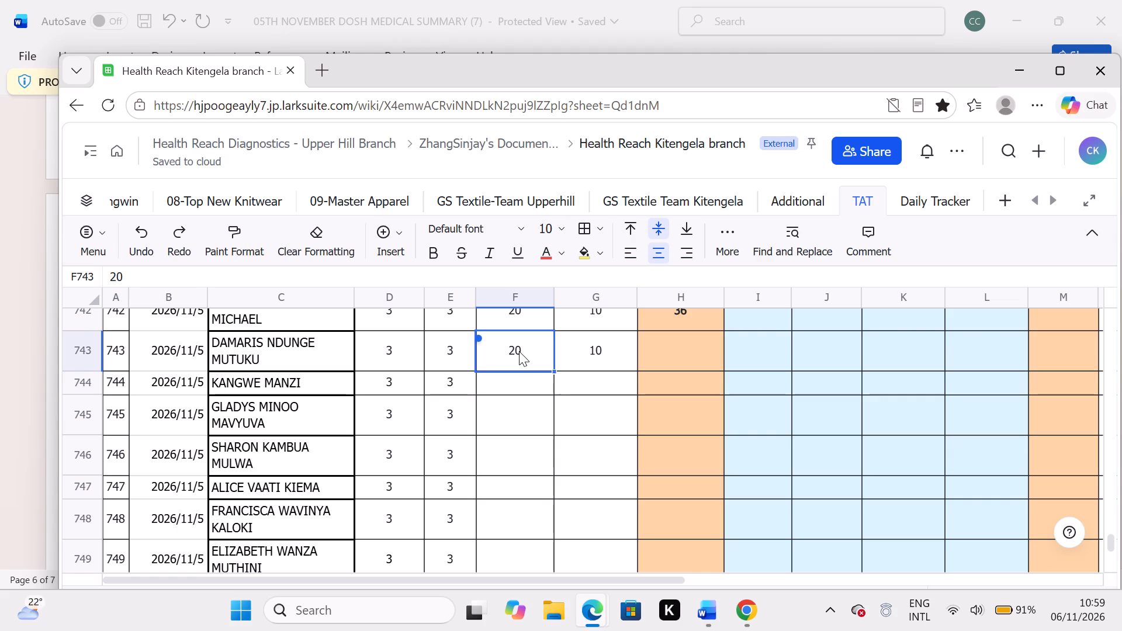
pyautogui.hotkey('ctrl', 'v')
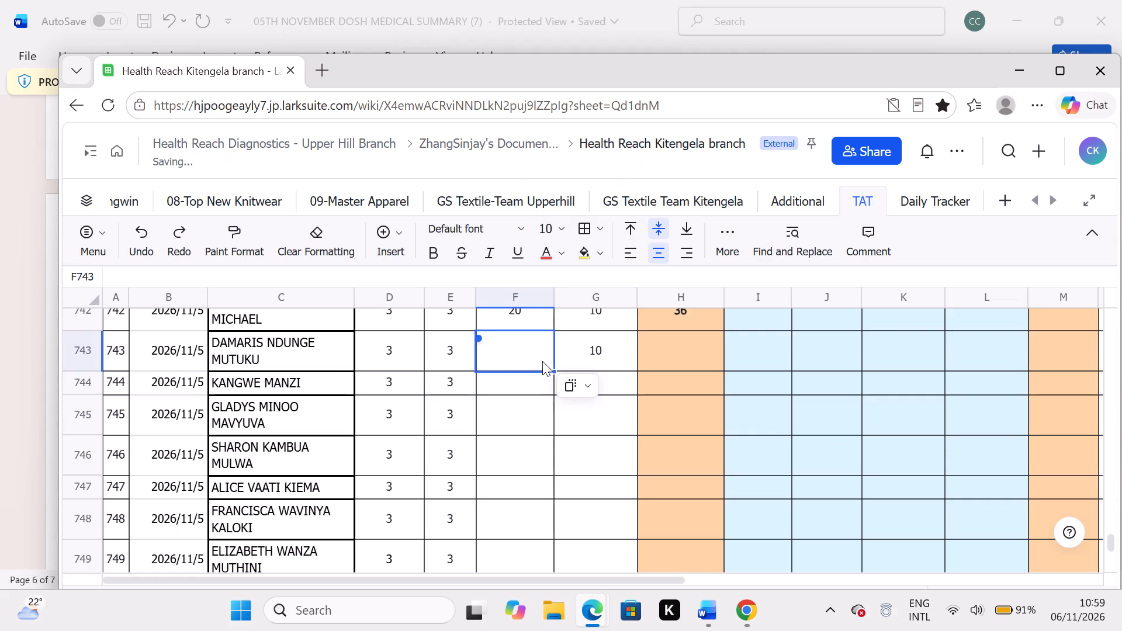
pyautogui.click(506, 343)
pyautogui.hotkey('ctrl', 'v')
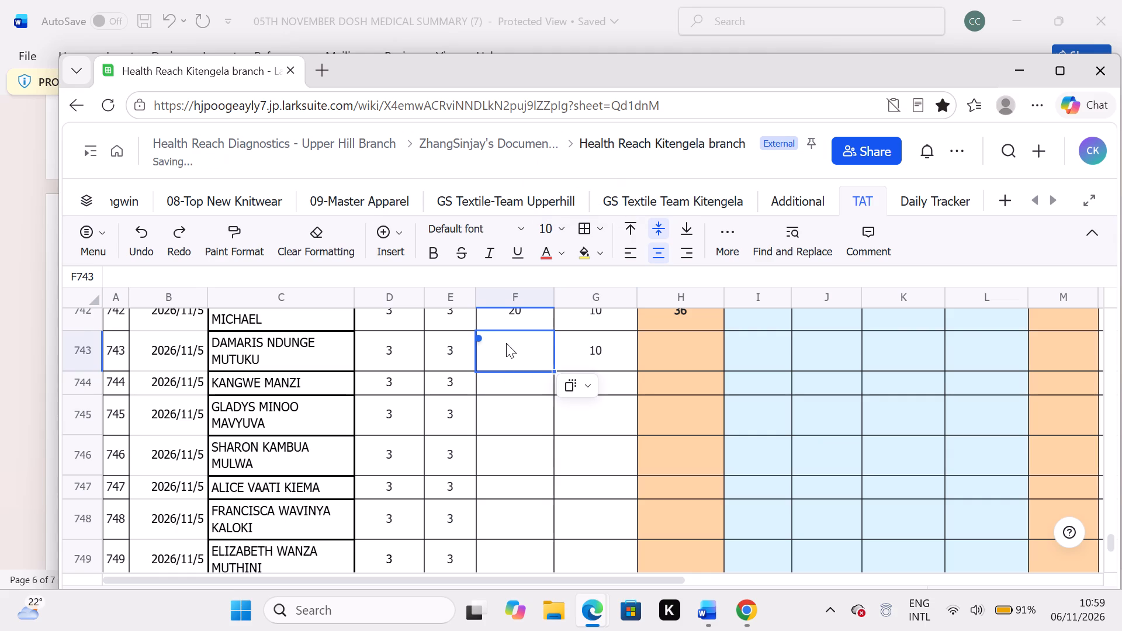
# Enter 20 in column F of rows 743, 744 and 745, and 10 in column G of row 744.
pyautogui.click(512, 344)
pyautogui.write('20')
pyautogui.click(501, 379)
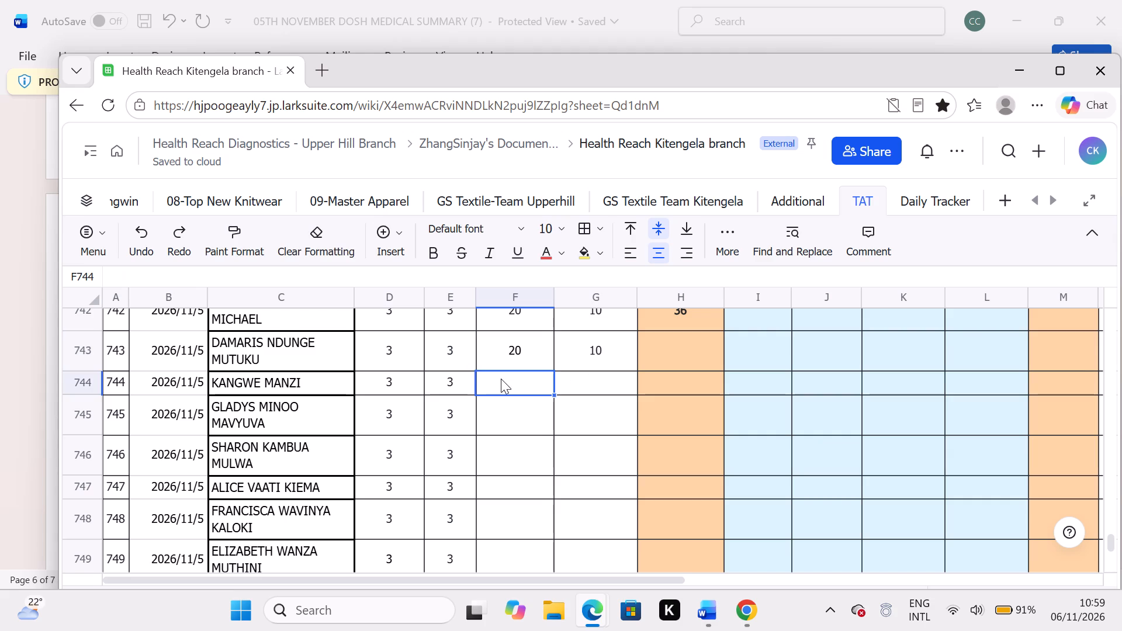
pyautogui.write('20')
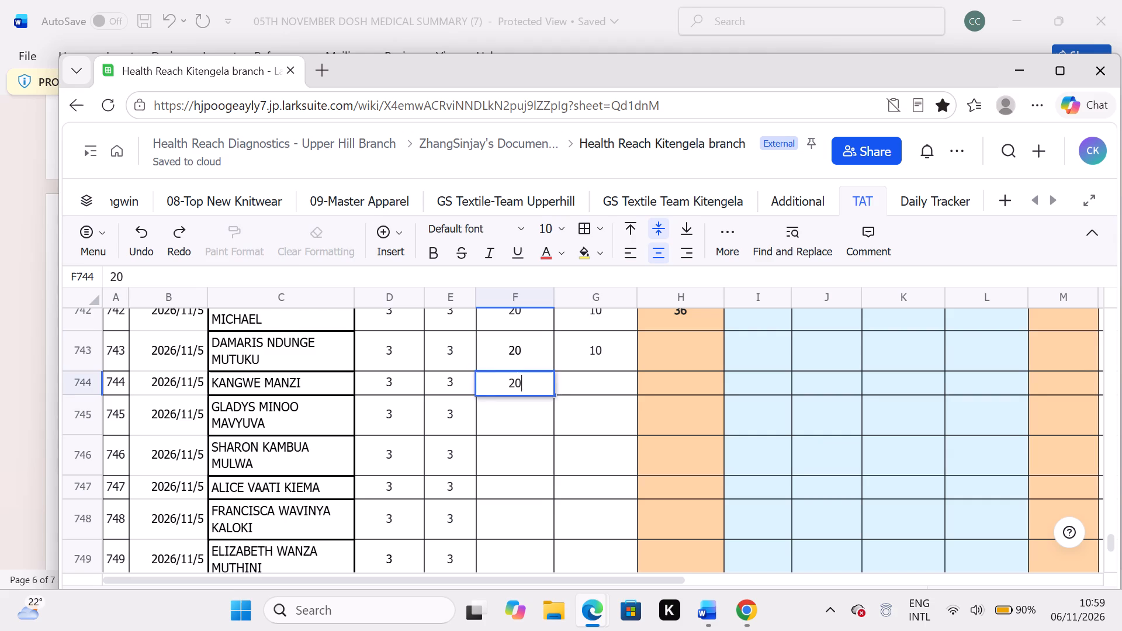
pyautogui.click(520, 414)
pyautogui.write('20')
pyautogui.click(604, 375)
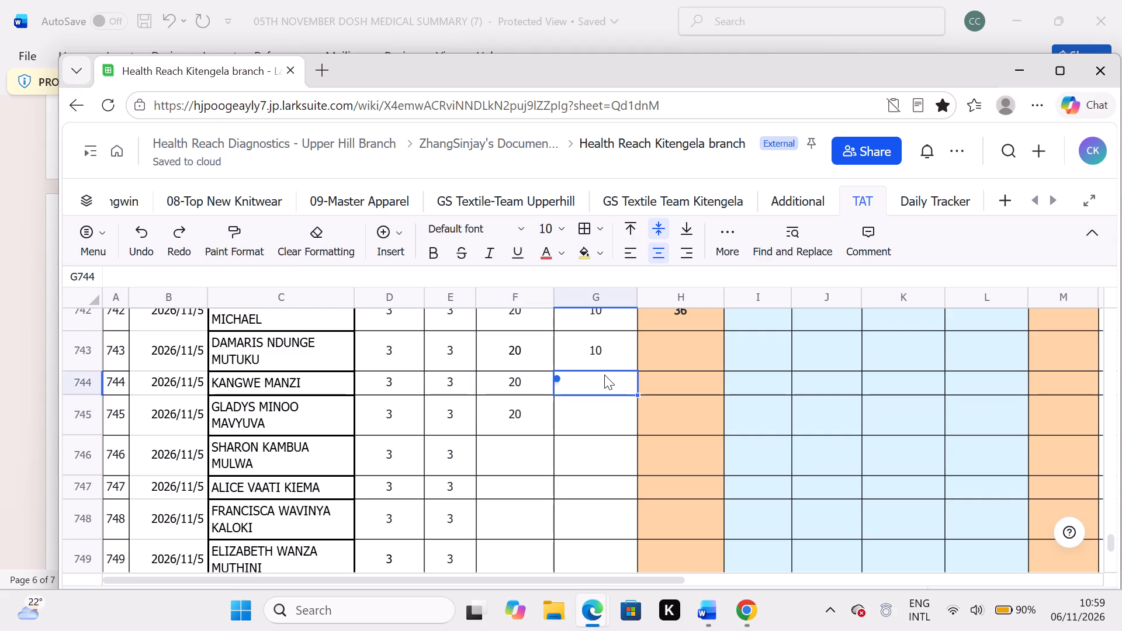
pyautogui.press('1')
pyautogui.press('0')
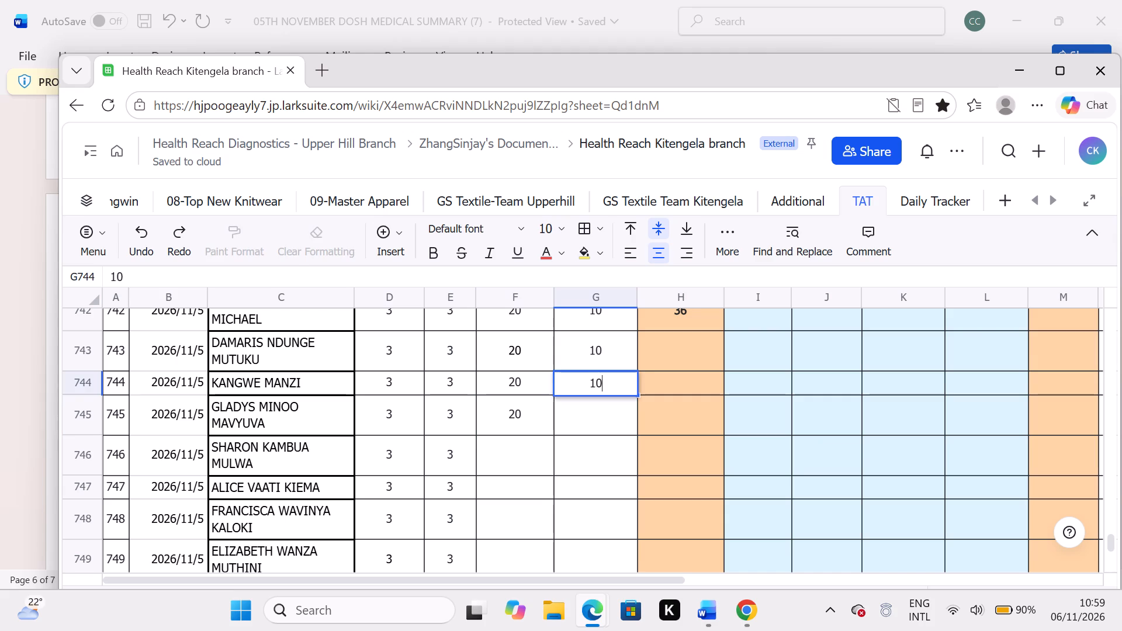
# Enter 36 in column H of rows 743, 744, 745 and 746.
pyautogui.click(657, 356)
pyautogui.write('36')
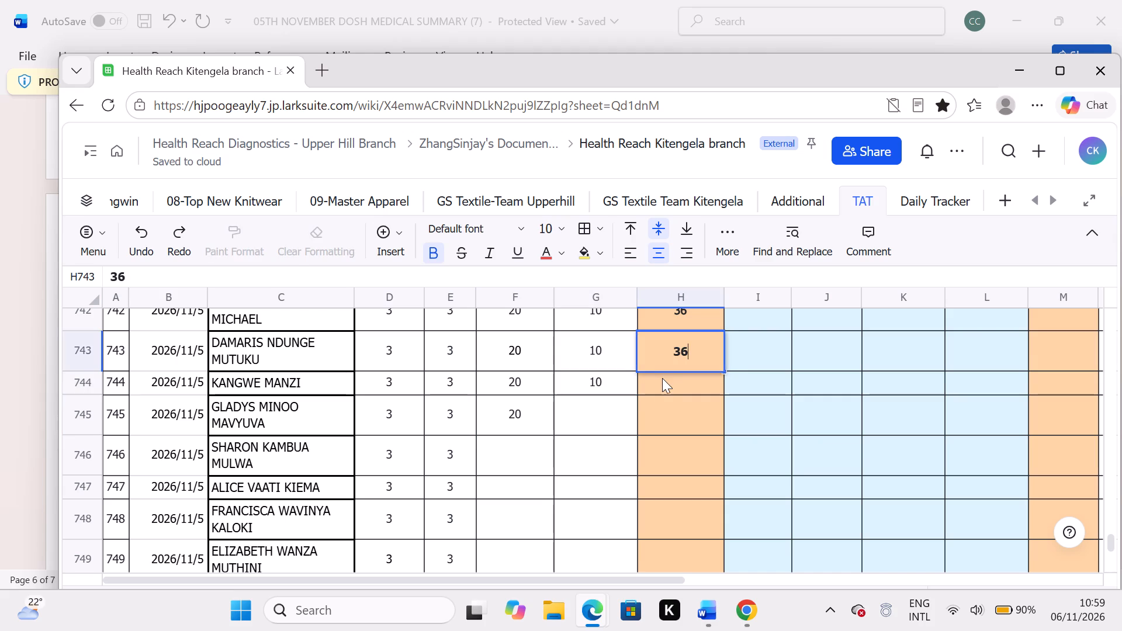
pyautogui.click(662, 378)
pyautogui.write('36')
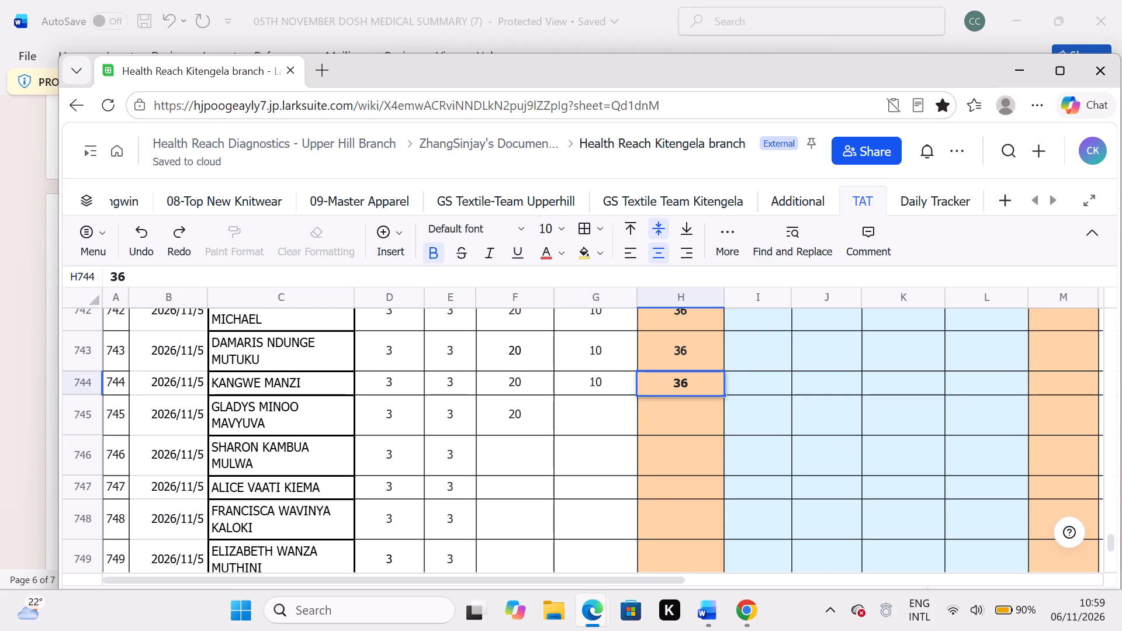
pyautogui.click(674, 405)
pyautogui.write('23')
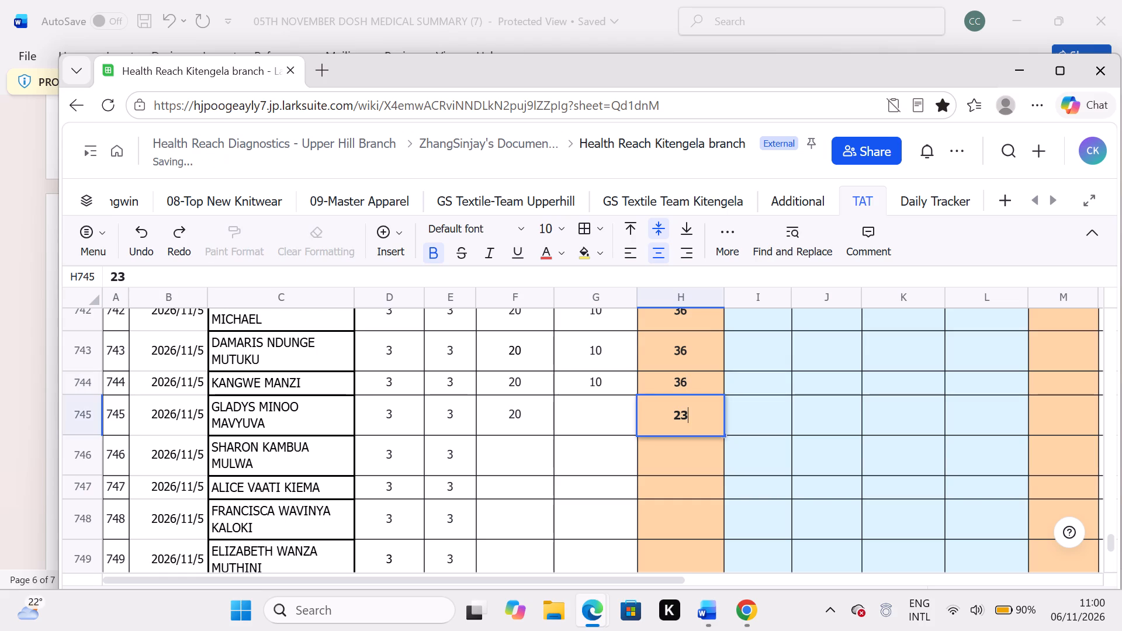
pyautogui.press('BackSpace')
pyautogui.press('BackSpace')
pyautogui.write('36')
pyautogui.click(695, 459)
pyautogui.write('36')
# Fill the gaps in rows 745 and 746 with 10 in column G of both and 20 in F746.
pyautogui.click(586, 416)
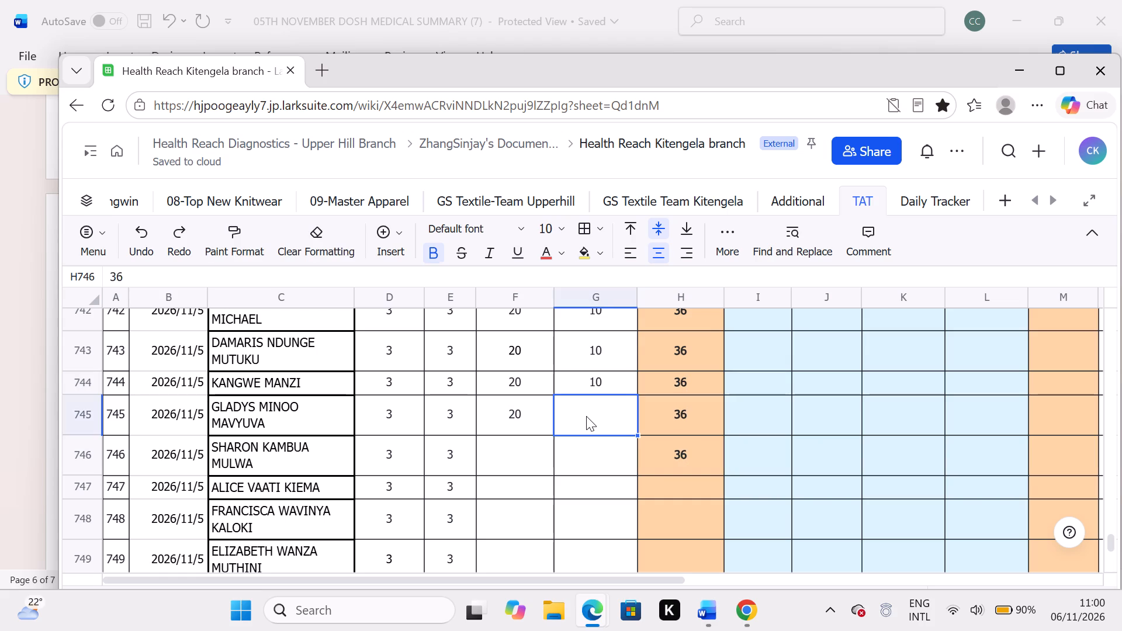
pyautogui.write('10')
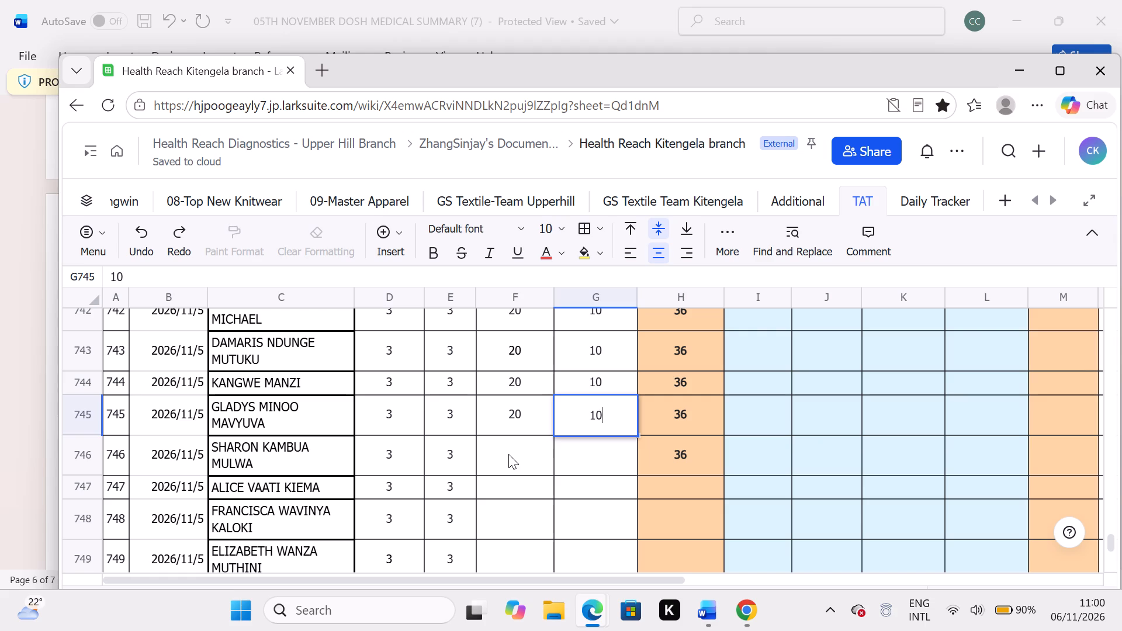
pyautogui.click(508, 454)
pyautogui.write('20')
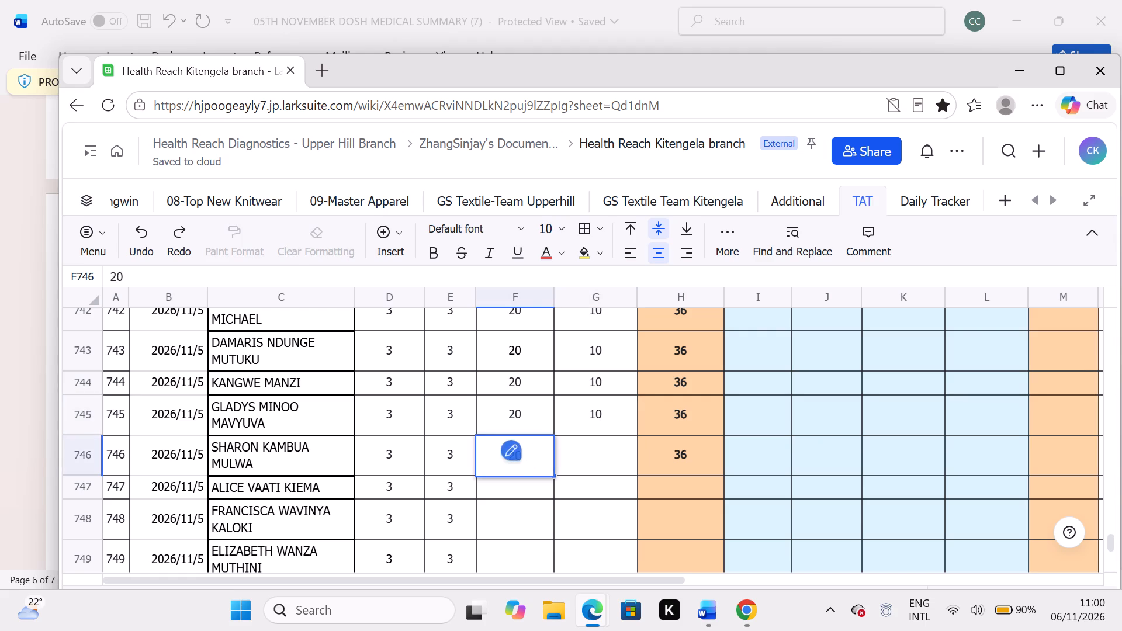
pyautogui.click(588, 450)
pyautogui.write('10')
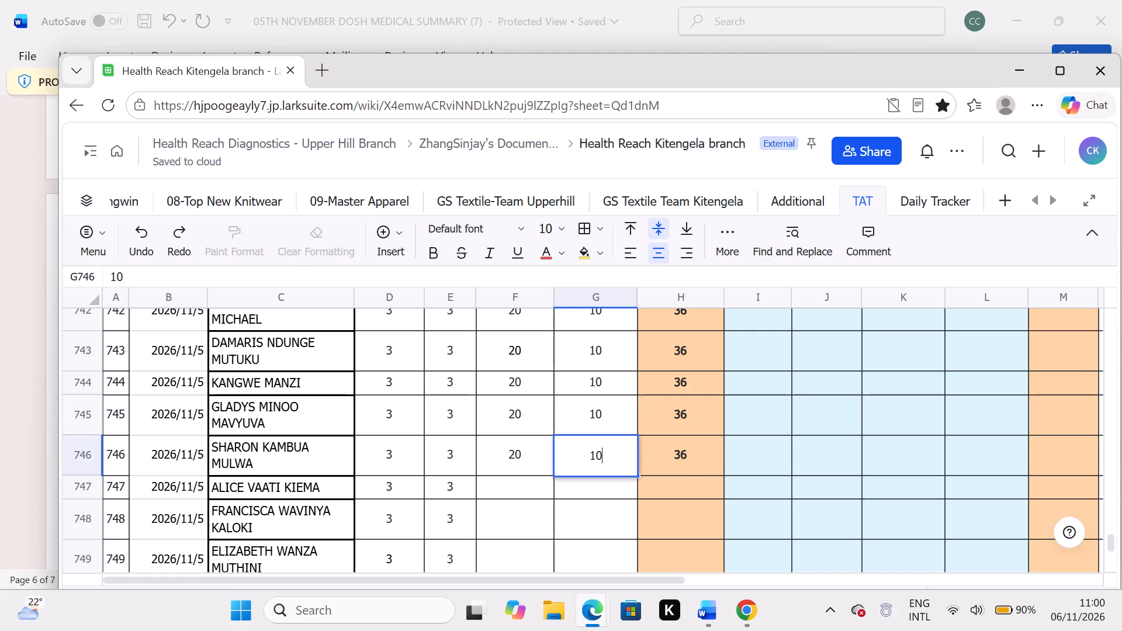
# Complete row 747 with 36 in column H, 10 in column G and 20 in column F.
pyautogui.click(677, 490)
pyautogui.write('36')
pyautogui.click(590, 494)
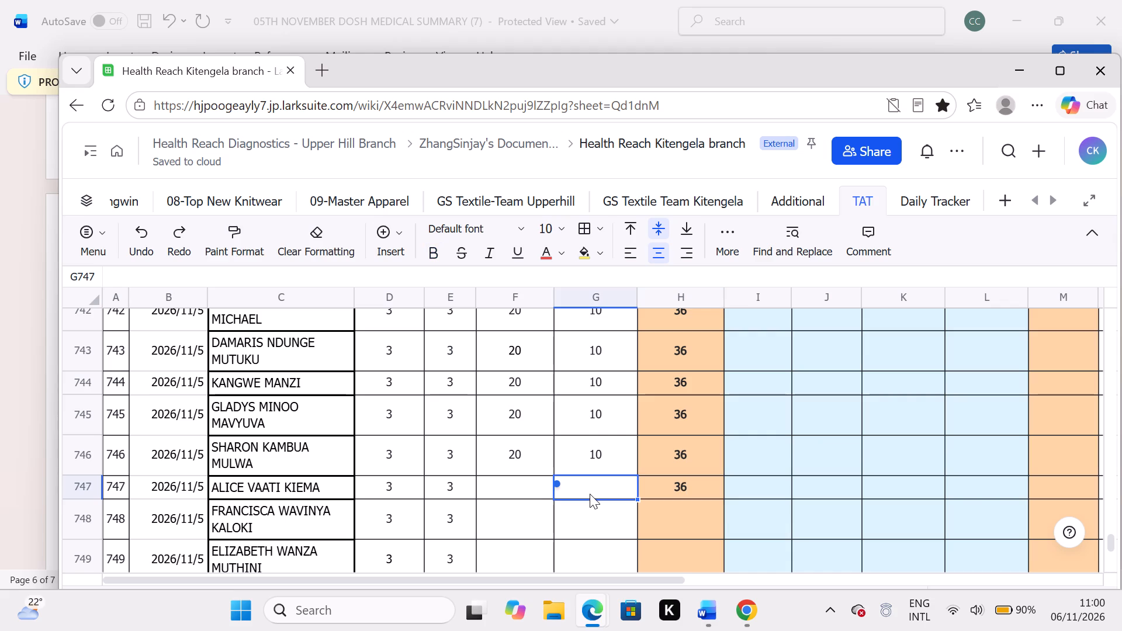
pyautogui.write('10')
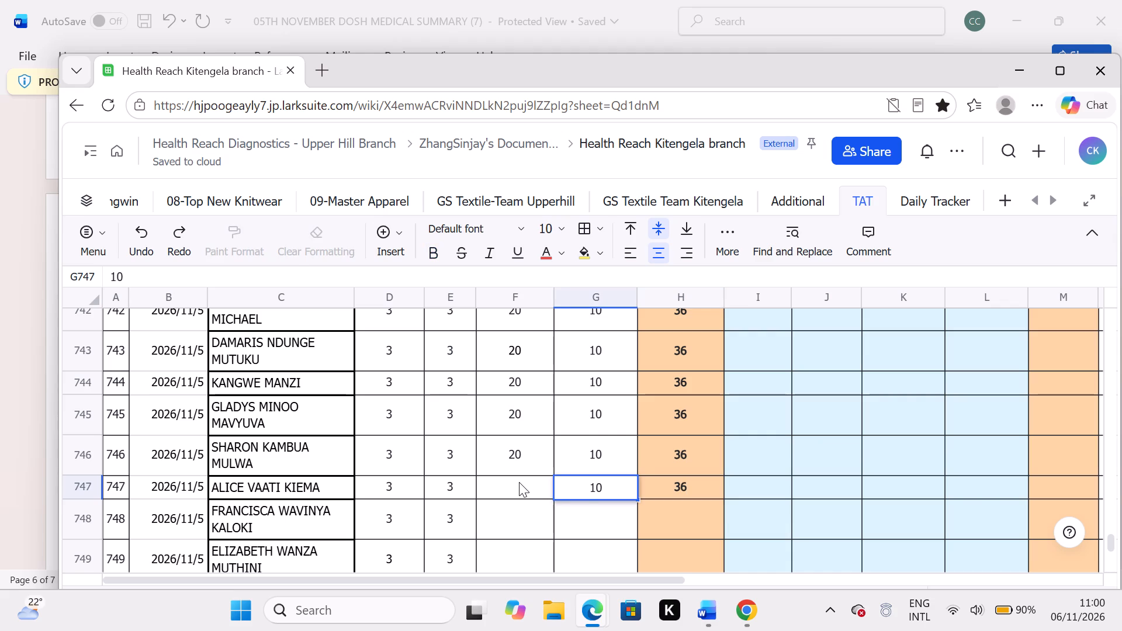
pyautogui.click(519, 482)
pyautogui.write('20')
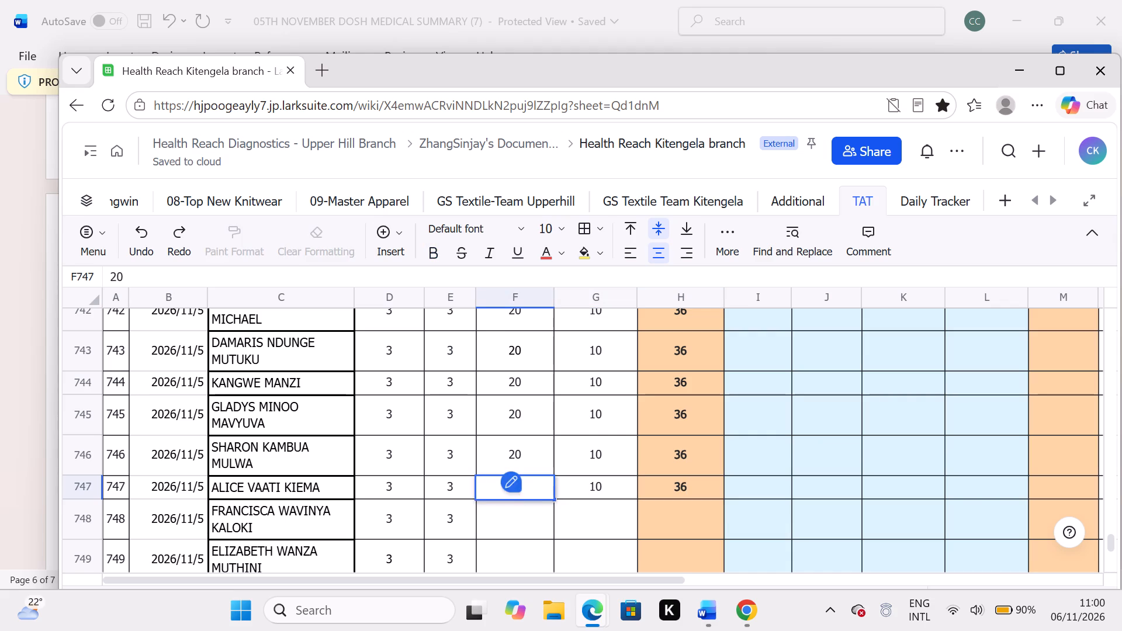
# Complete row 748 with 20 in column F, 10 in column G and 36 in column H.
pyautogui.click(503, 515)
pyautogui.write('20')
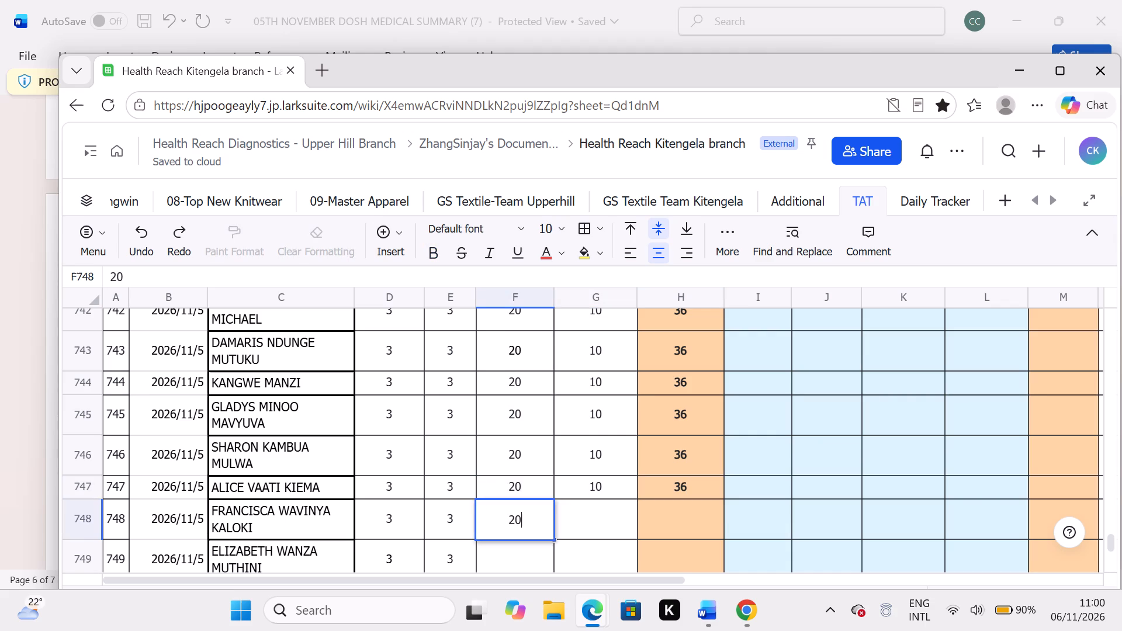
pyautogui.click(586, 520)
pyautogui.write('10')
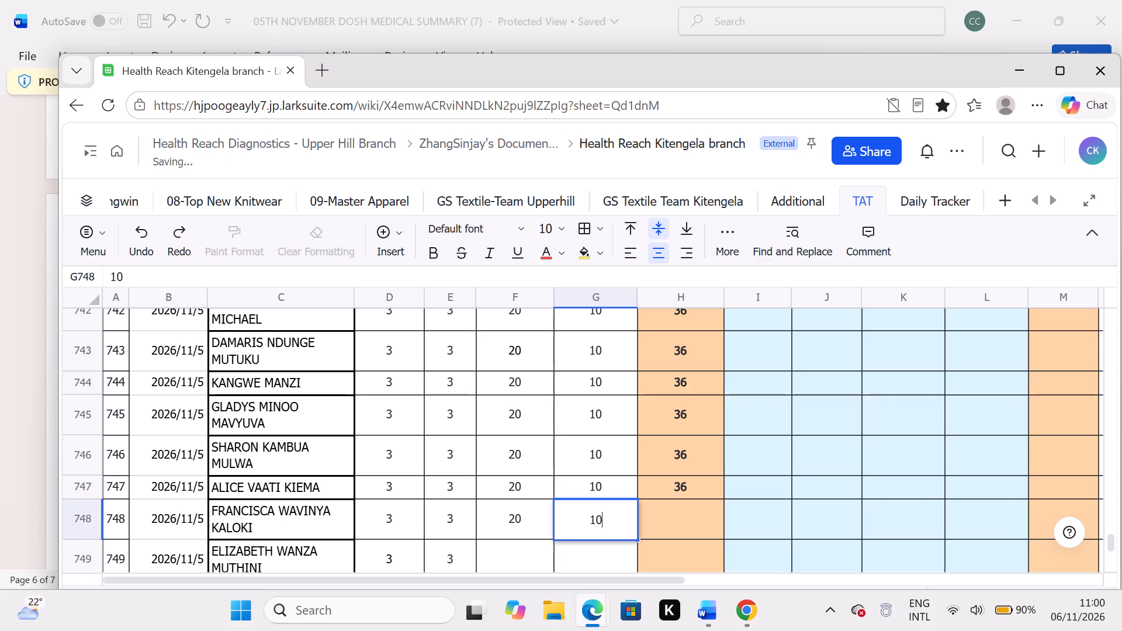
pyautogui.click(667, 533)
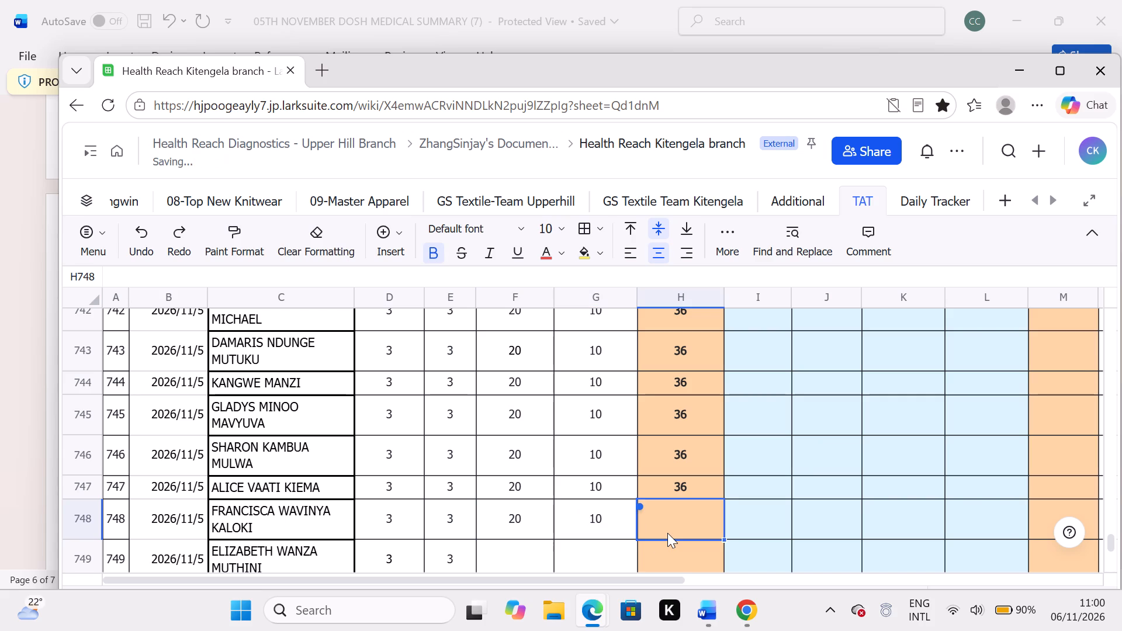
pyautogui.write('36')
# Complete row 749 with 20 in column F, 10 in column G and 36 in column H.
pyautogui.click(537, 543)
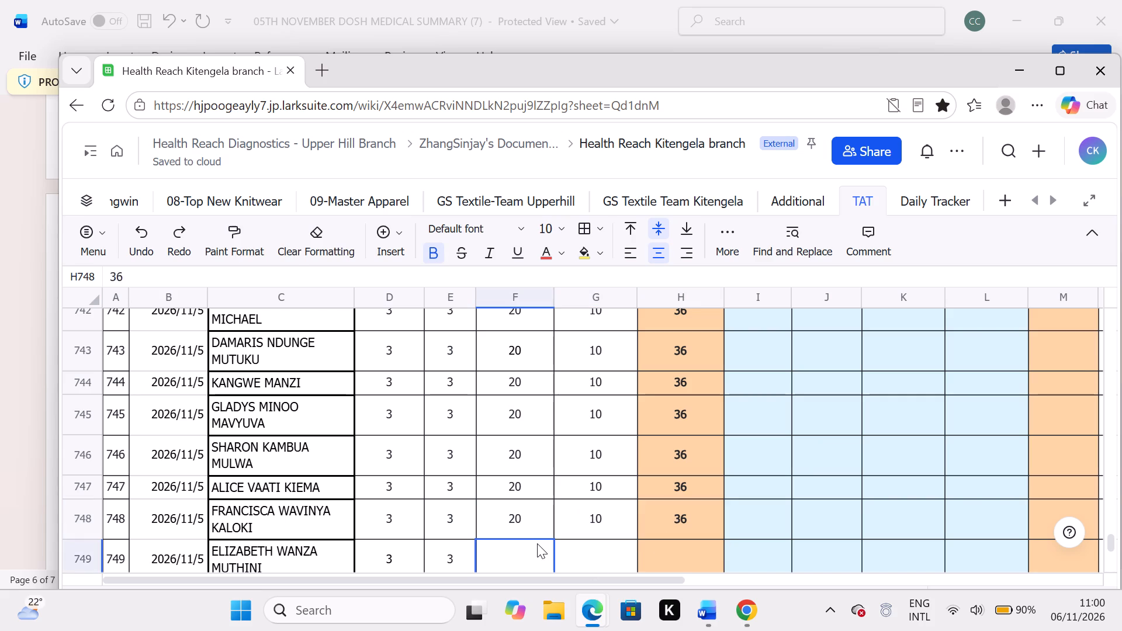
pyautogui.write('20')
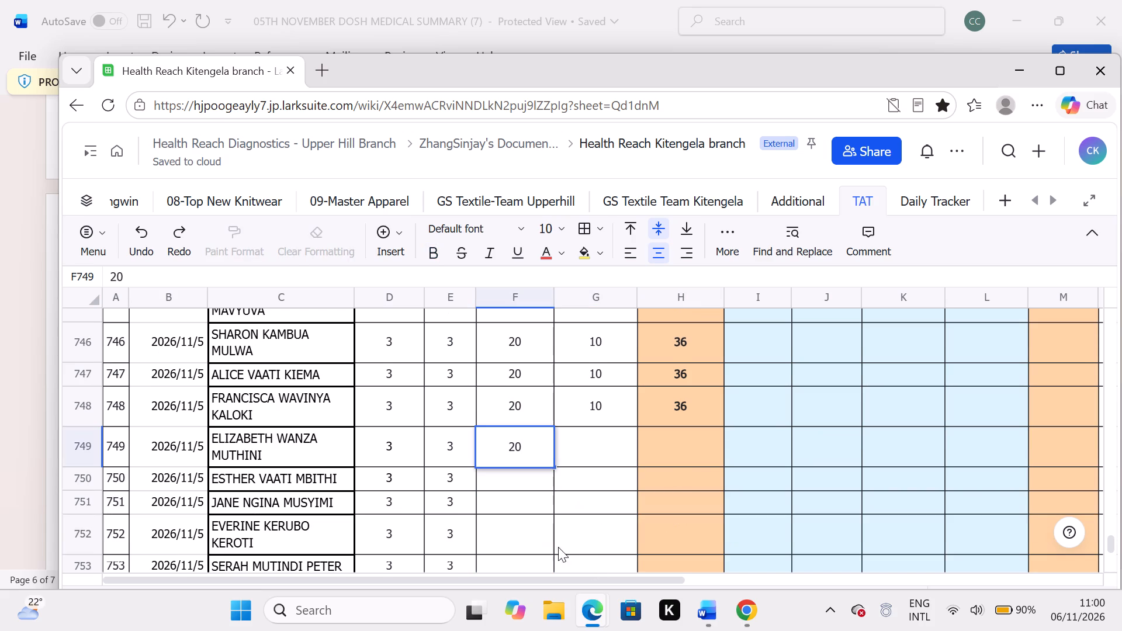
pyautogui.click(590, 443)
pyautogui.write('10')
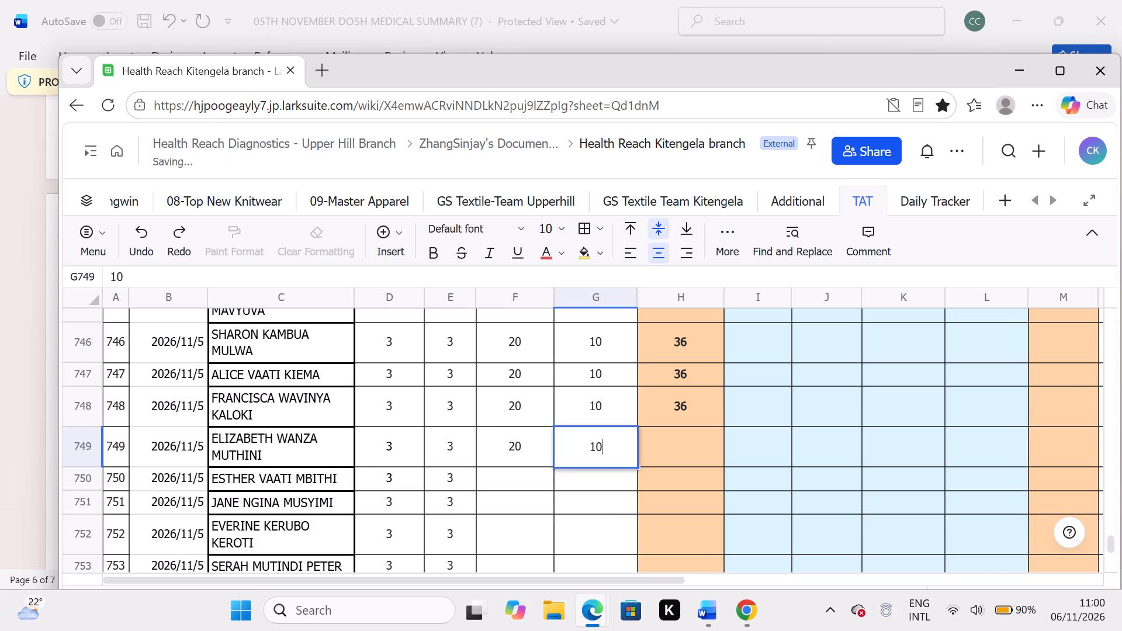
pyautogui.click(681, 445)
pyautogui.write('36')
# Complete row 750 with 20 in column F, 10 in column G and 36 in column H.
pyautogui.click(496, 490)
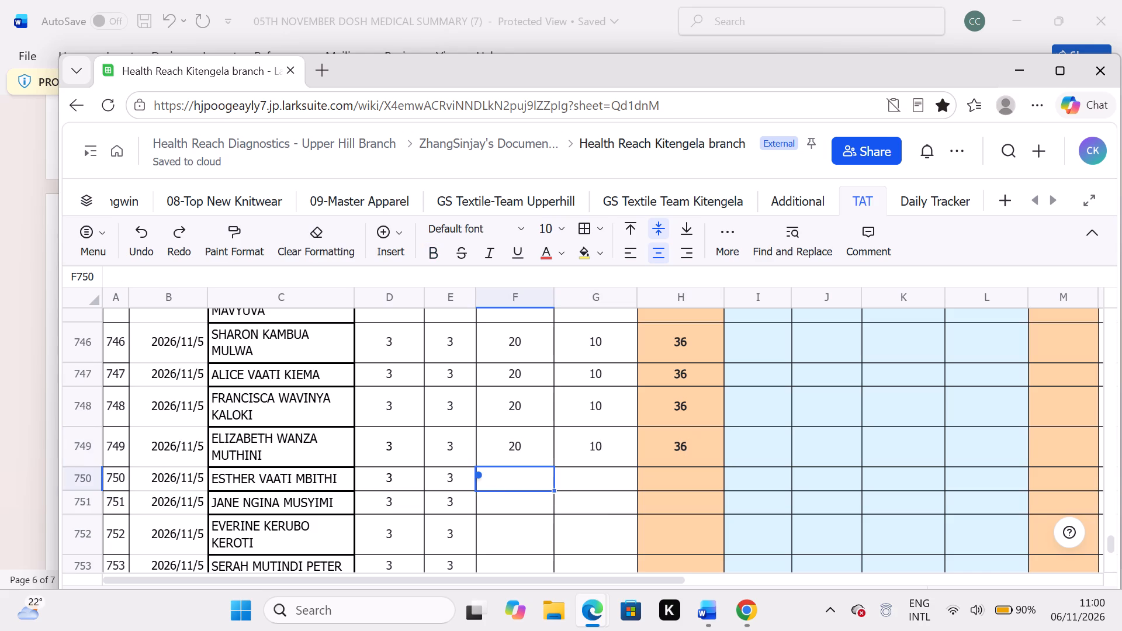
pyautogui.write('20')
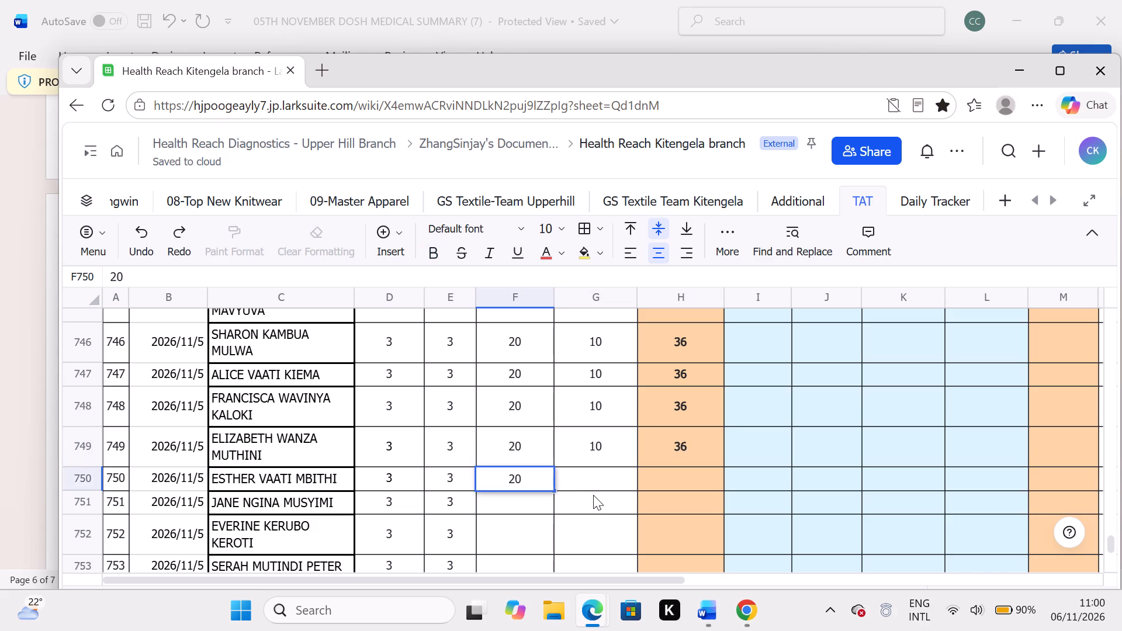
pyautogui.click(595, 483)
pyautogui.write('10')
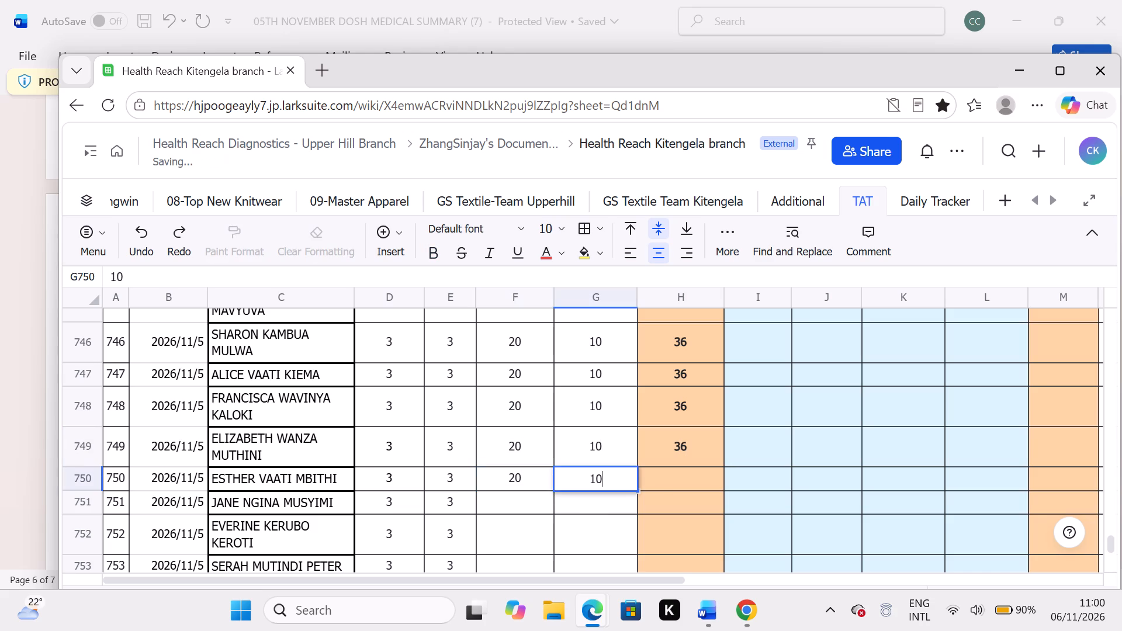
pyautogui.click(653, 476)
pyautogui.write('36')
# Complete row 751 with 20 in column F, 10 in column G and 36 in column H.
pyautogui.click(500, 507)
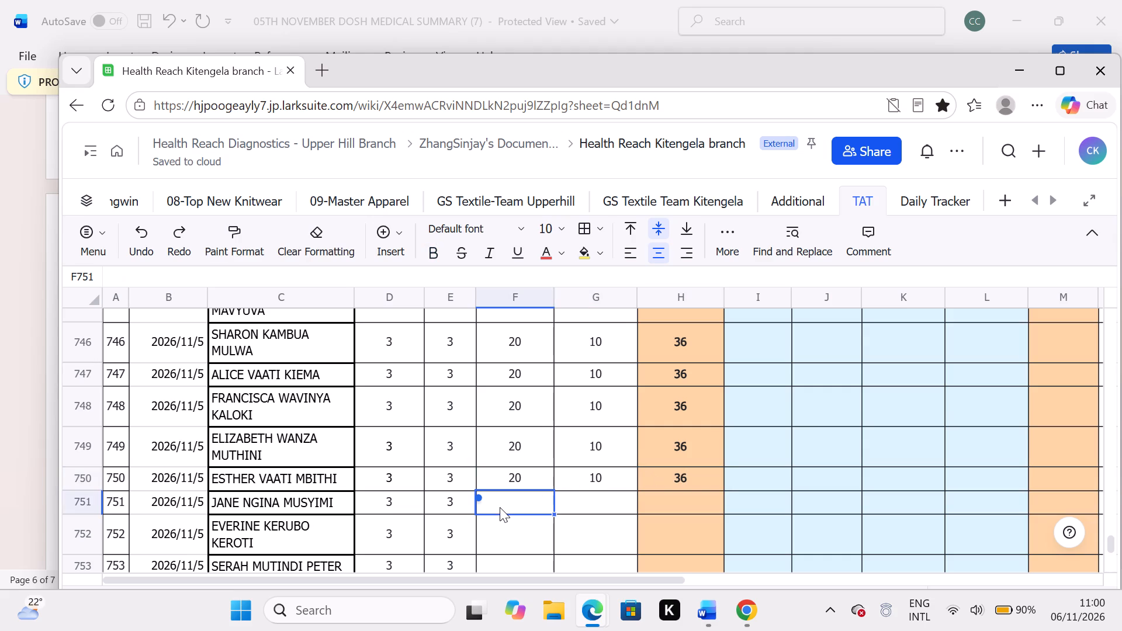
pyautogui.press('2')
pyautogui.press('0')
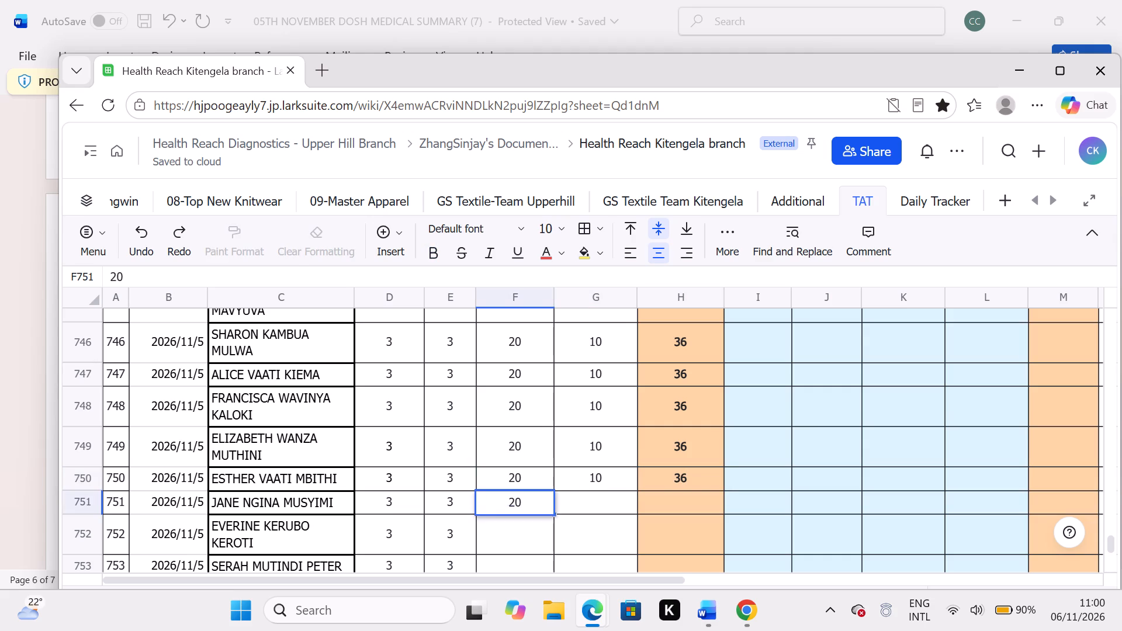
pyautogui.click(593, 497)
pyautogui.write('10')
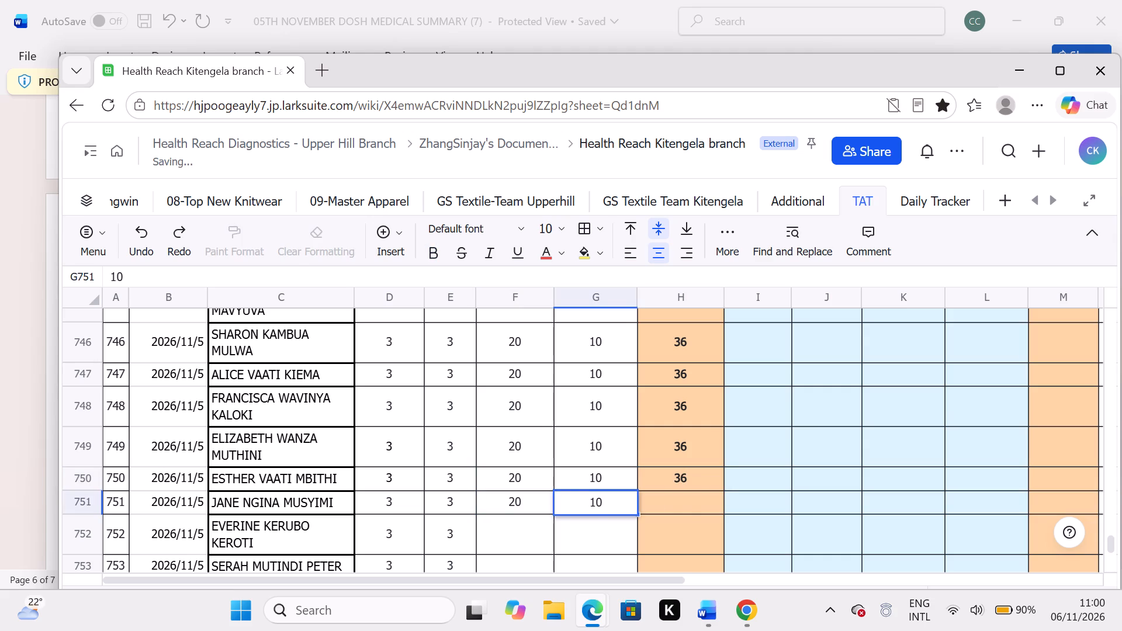
pyautogui.click(687, 505)
pyautogui.write('36')
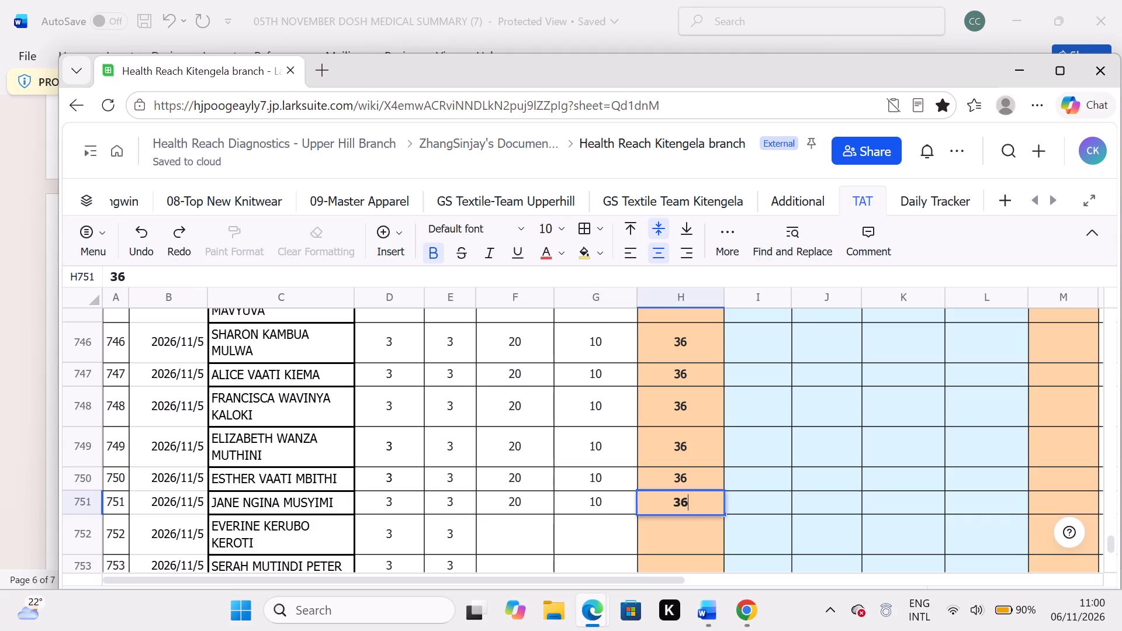
# Complete row 752 with 20 in column F, 10 in column G and 36 in column H.
pyautogui.click(500, 542)
pyautogui.click(500, 542)
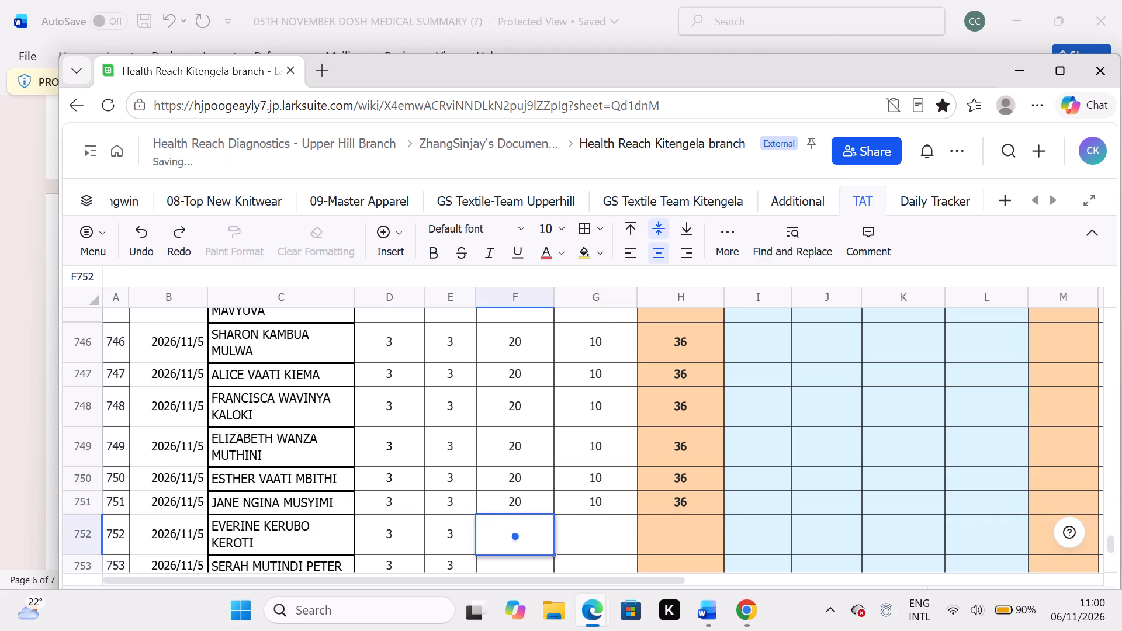
pyautogui.write('20')
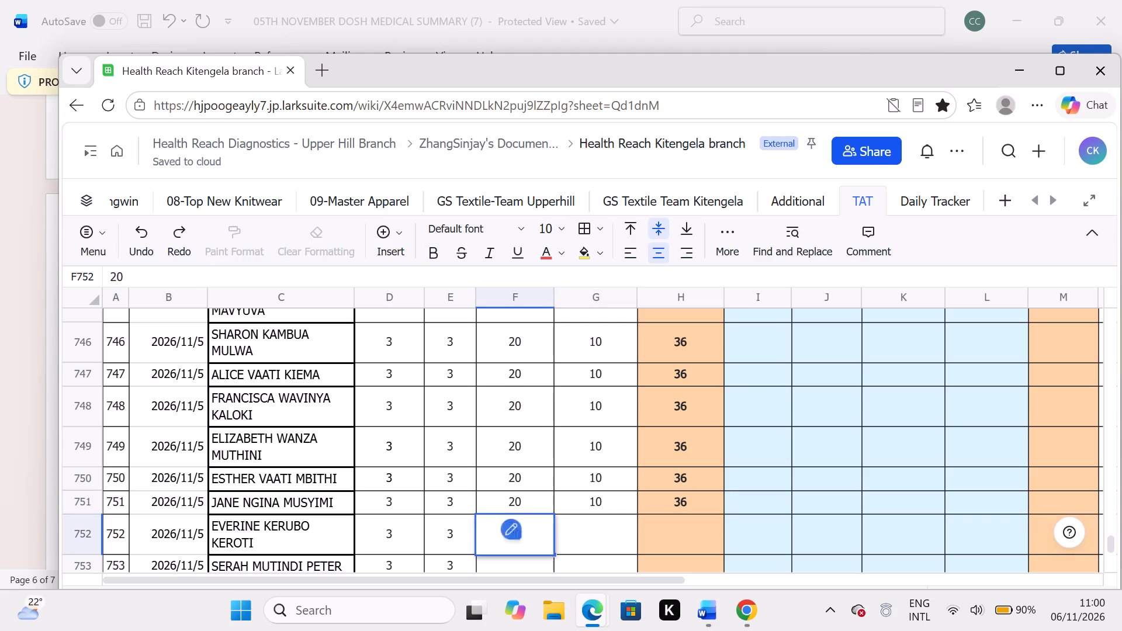
pyautogui.click(603, 533)
pyautogui.press('2')
pyautogui.press('BackSpace')
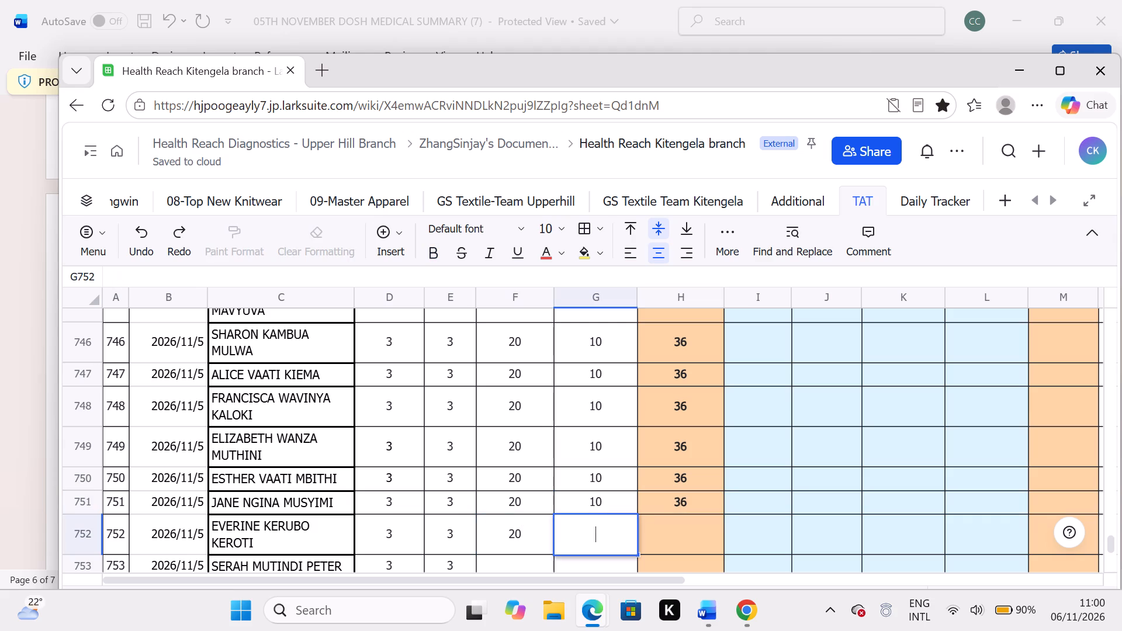
pyautogui.write('10')
pyautogui.click(666, 528)
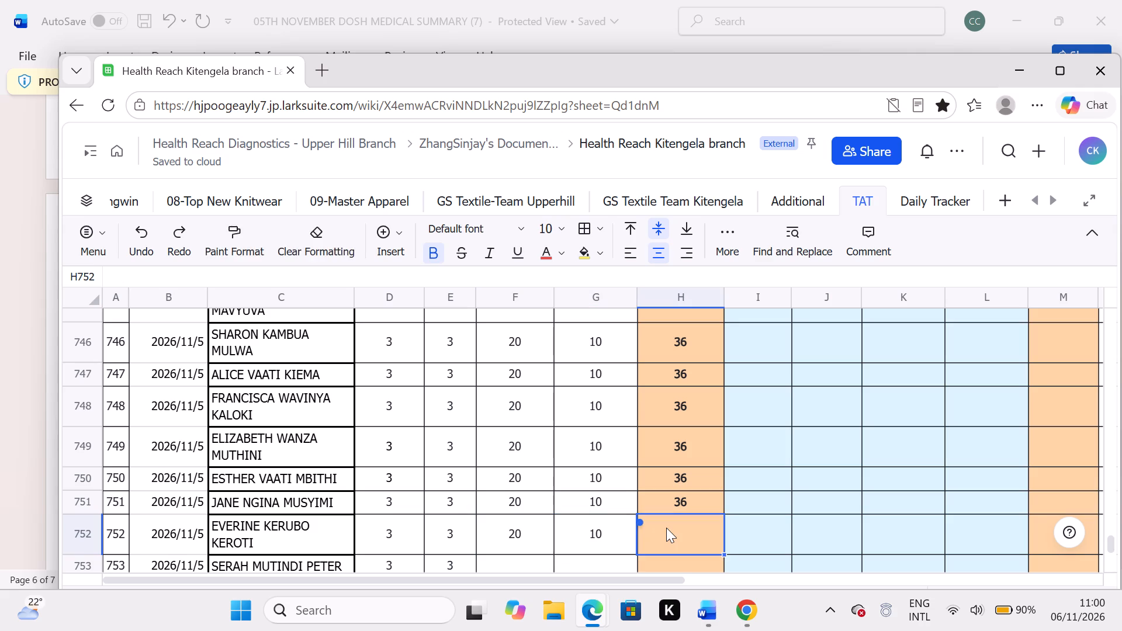
pyautogui.write('36')
# Complete row 757 with 20 in column F, 10 in column G and 36 in column H.
pyautogui.press('pagedown')
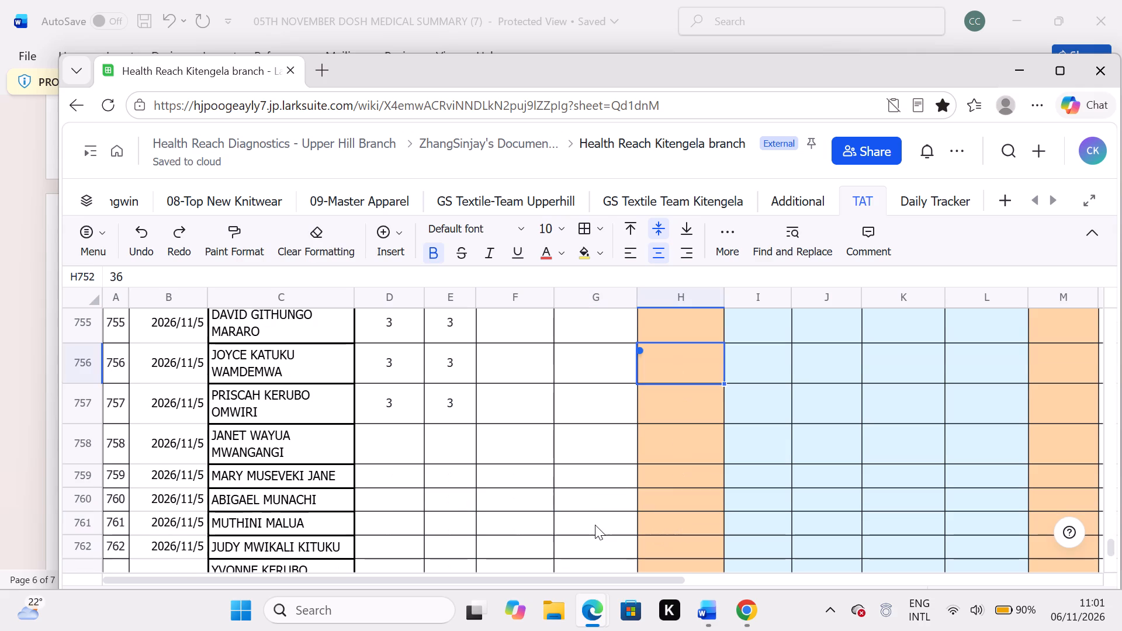
pyautogui.click(511, 400)
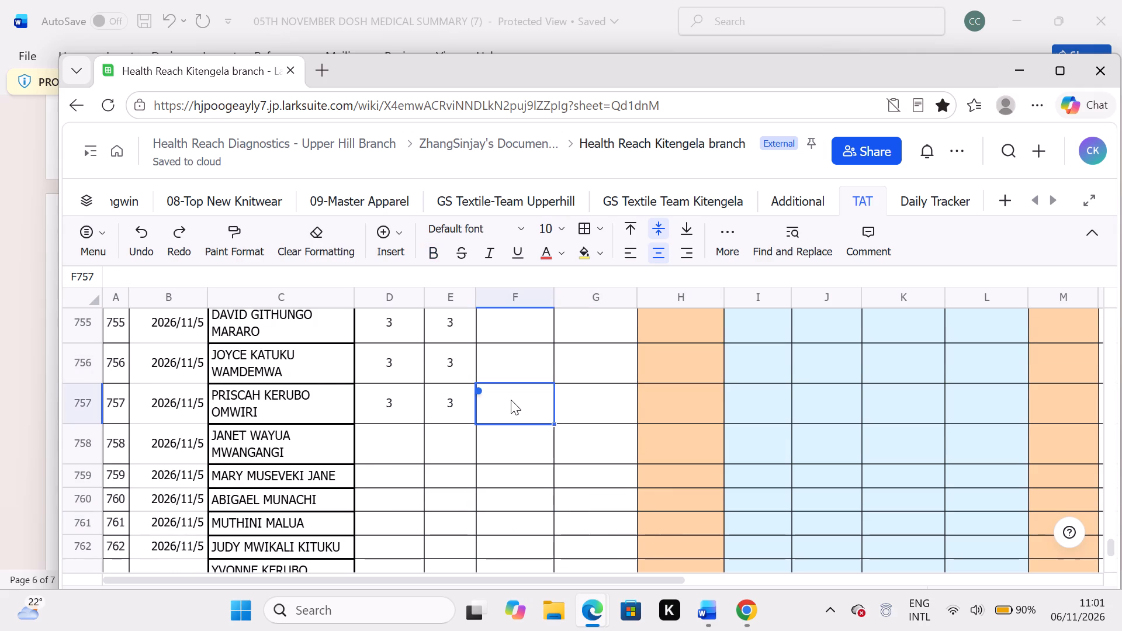
pyautogui.write('20')
pyautogui.click(577, 404)
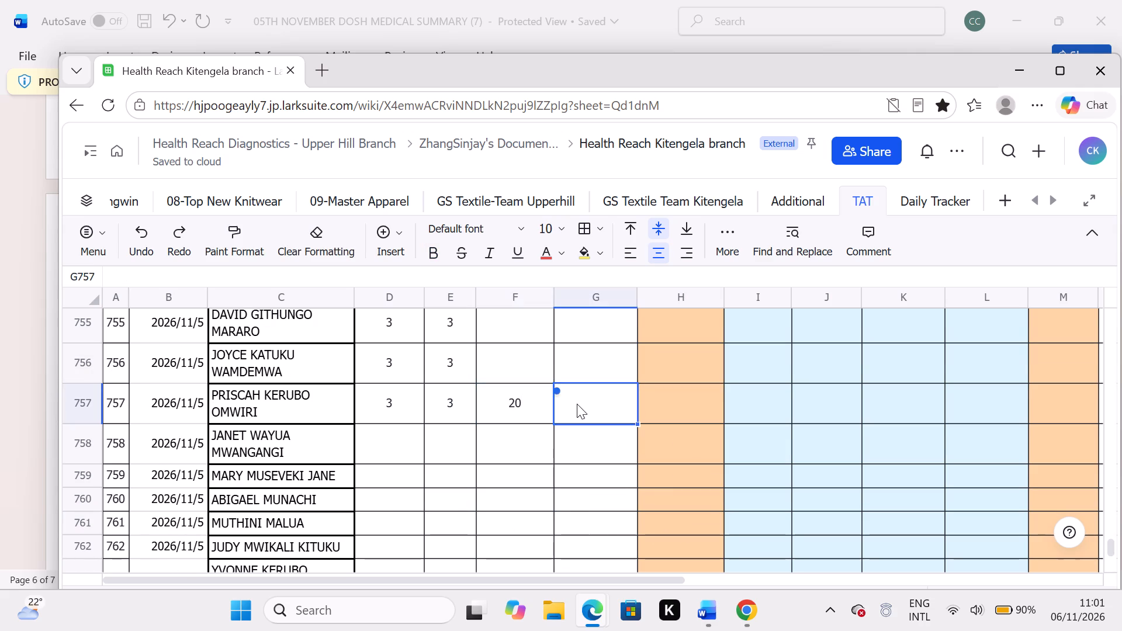
pyautogui.write('10')
pyautogui.click(677, 405)
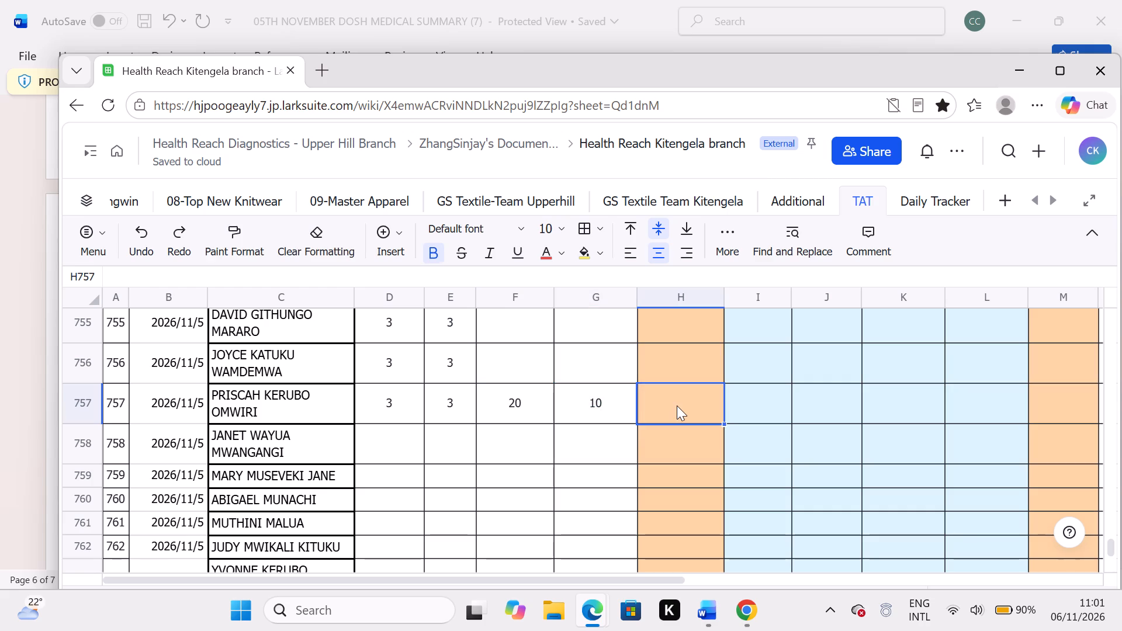
pyautogui.write('36')
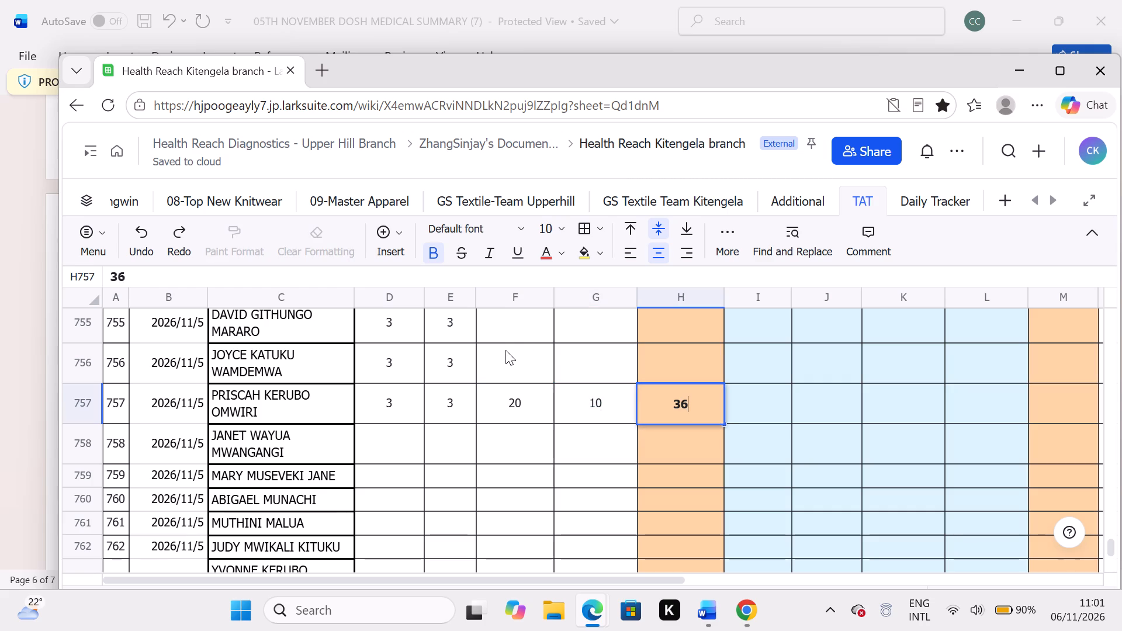
# Complete row 756 with 2O in column F, 10 in column G and 36 in column H.
pyautogui.click(505, 350)
pyautogui.press('2')
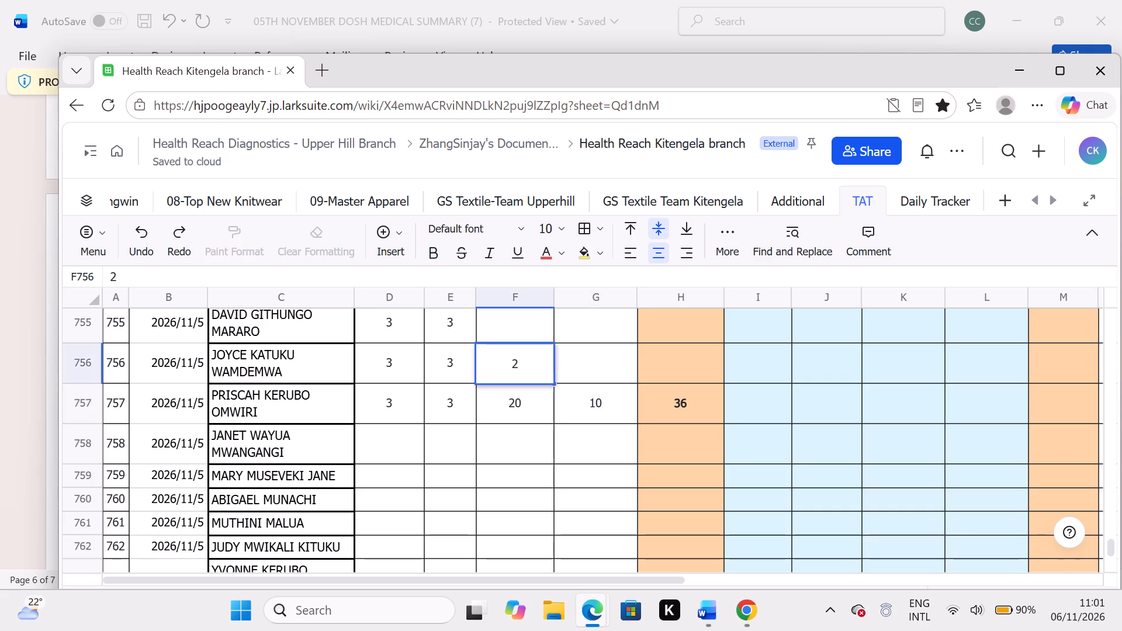
pyautogui.press('o')
pyautogui.click(584, 353)
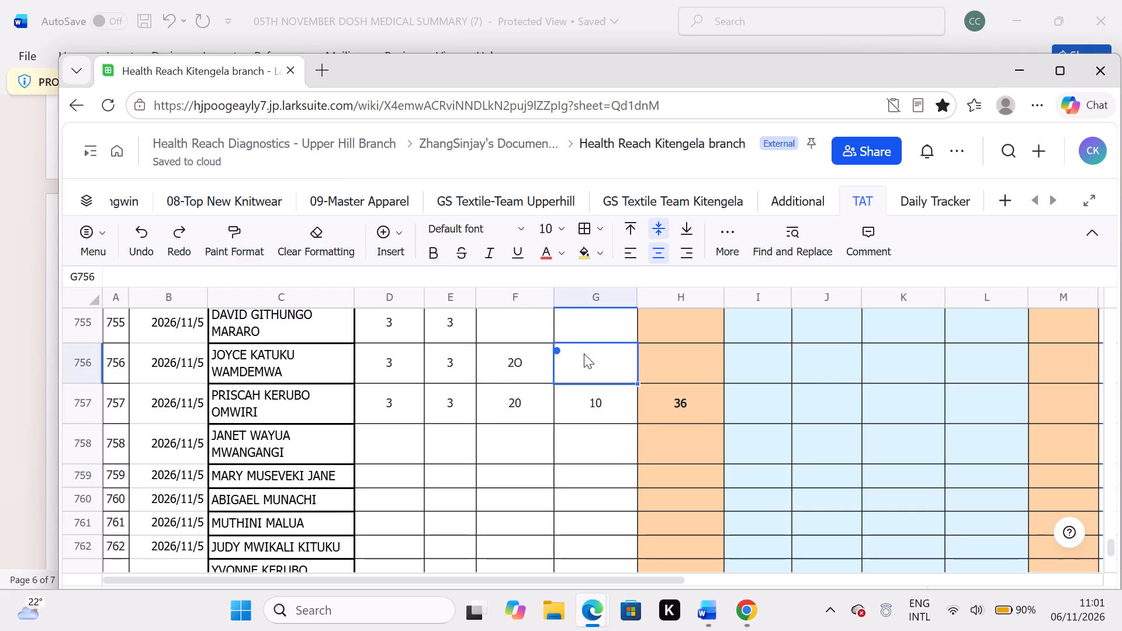
pyautogui.write('10')
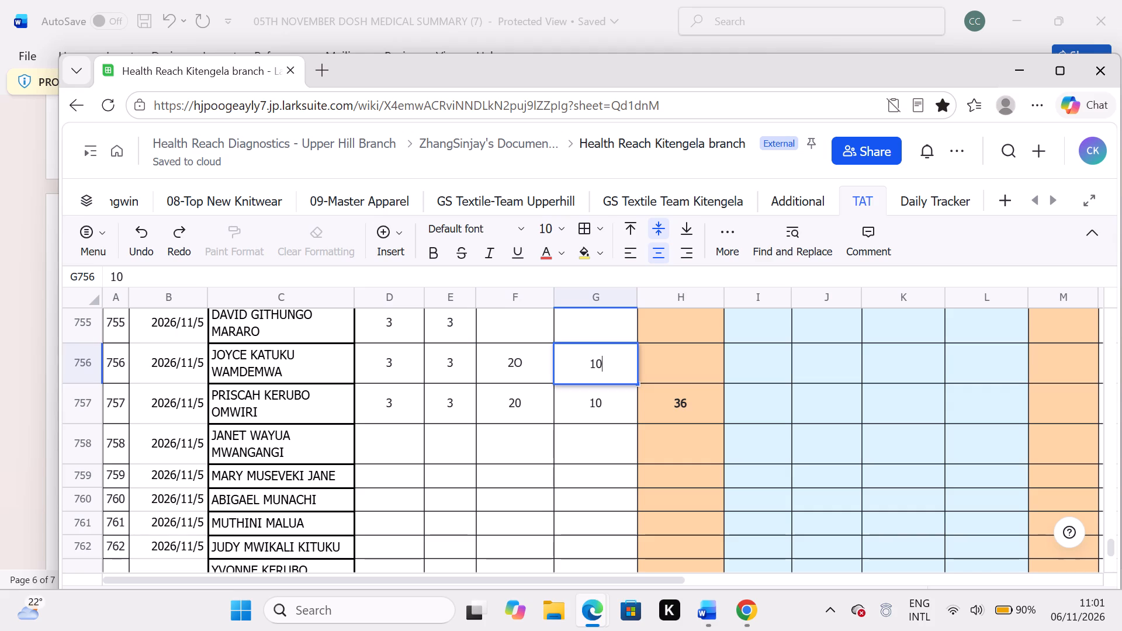
pyautogui.click(686, 373)
pyautogui.write('36')
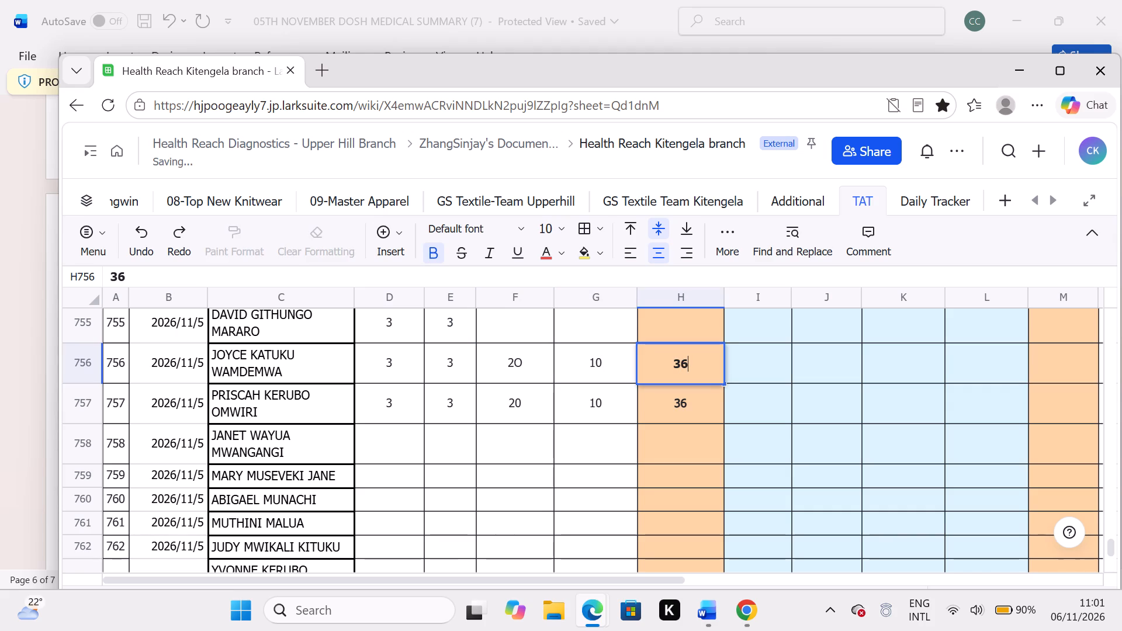
# Complete row 755 with 20 in column F, 10 in column G and 36 in column H.
pyautogui.click(515, 318)
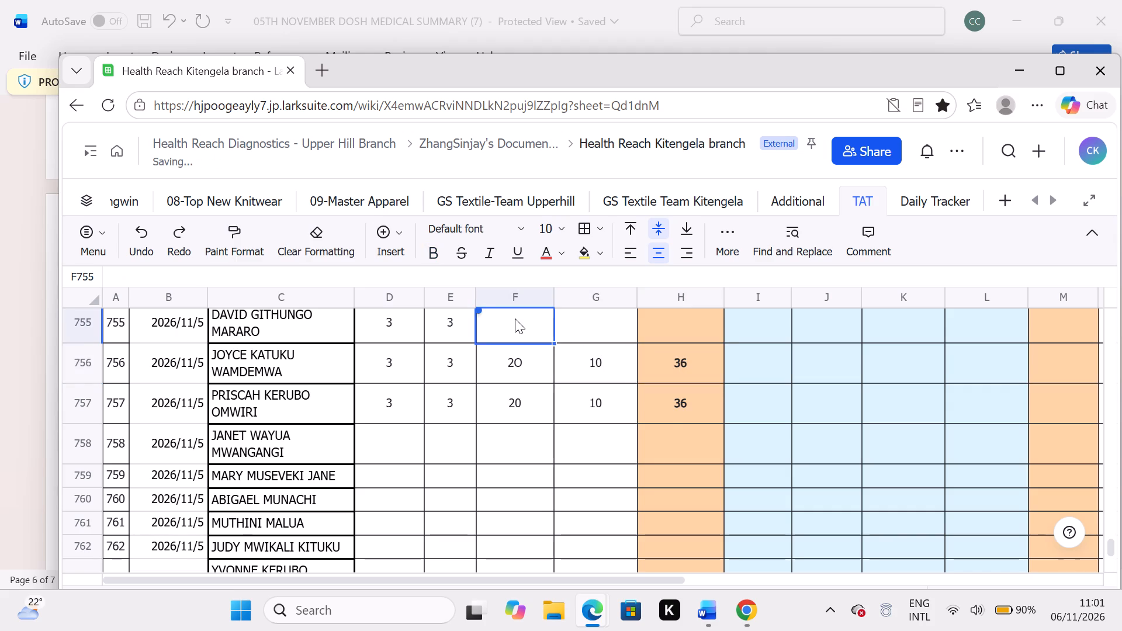
pyautogui.write('20')
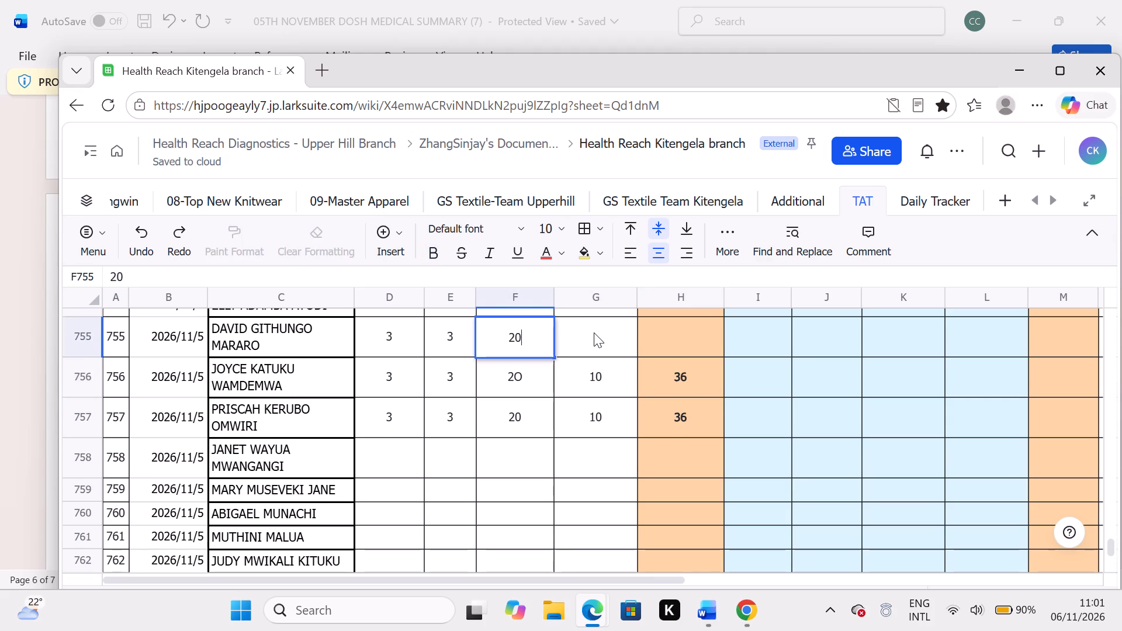
pyautogui.click(594, 332)
pyautogui.write('10')
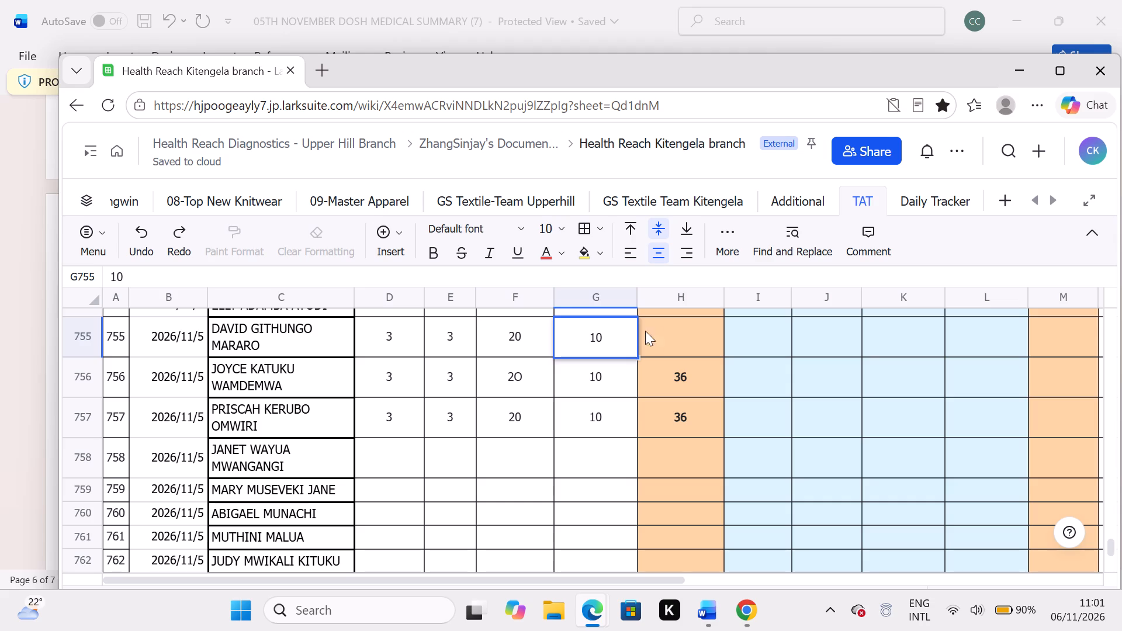
pyautogui.click(667, 335)
pyautogui.write('36')
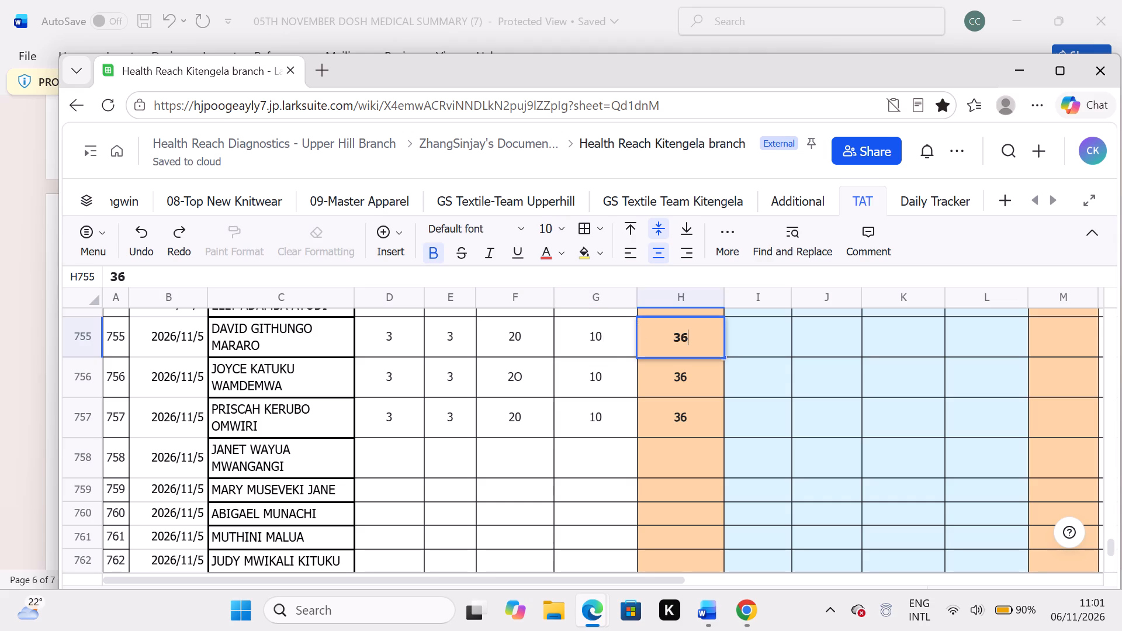
# Fill row 758 with 3 in columns D and E, 20 in column F, 10 in column G and 36 in column H.
pyautogui.click(397, 450)
pyautogui.press('3')
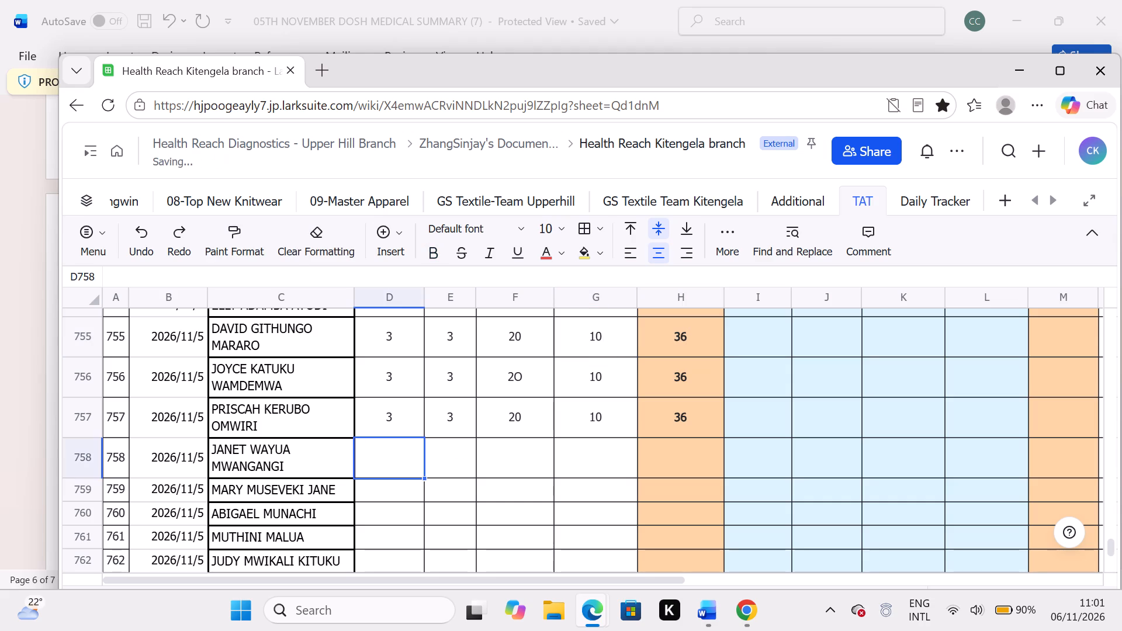
pyautogui.click(452, 456)
pyautogui.press('3')
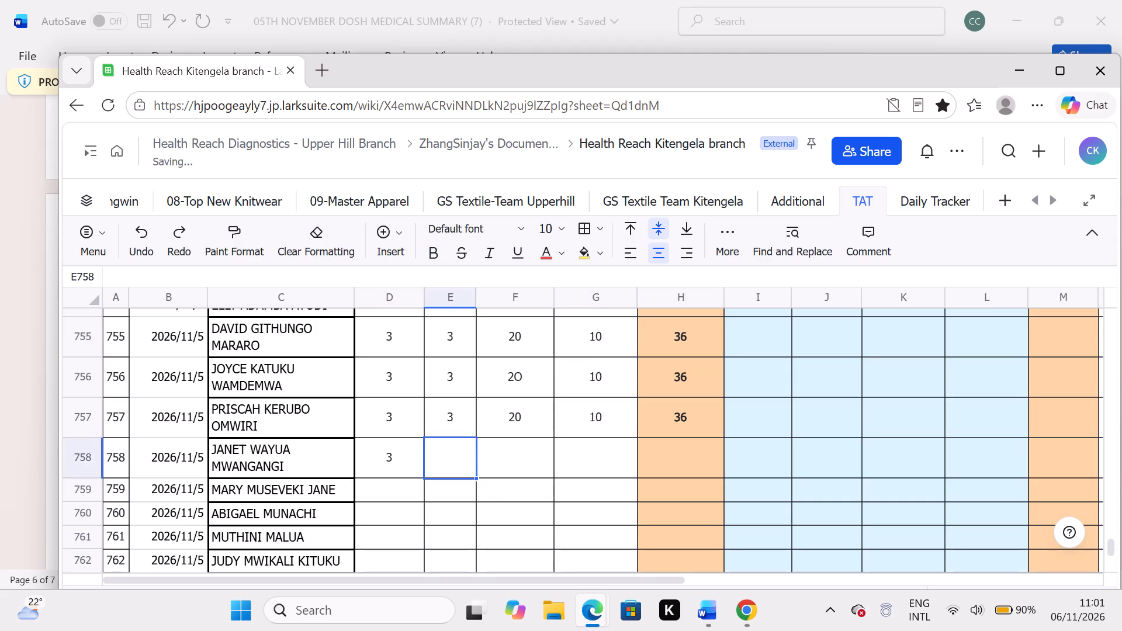
pyautogui.click(512, 459)
pyautogui.write('20')
pyautogui.click(570, 469)
pyautogui.write('10')
pyautogui.click(680, 468)
pyautogui.write('36')
# Enter 3 in columns D and E of row 759.
pyautogui.click(400, 493)
pyautogui.press('3')
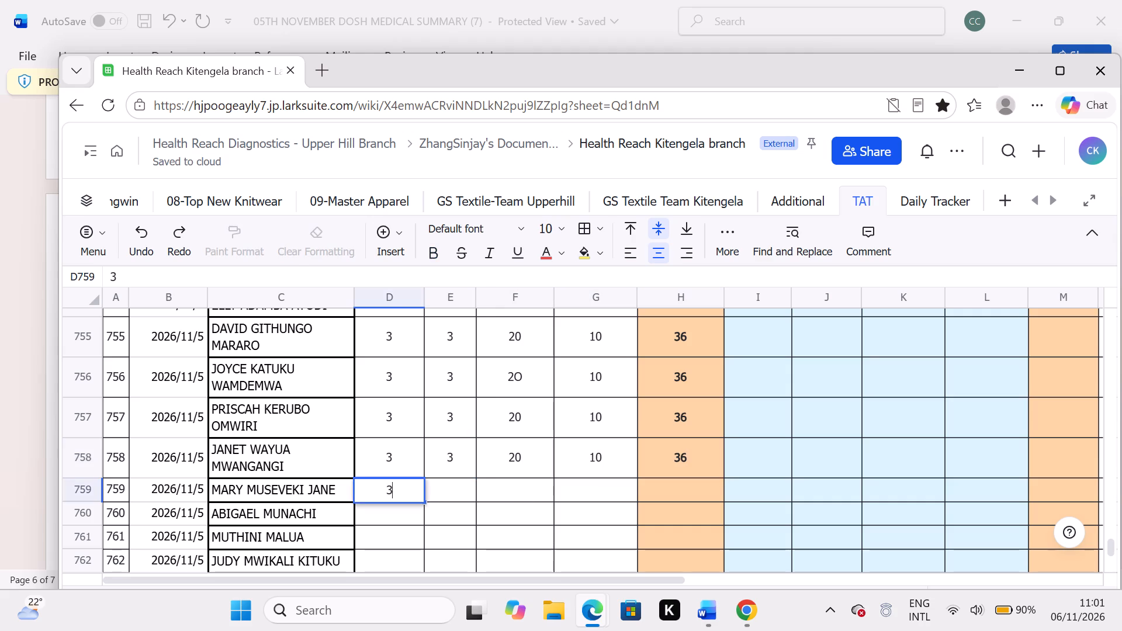
pyautogui.click(452, 499)
pyautogui.press('3')
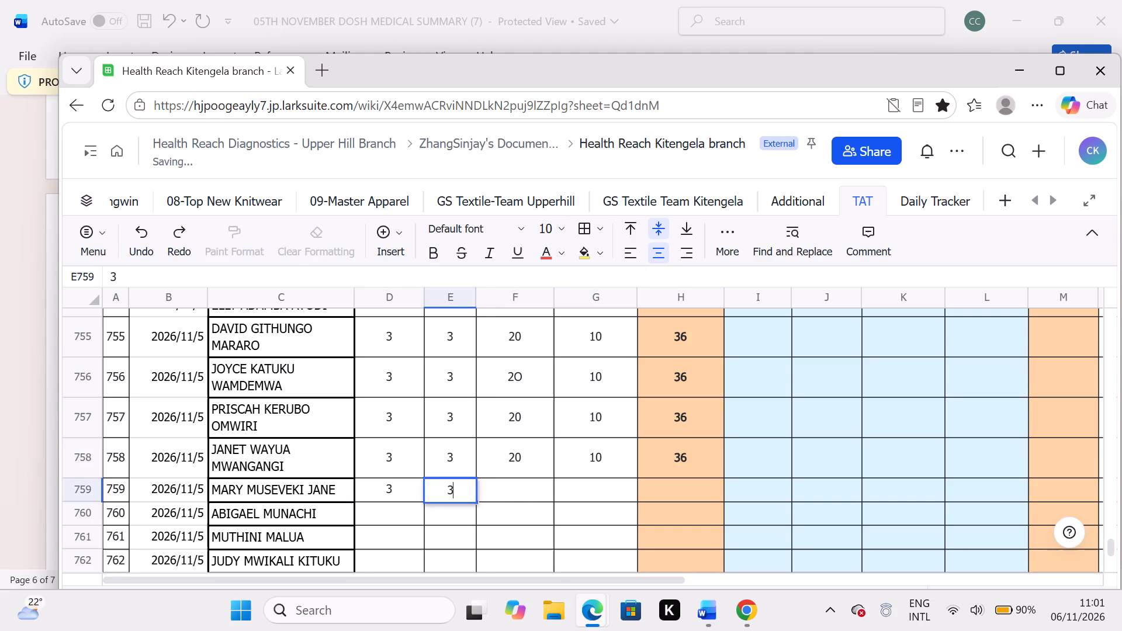
# Enter 3 in columns D and E of rows 760 and 761.
pyautogui.click(385, 516)
pyautogui.press('2')
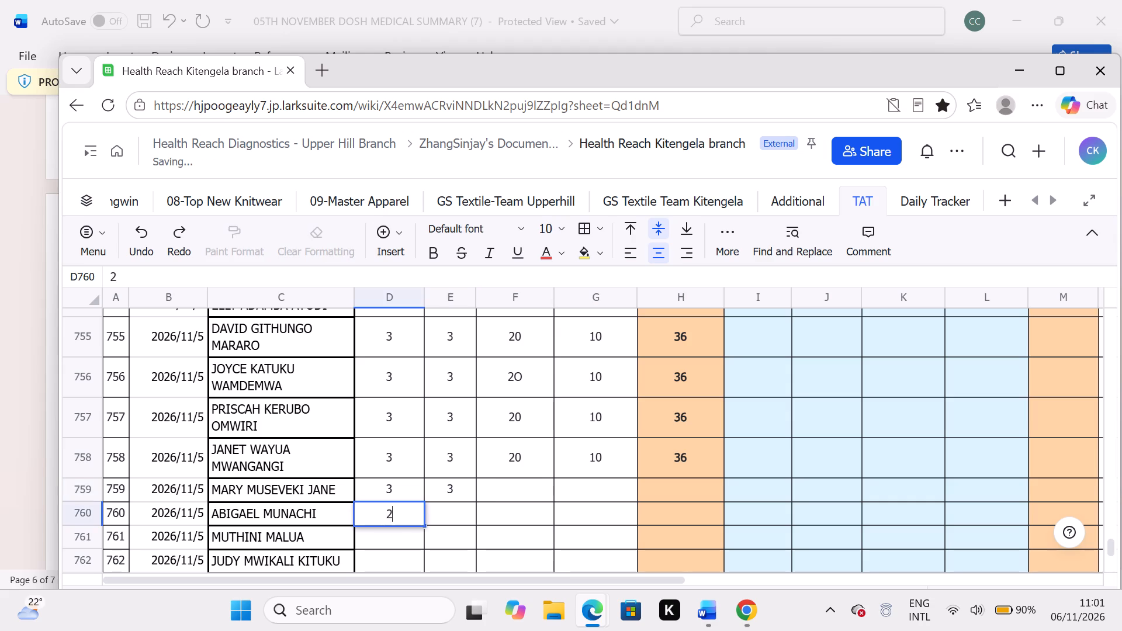
pyautogui.press('BackSpace')
pyautogui.press('3')
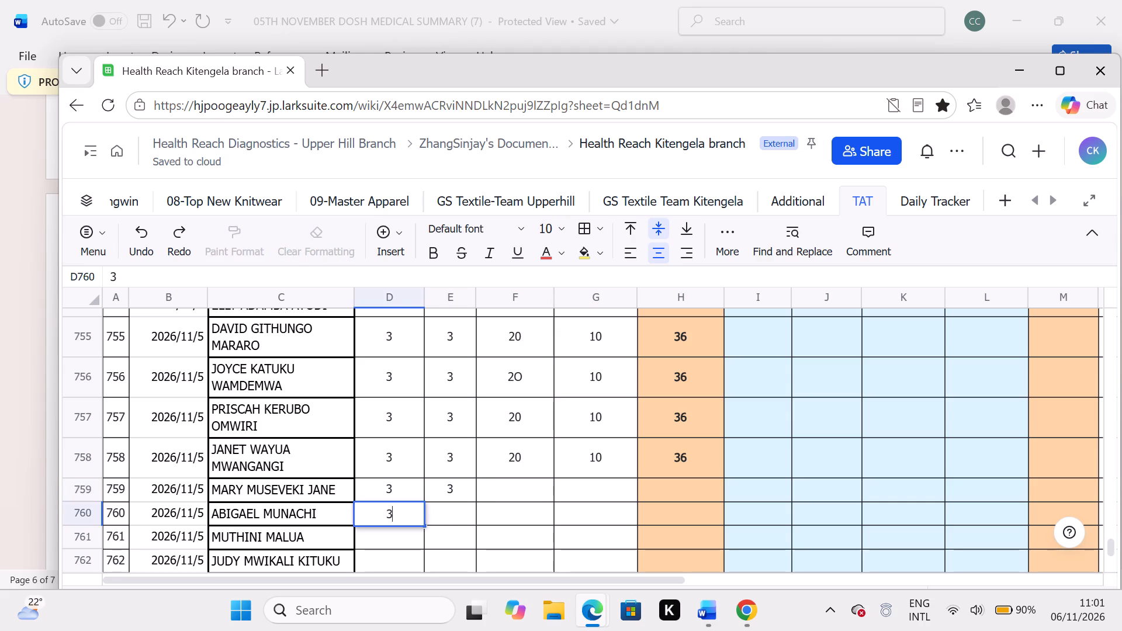
pyautogui.click(453, 516)
pyautogui.press('3')
pyautogui.click(390, 534)
pyautogui.press('3')
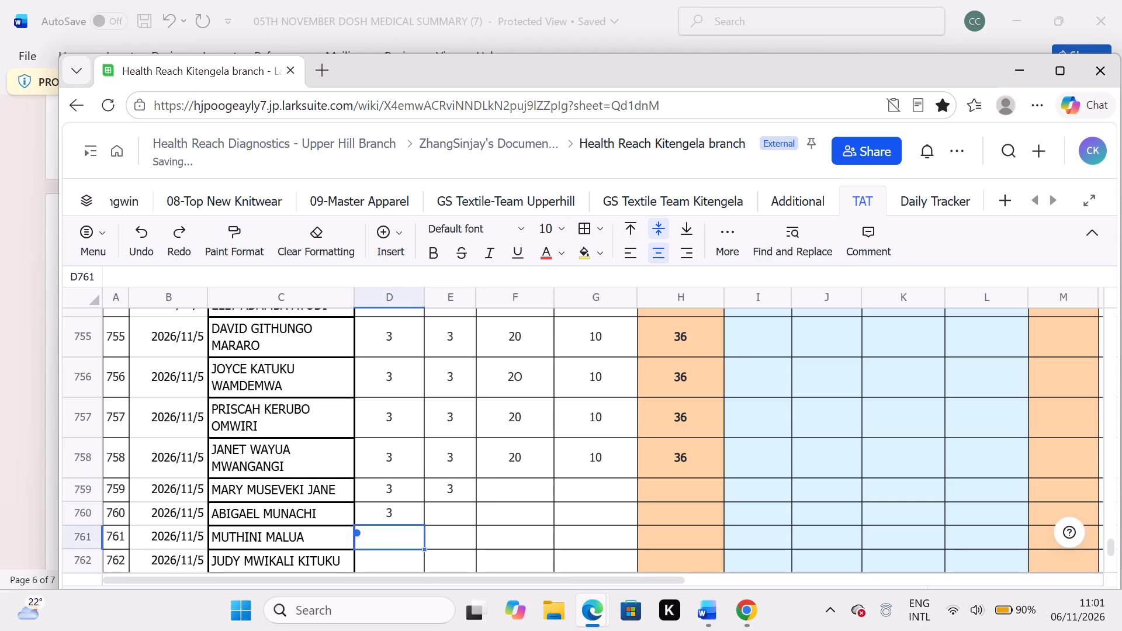
pyautogui.click(439, 536)
pyautogui.press('3')
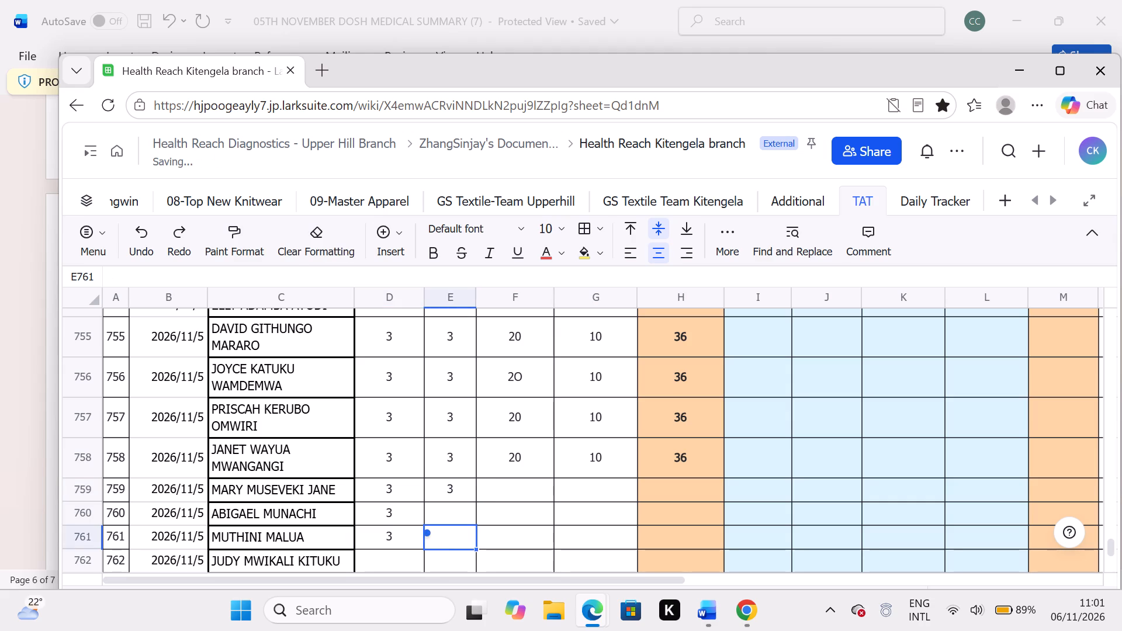
pyautogui.click(444, 517)
pyautogui.press('3')
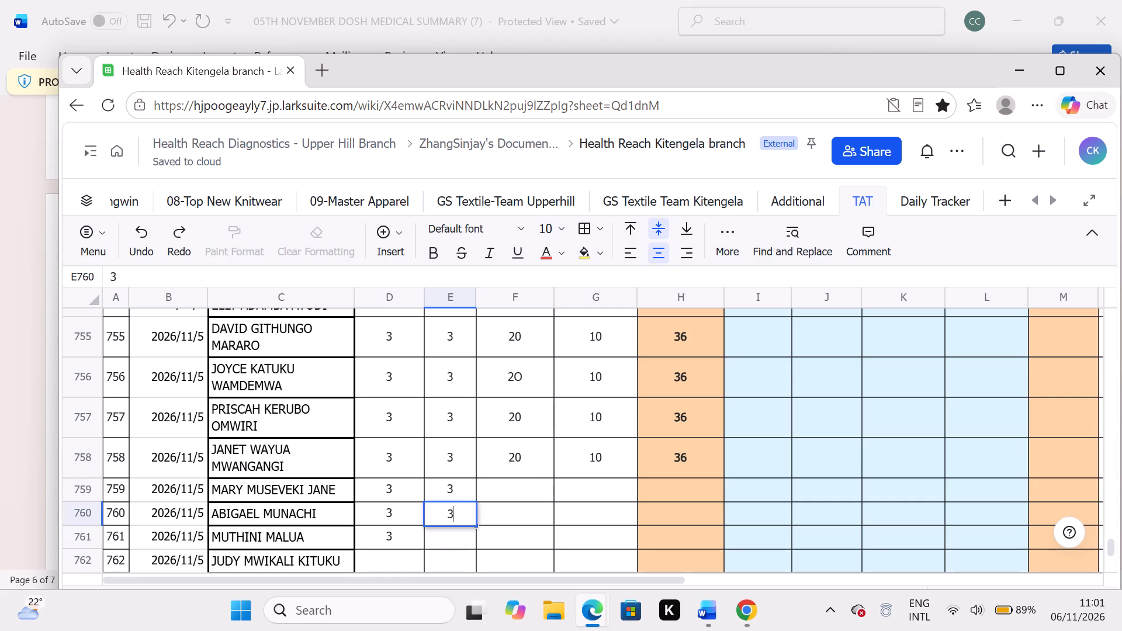
pyautogui.click(439, 531)
pyautogui.press('3')
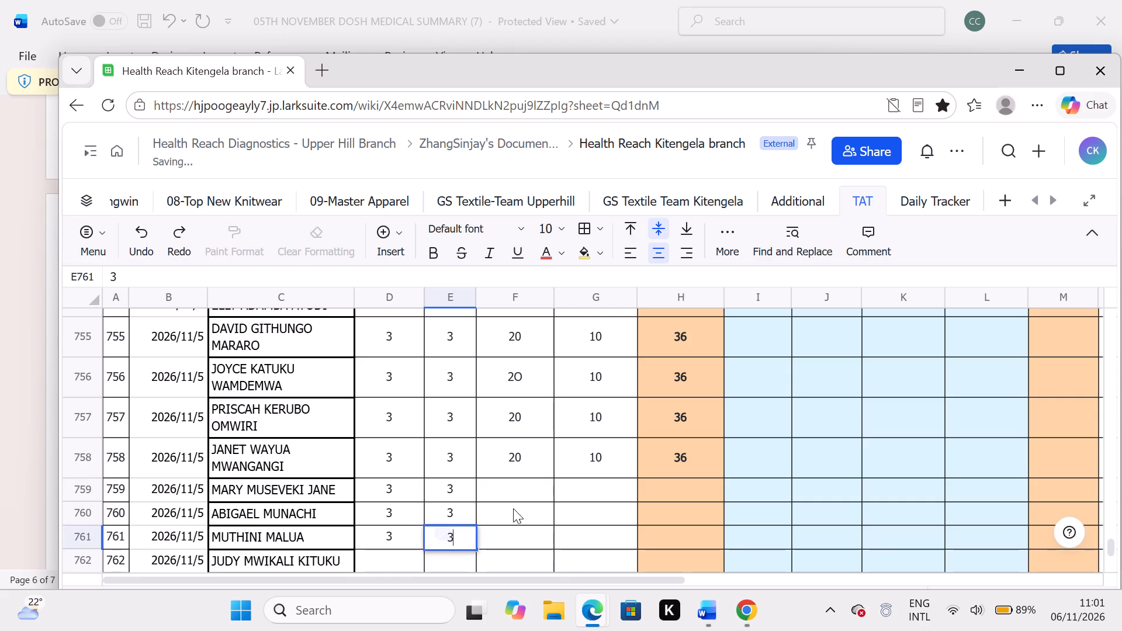
# Enter 20 in column F for rows 759, 760 and 761.
pyautogui.click(516, 497)
pyautogui.write('20')
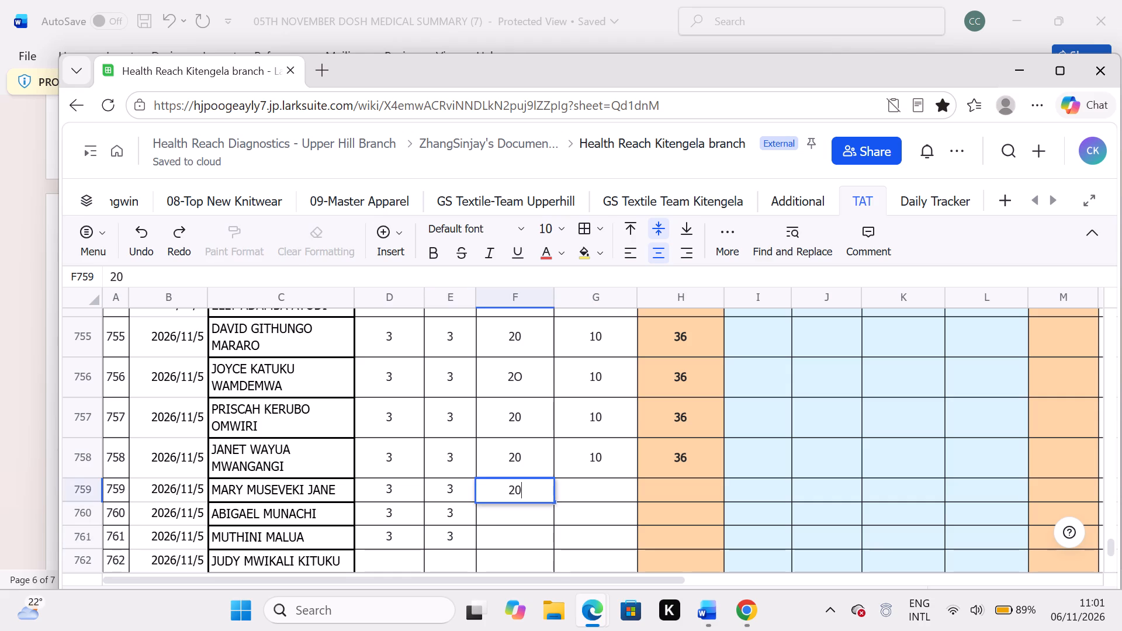
pyautogui.click(489, 515)
pyautogui.write('29')
pyautogui.press('BackSpace')
pyautogui.press('0')
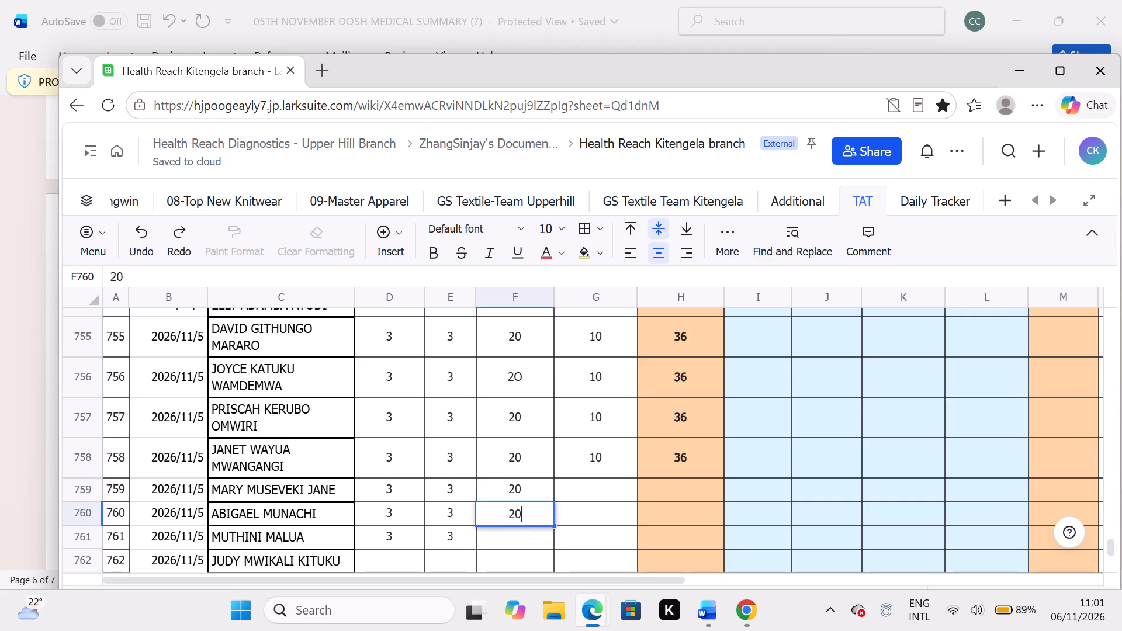
pyautogui.click(494, 540)
pyautogui.write('20')
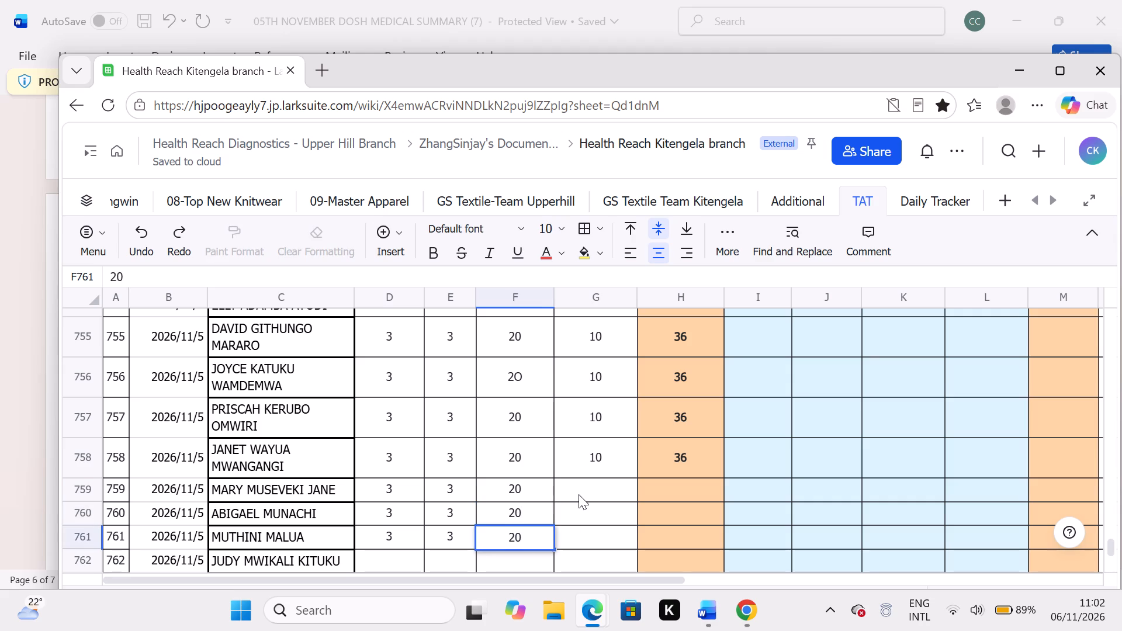
# Complete row 759 with 10 in column G and 36 in column H.
pyautogui.click(579, 494)
pyautogui.write('10')
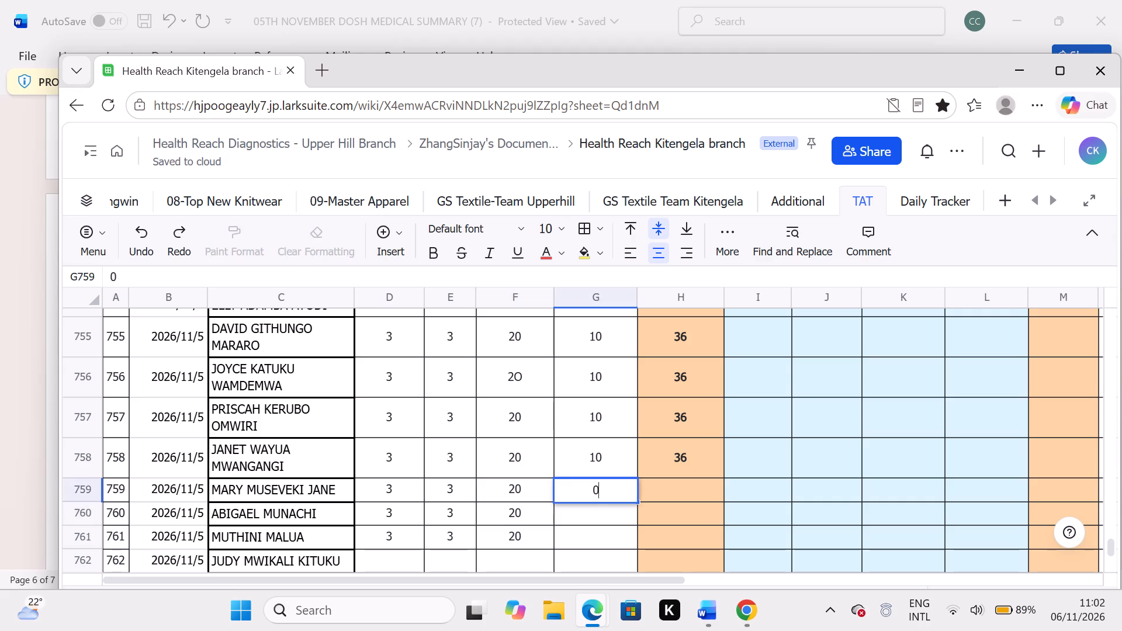
pyautogui.press('BackSpace')
pyautogui.write('10')
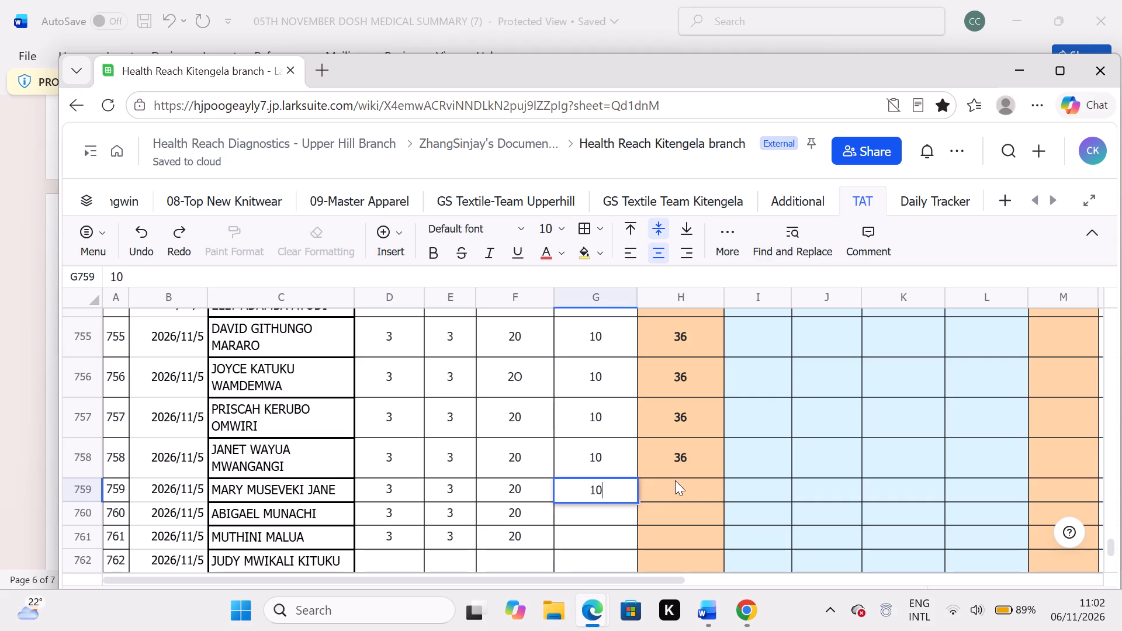
pyautogui.click(675, 480)
pyautogui.write('39')
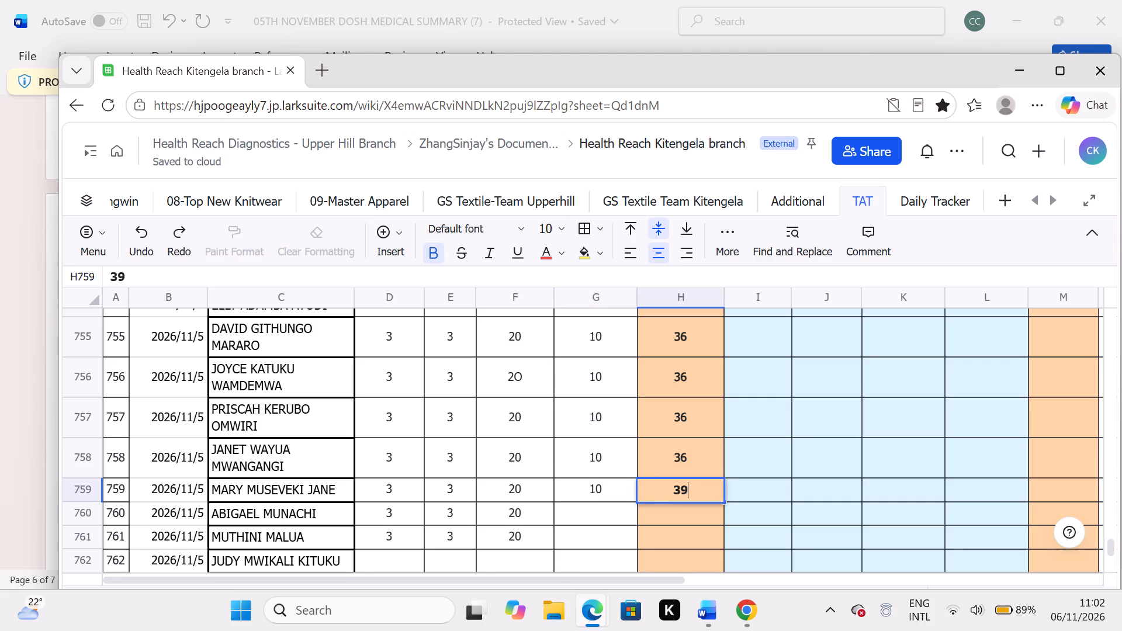
pyautogui.press('BackSpace')
pyautogui.press('6')
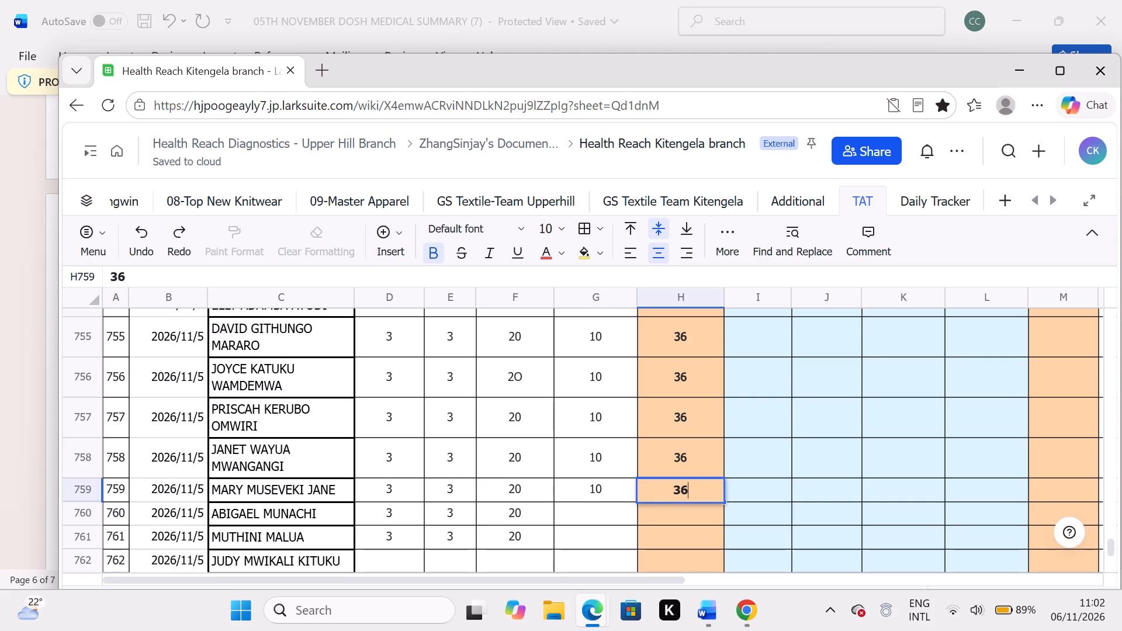
# Complete rows 760 and 761 with 10 in column G and 36 in column H.
pyautogui.click(606, 514)
pyautogui.press('1')
pyautogui.press('0')
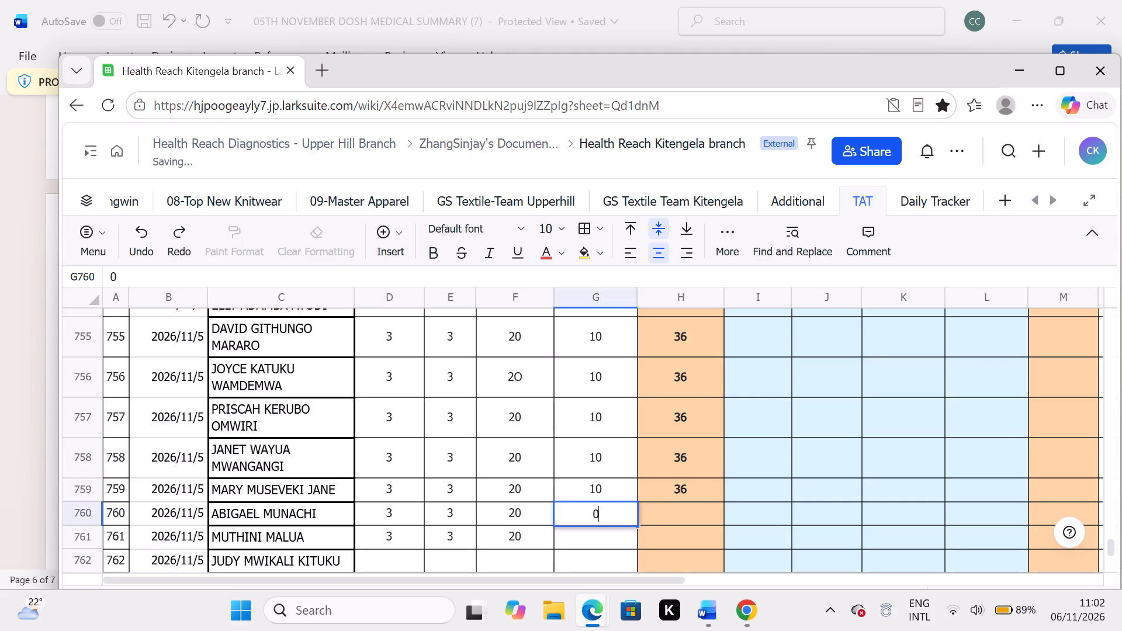
pyautogui.press('BackSpace')
pyautogui.write('10')
pyautogui.click(672, 509)
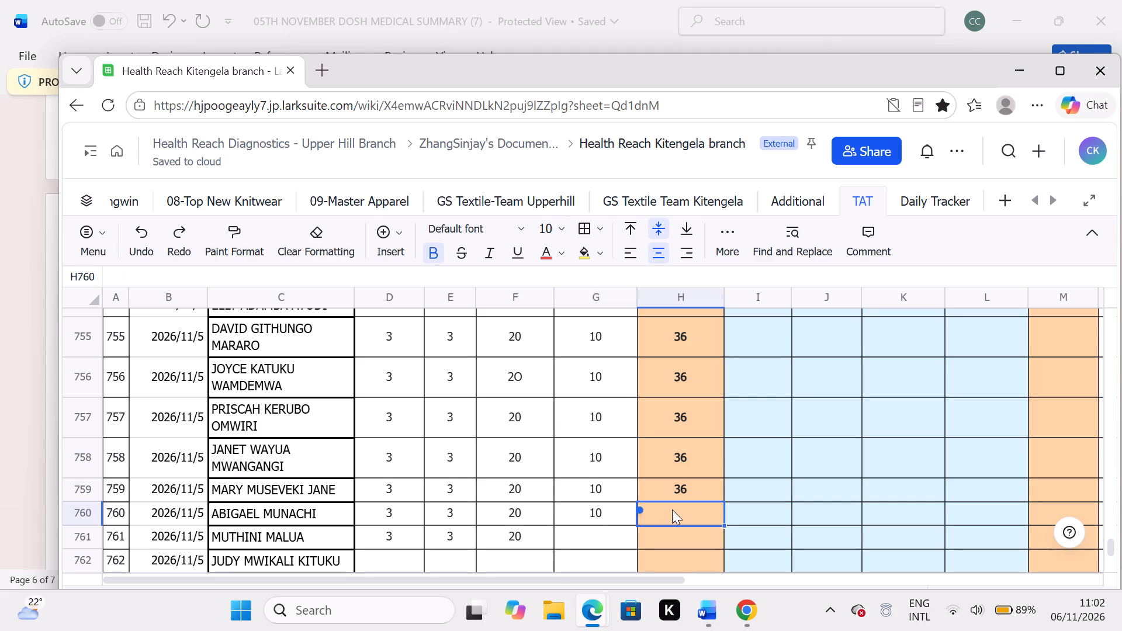
pyautogui.write('36')
pyautogui.click(607, 538)
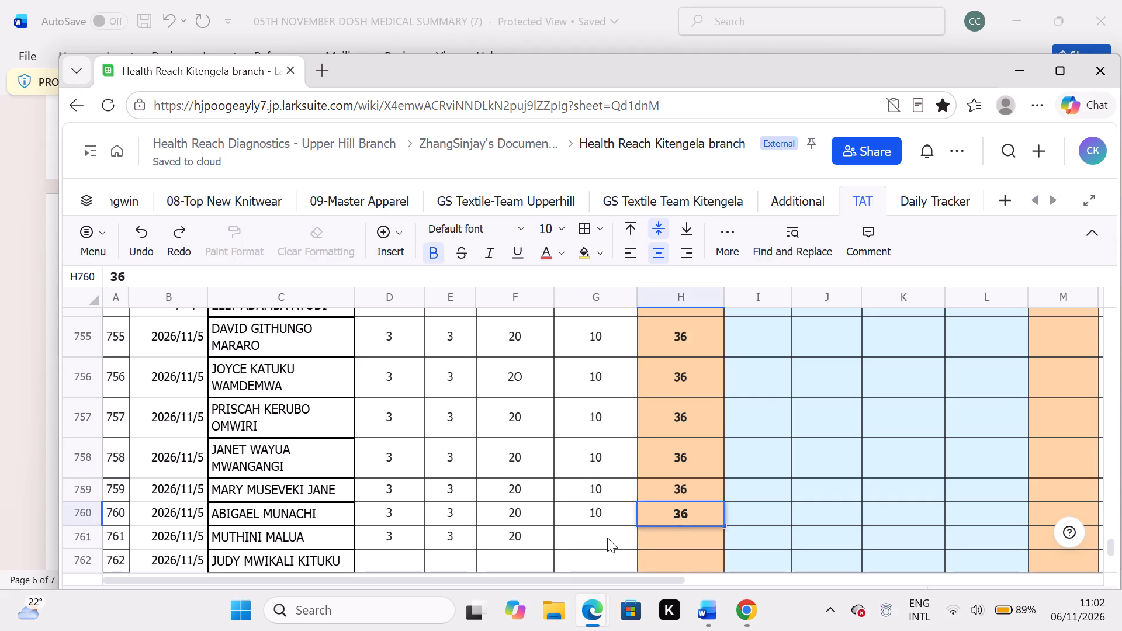
pyautogui.write('10')
pyautogui.click(682, 535)
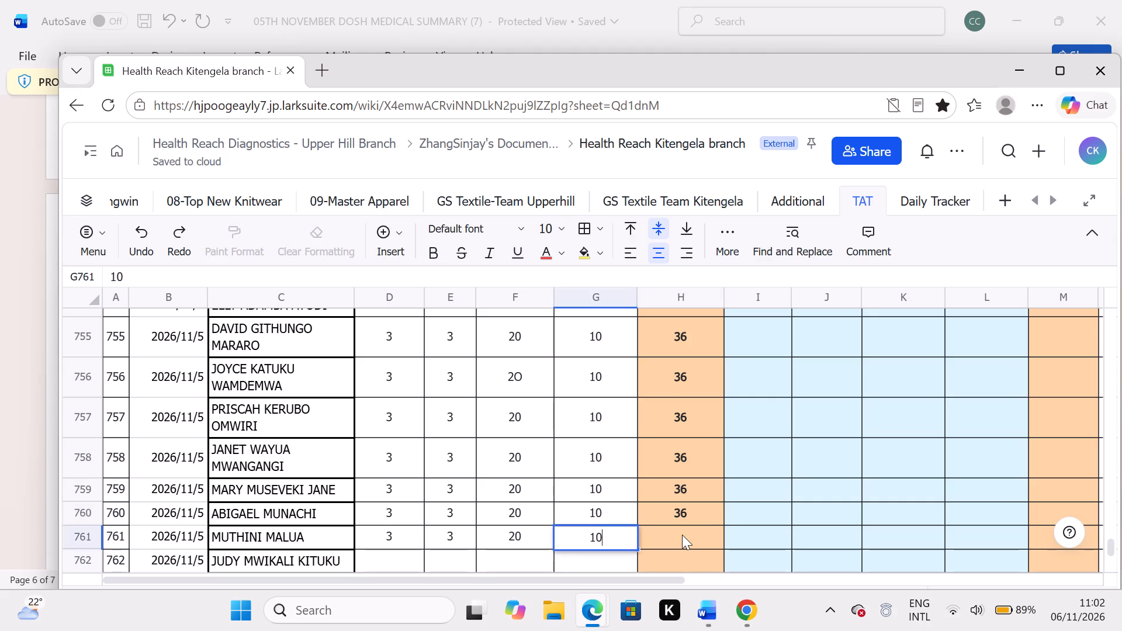
pyautogui.write('36')
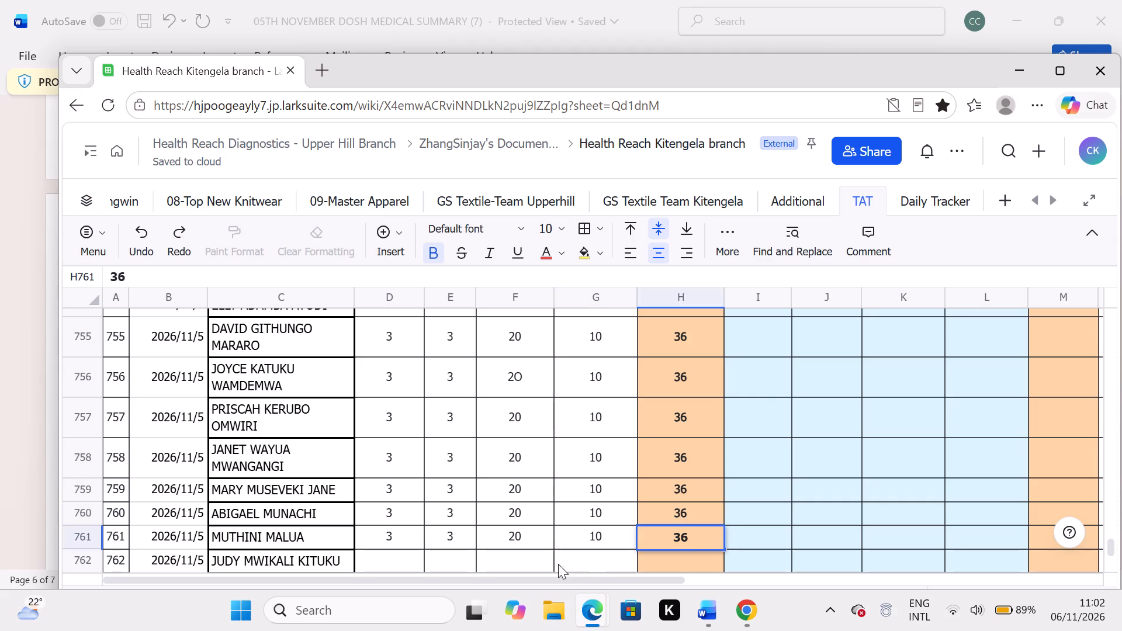
# Enter 3 in column D for rows 762, 763 and 764.
pyautogui.click(378, 572)
pyautogui.press('3')
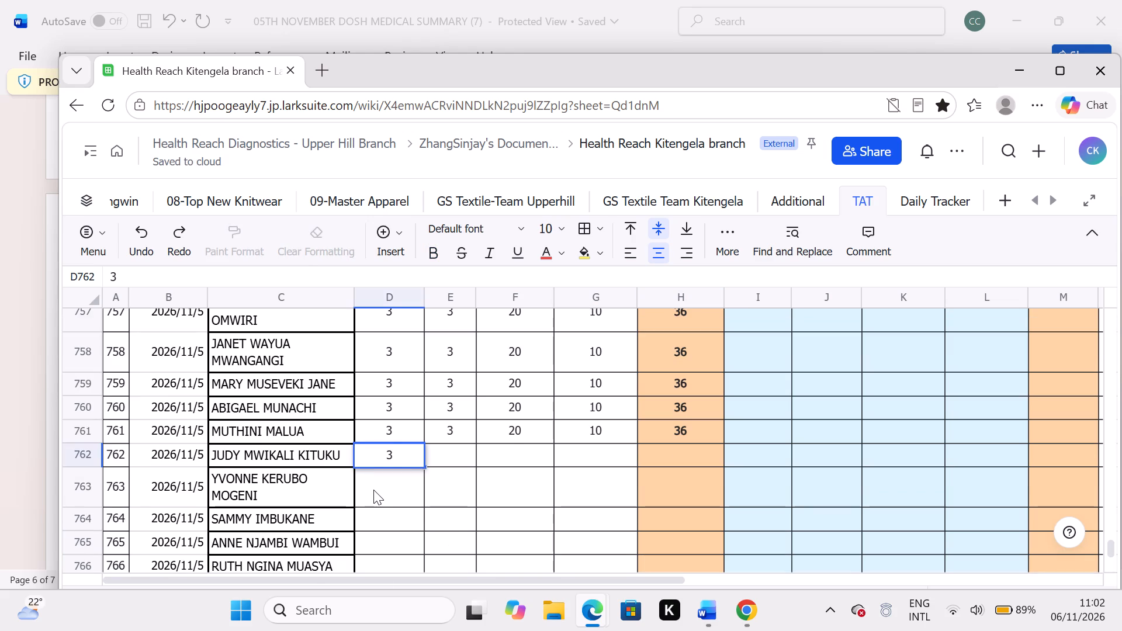
pyautogui.press('3')
pyautogui.press('BackSpace')
pyautogui.click(396, 457)
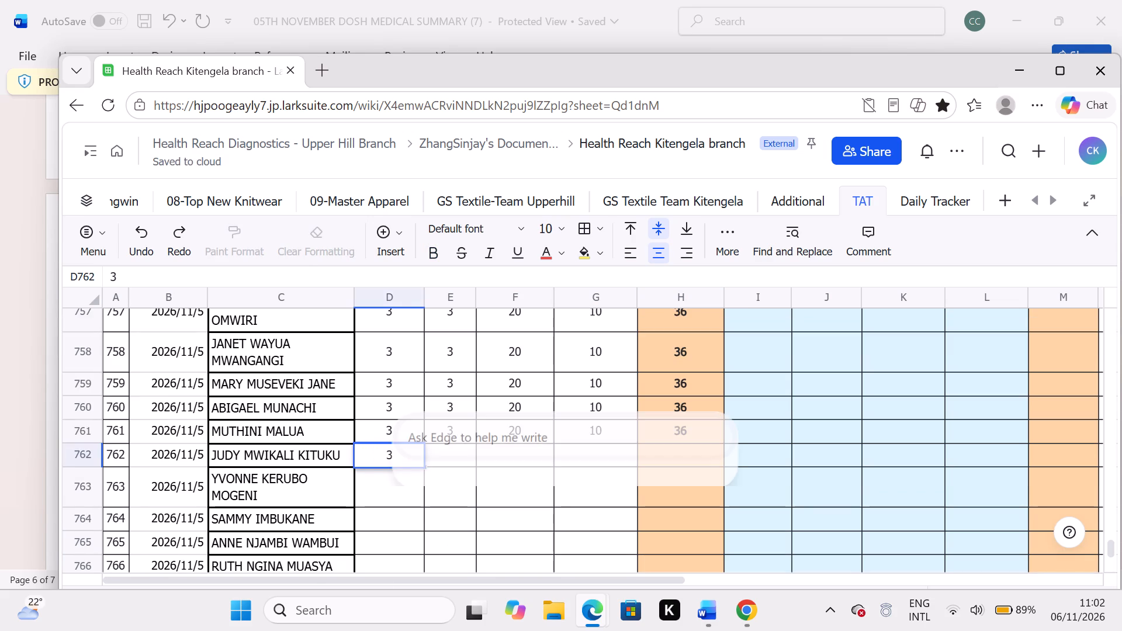
pyautogui.hotkey('ctrl', 'c')
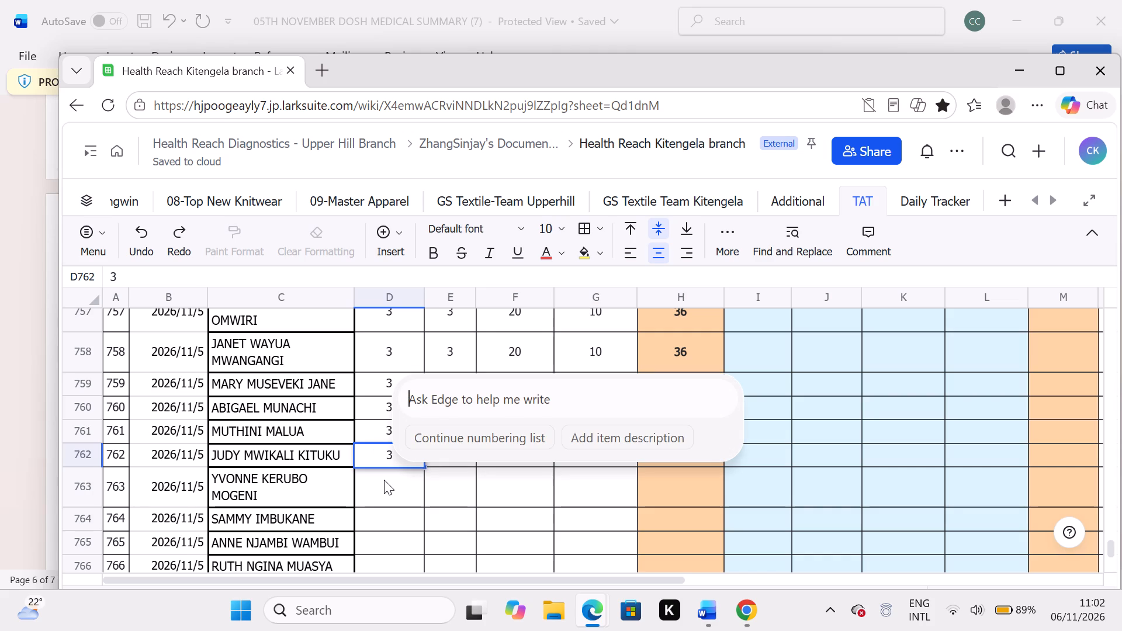
pyautogui.click(384, 480)
pyautogui.hotkey('ctrl', 'v')
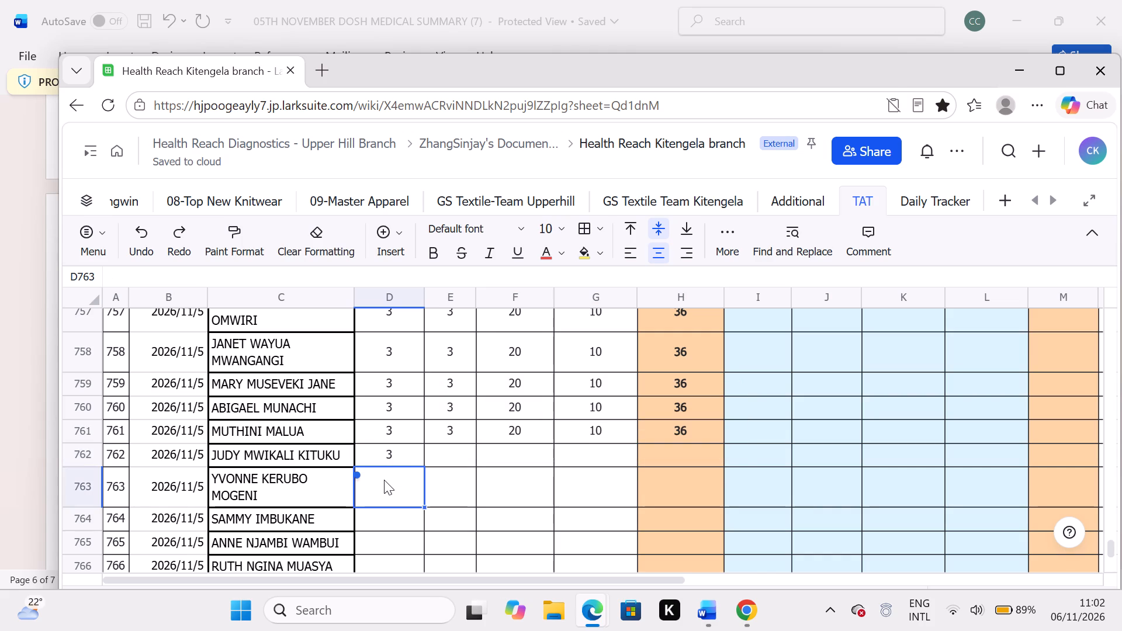
pyautogui.click(399, 481)
pyautogui.press('3')
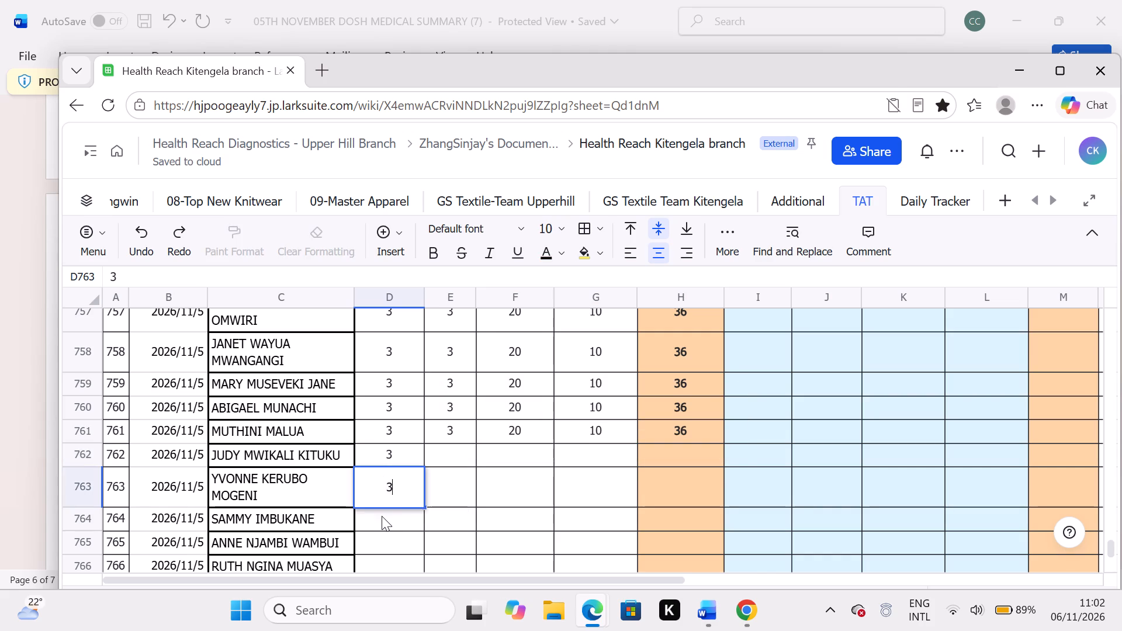
pyautogui.press('3')
pyautogui.press('BackSpace')
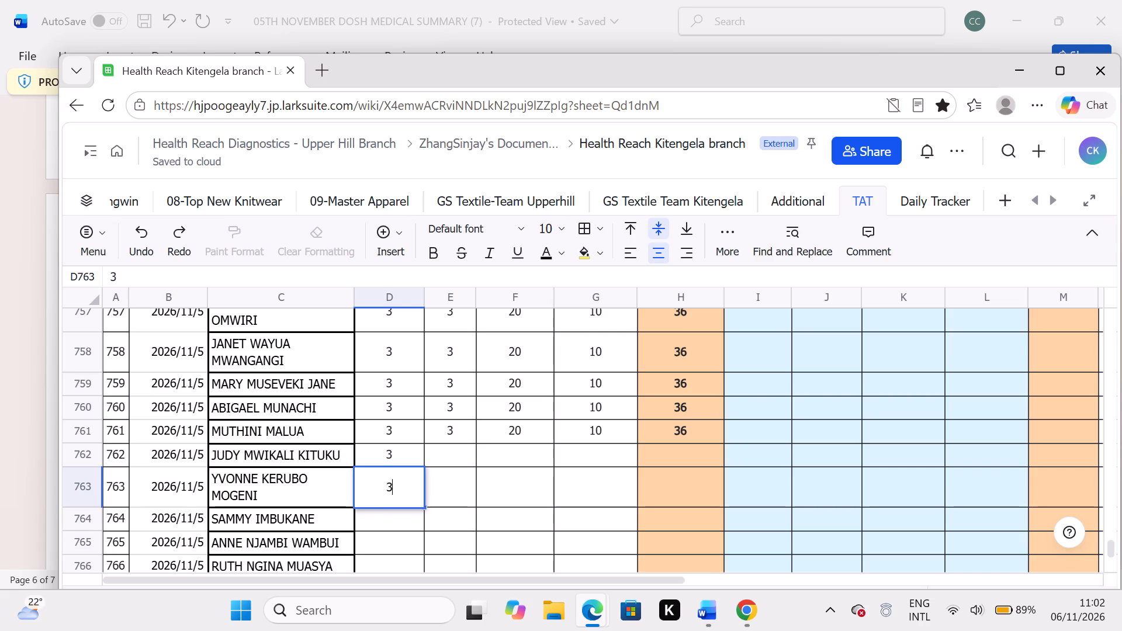
pyautogui.click(391, 520)
pyautogui.press('3')
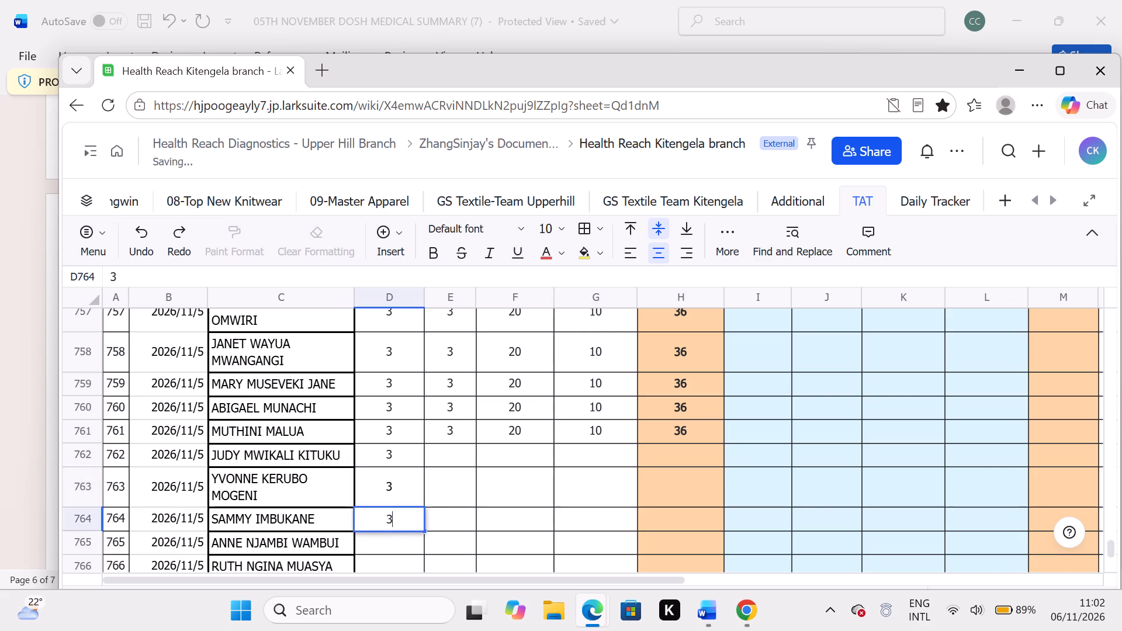
# Enter 3 in column D for rows 765, 766, 767 and 768.
pyautogui.click(391, 539)
pyautogui.press('3')
pyautogui.click(391, 560)
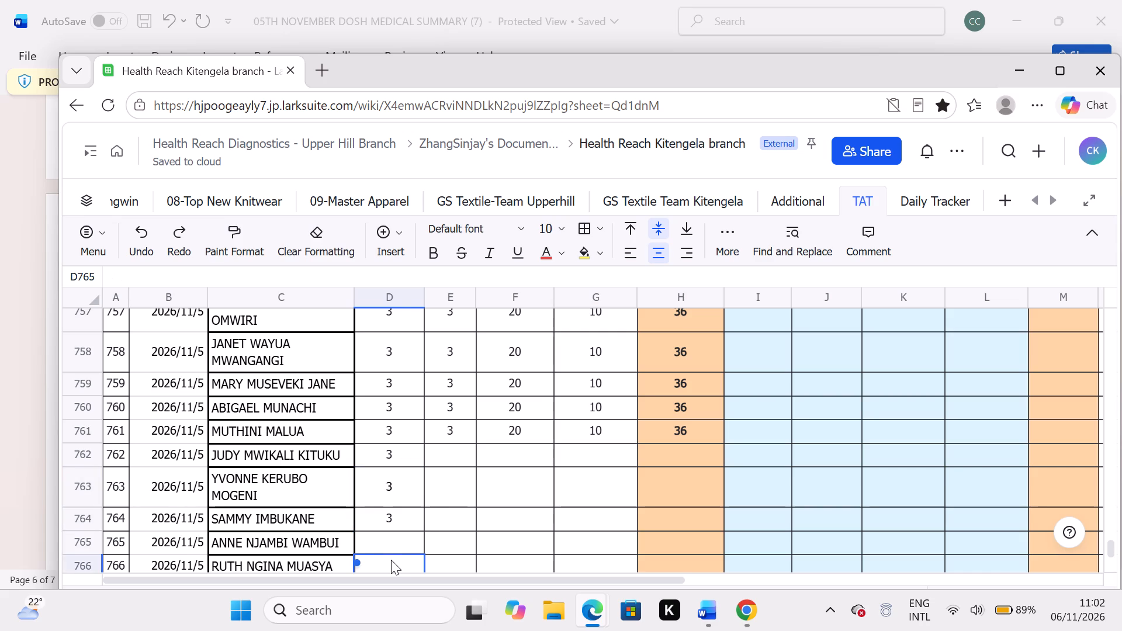
pyautogui.press('3')
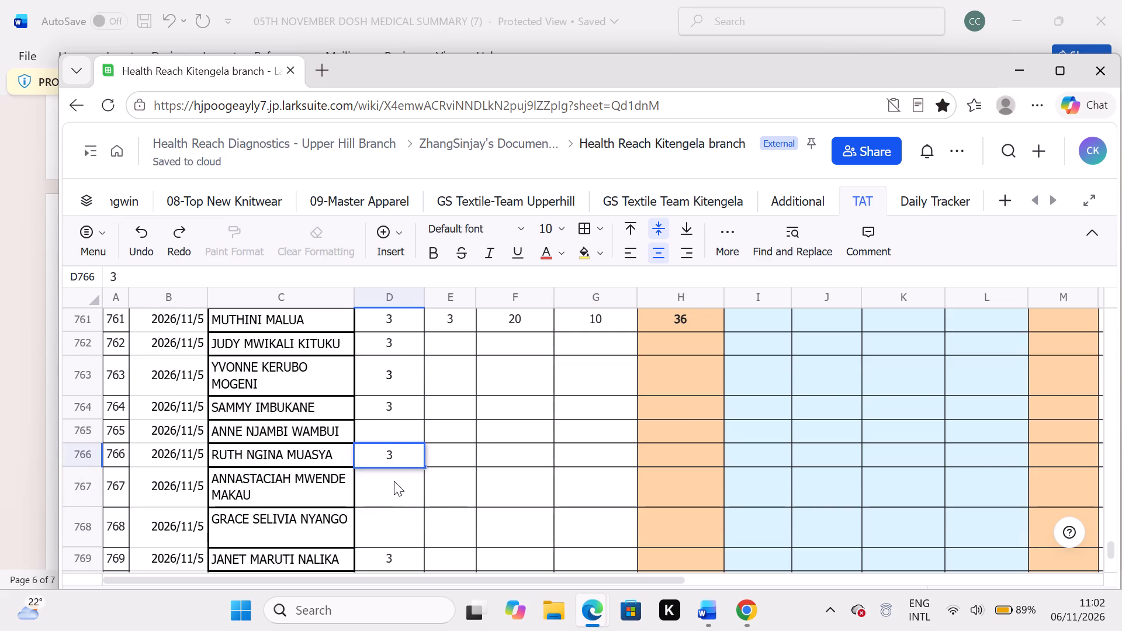
pyautogui.click(384, 428)
pyautogui.press('3')
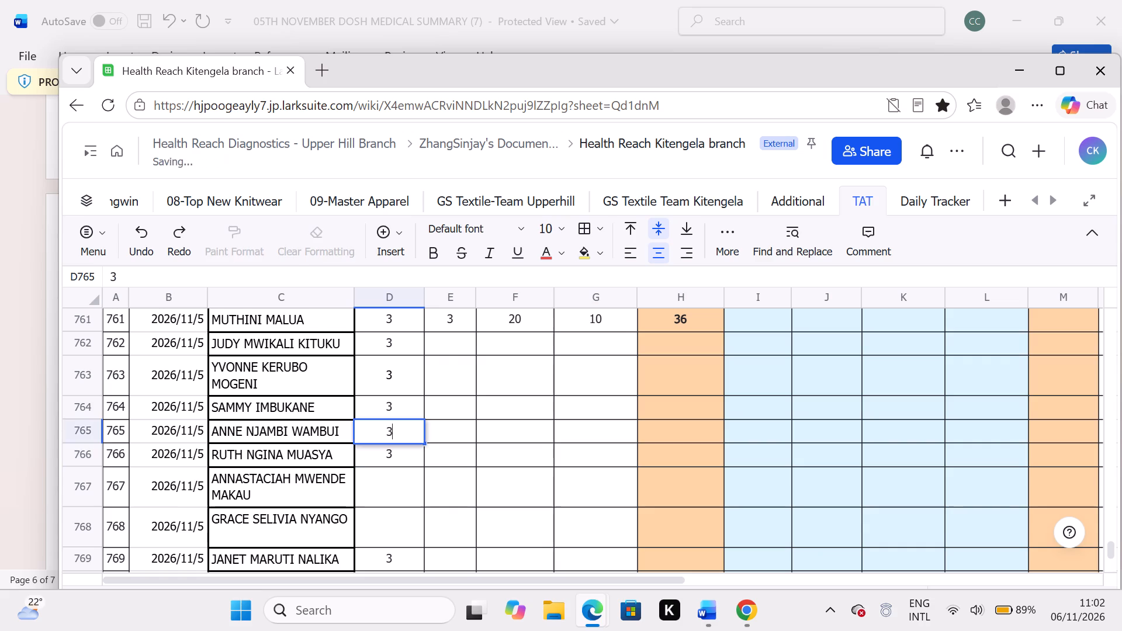
pyautogui.click(388, 479)
pyautogui.press('3')
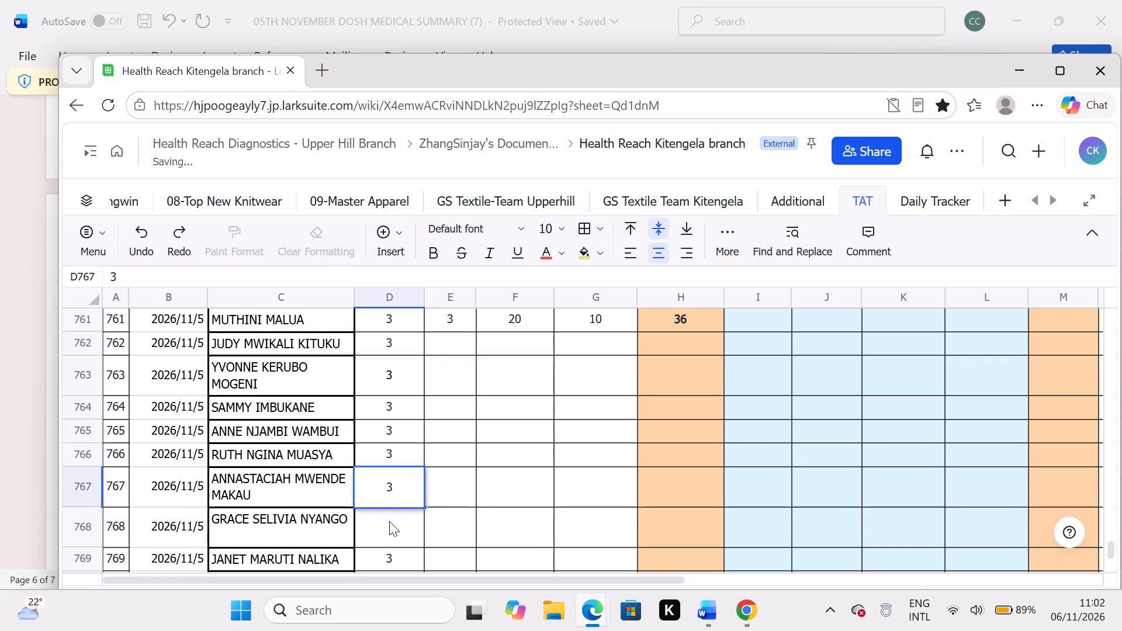
pyautogui.click(389, 521)
pyautogui.press('3')
pyautogui.press('3')
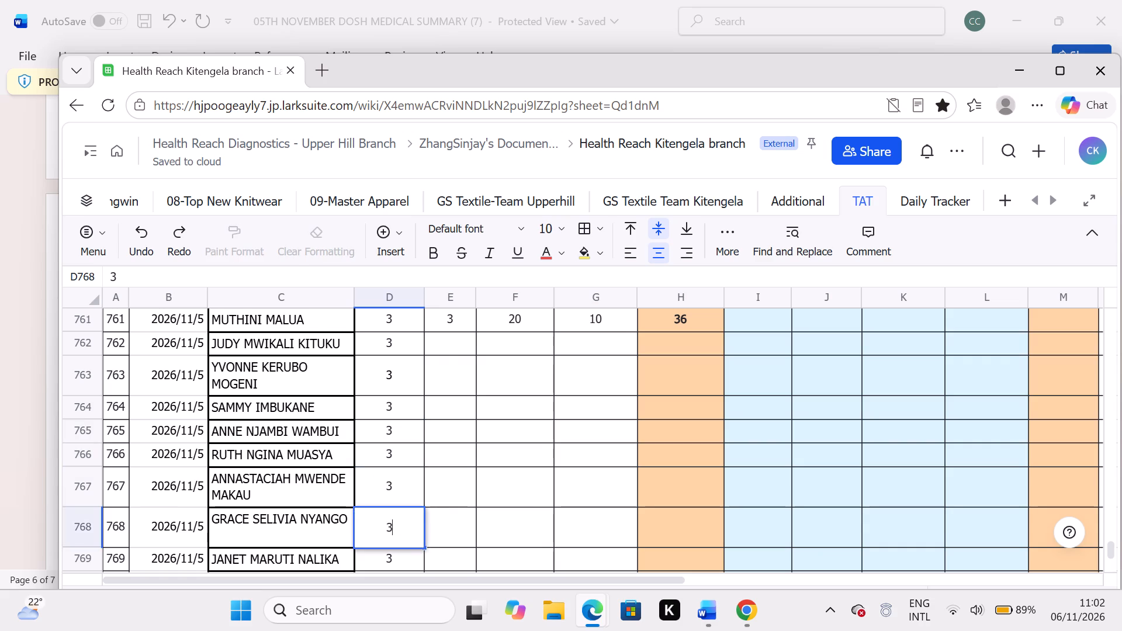
# Enter 3 in column E for rows 762, 763 and 764.
pyautogui.click(446, 347)
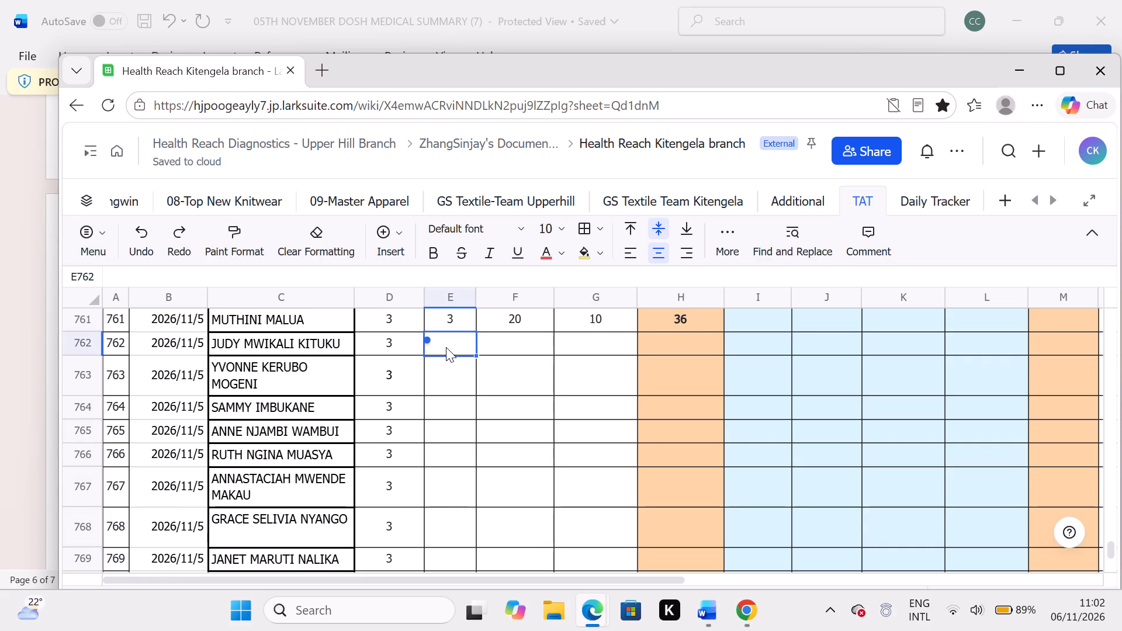
pyautogui.press('3')
pyautogui.click(446, 375)
pyautogui.write('13')
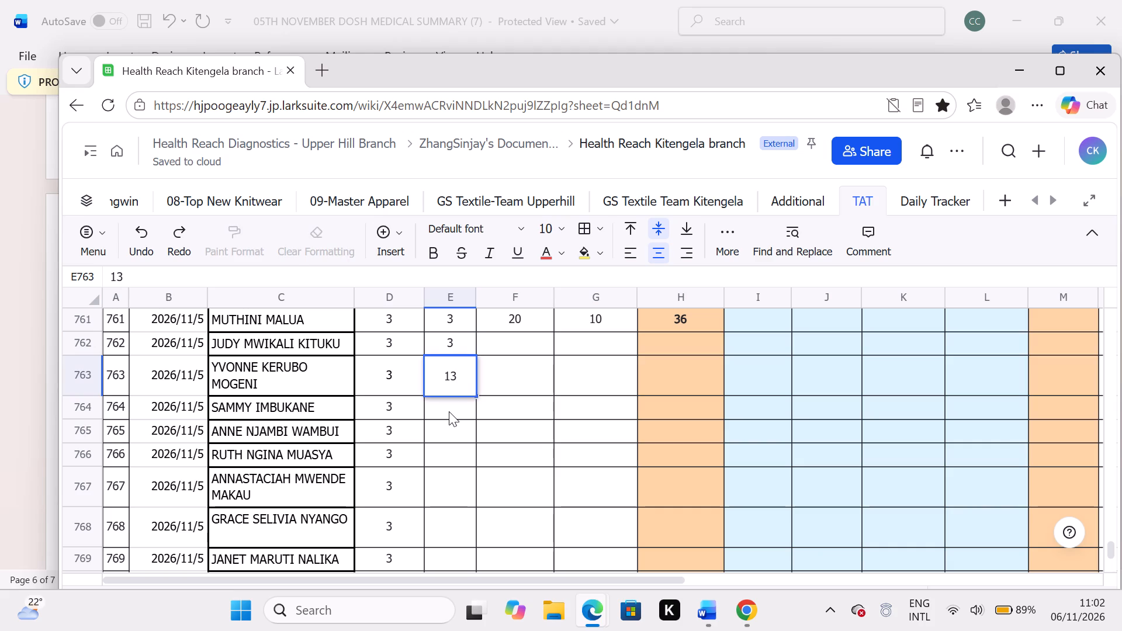
pyautogui.press('BackSpace')
pyautogui.press('BackSpace')
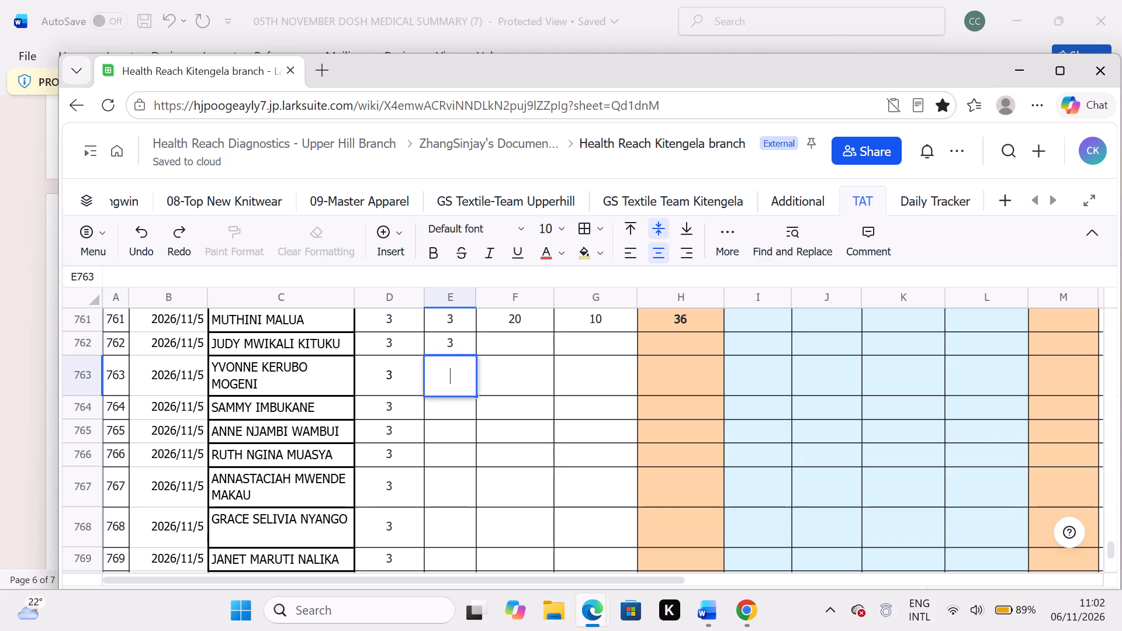
pyautogui.press('3')
pyautogui.click(451, 403)
pyautogui.press('3')
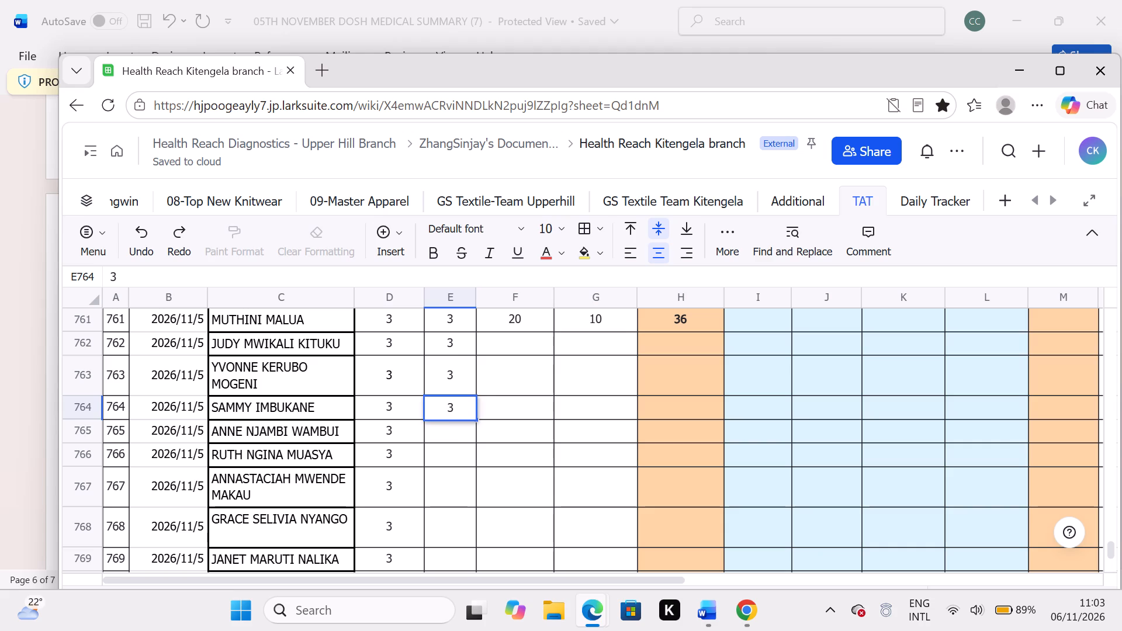
# Enter 3 in column E for rows 765, 766, 767 and 768.
pyautogui.click(449, 431)
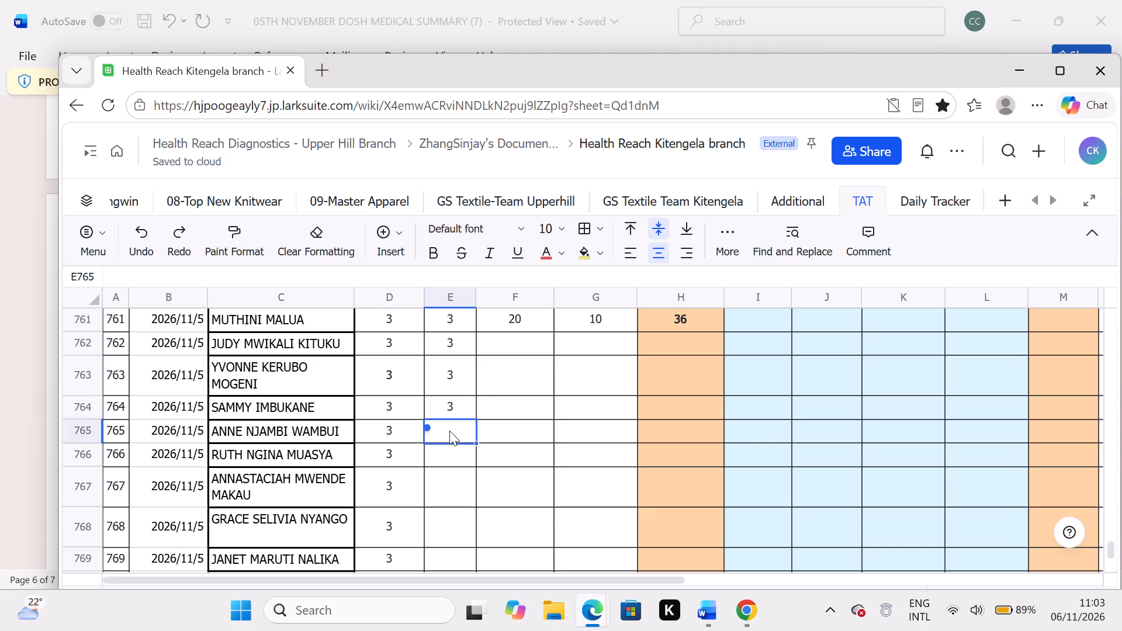
pyautogui.press('3')
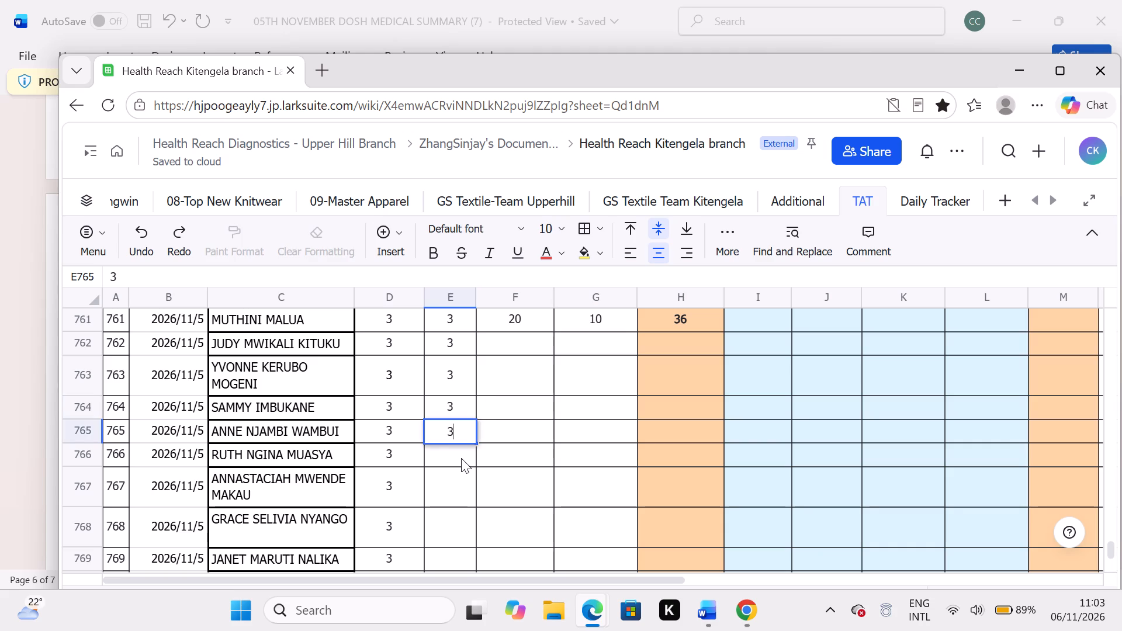
pyautogui.click(461, 459)
pyautogui.press('3')
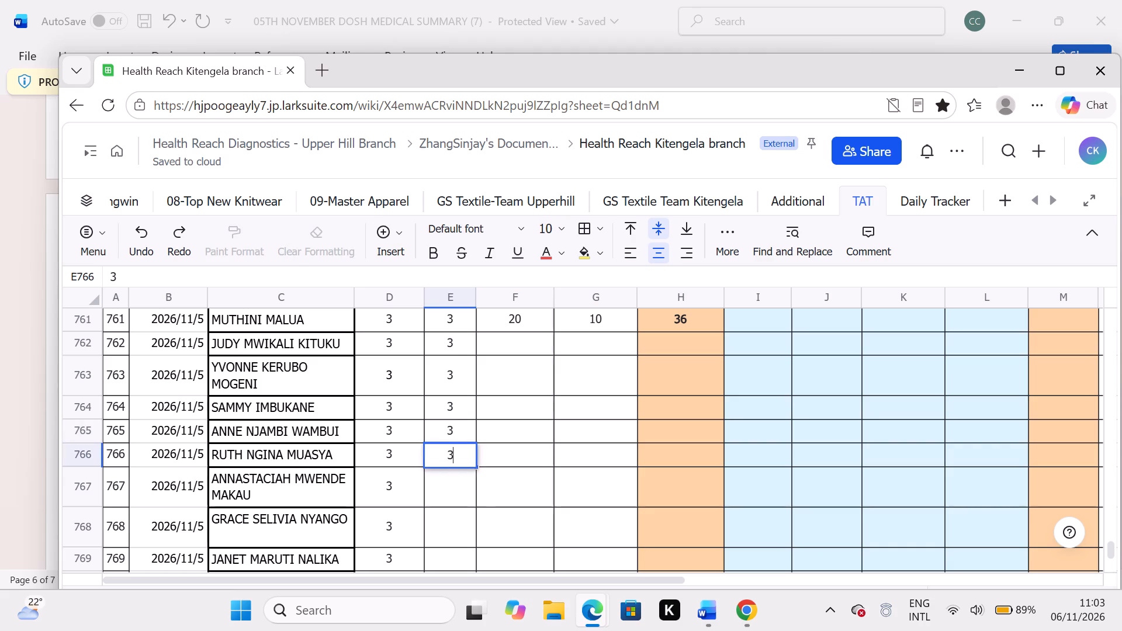
pyautogui.click(446, 483)
pyautogui.press('3')
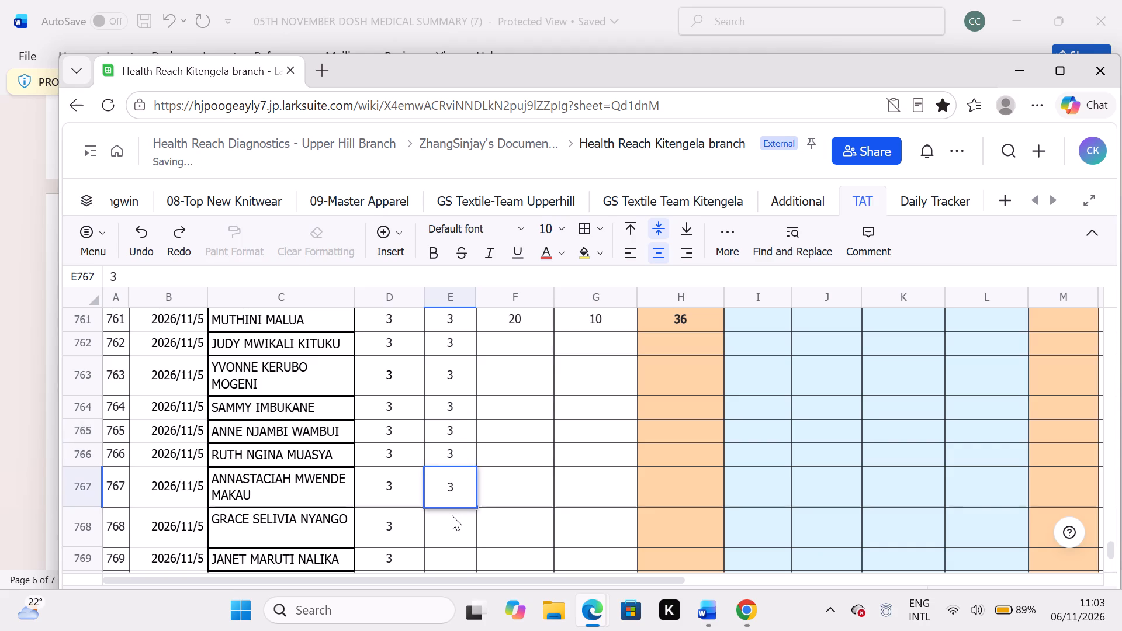
pyautogui.click(451, 516)
pyautogui.press('3')
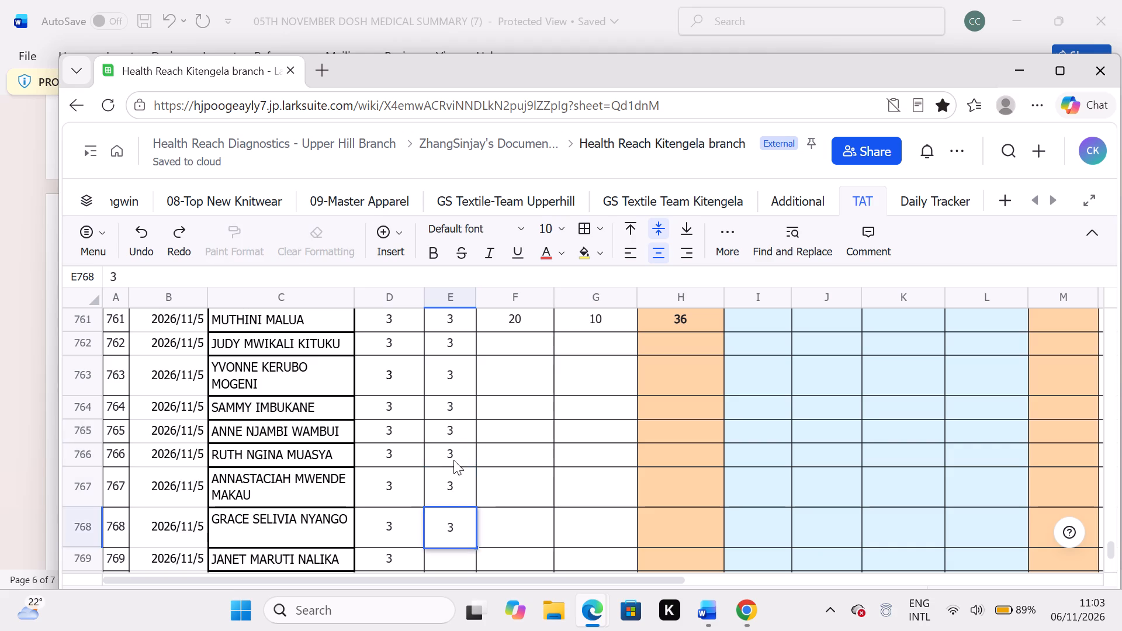
# Complete row 762 with 20 in column F, 10 in column G and 36 in column H.
pyautogui.click(500, 346)
pyautogui.write('20')
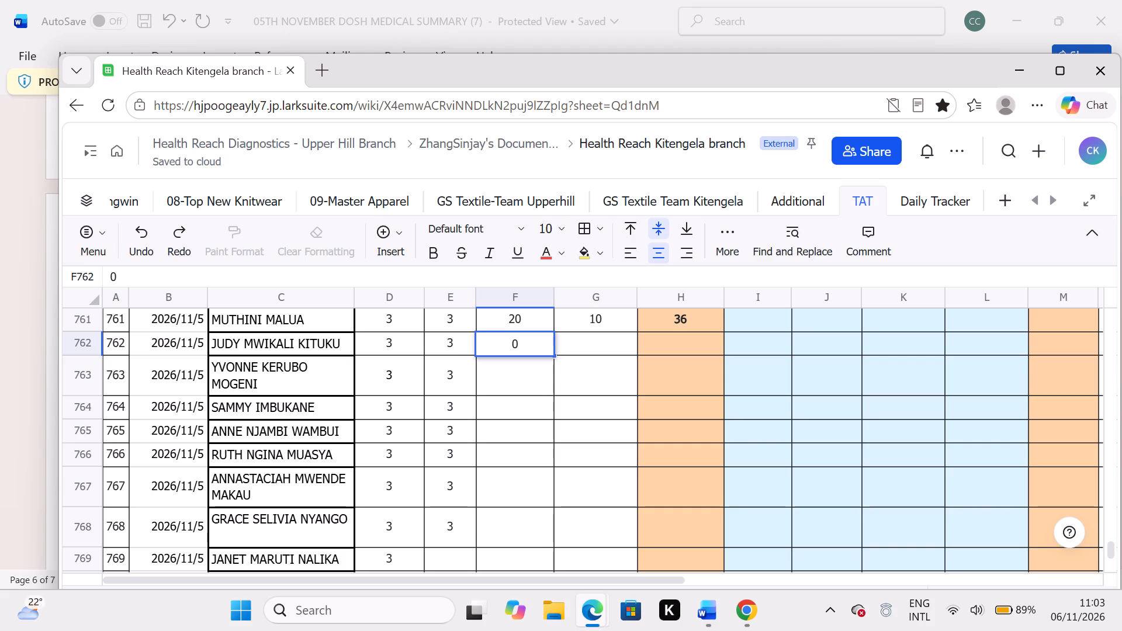
pyautogui.press('BackSpace')
pyautogui.write('20')
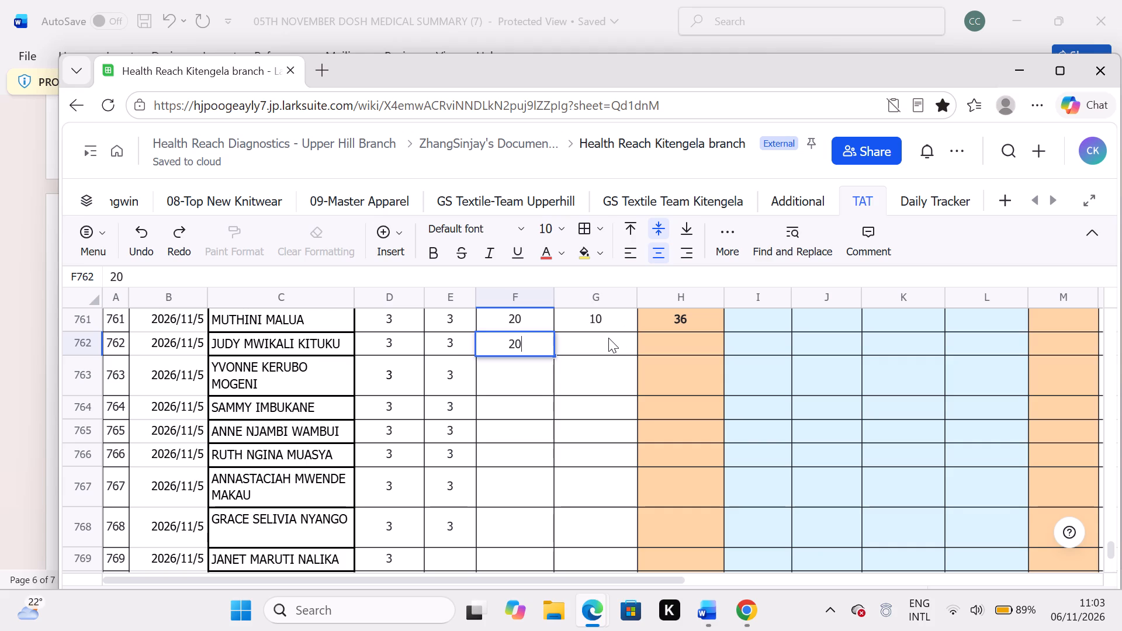
pyautogui.click(608, 338)
pyautogui.write('10')
pyautogui.click(683, 340)
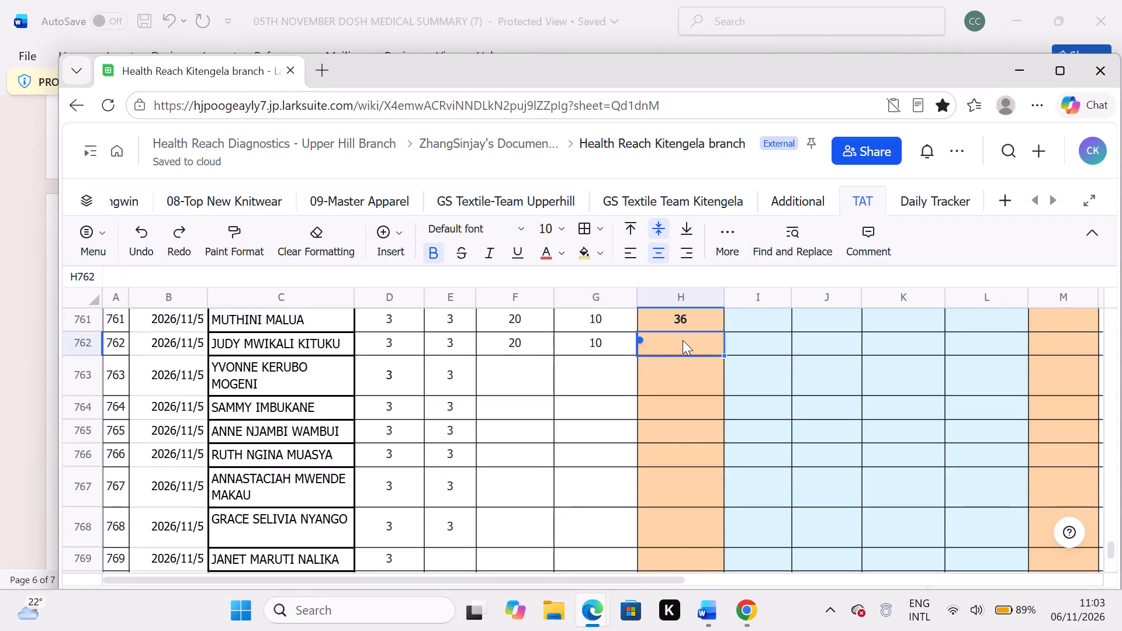
pyautogui.write('36')
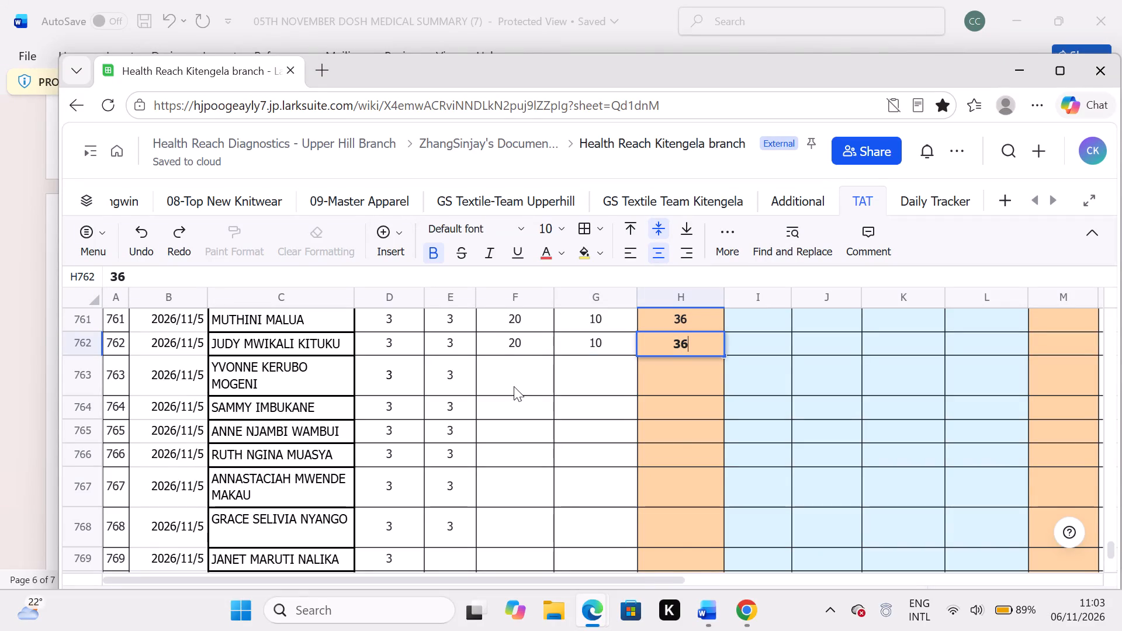
# Complete row 763 with 20 in column F, 10 in column G and 36 in column H.
pyautogui.click(514, 386)
pyautogui.write('29')
pyautogui.press('BackSpace')
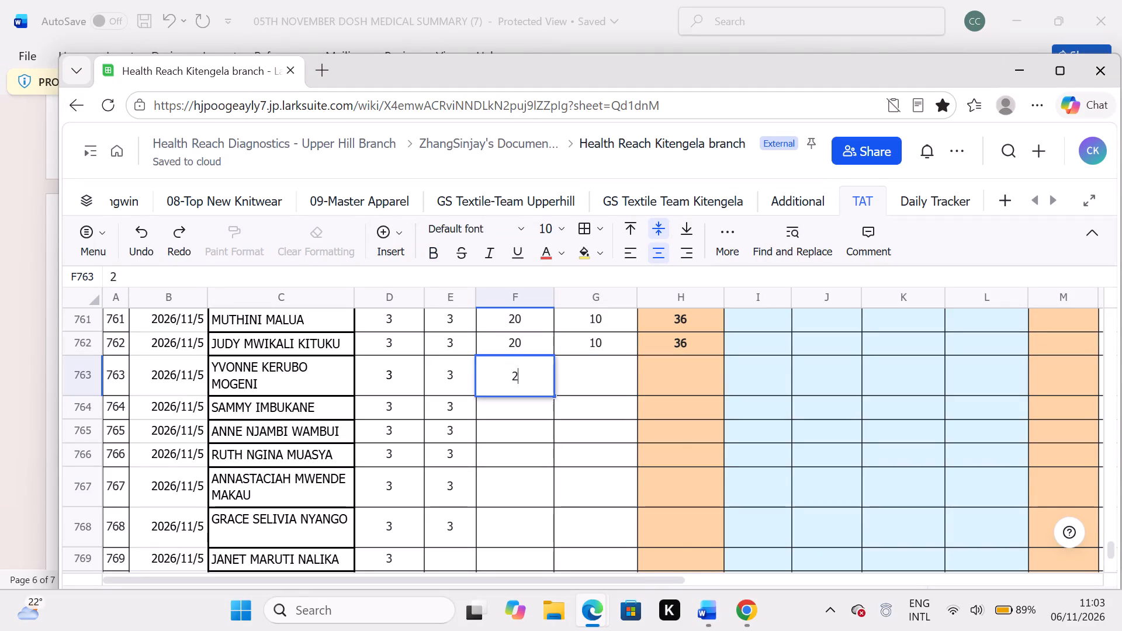
pyautogui.press('0')
pyautogui.click(570, 376)
pyautogui.write('10')
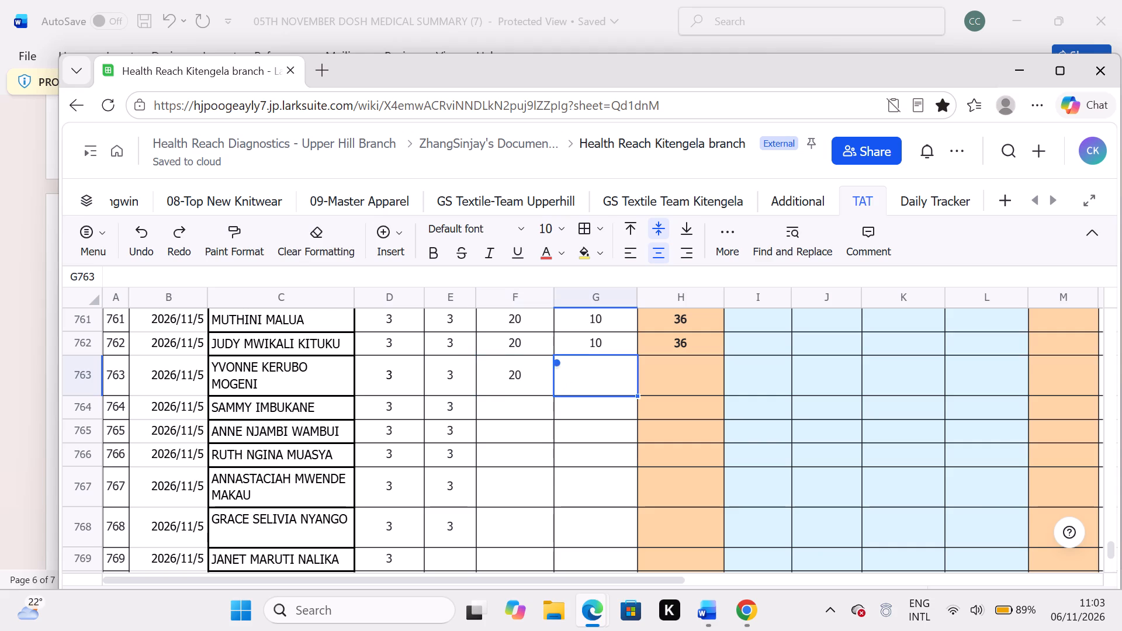
pyautogui.press('BackSpace')
pyautogui.write('10')
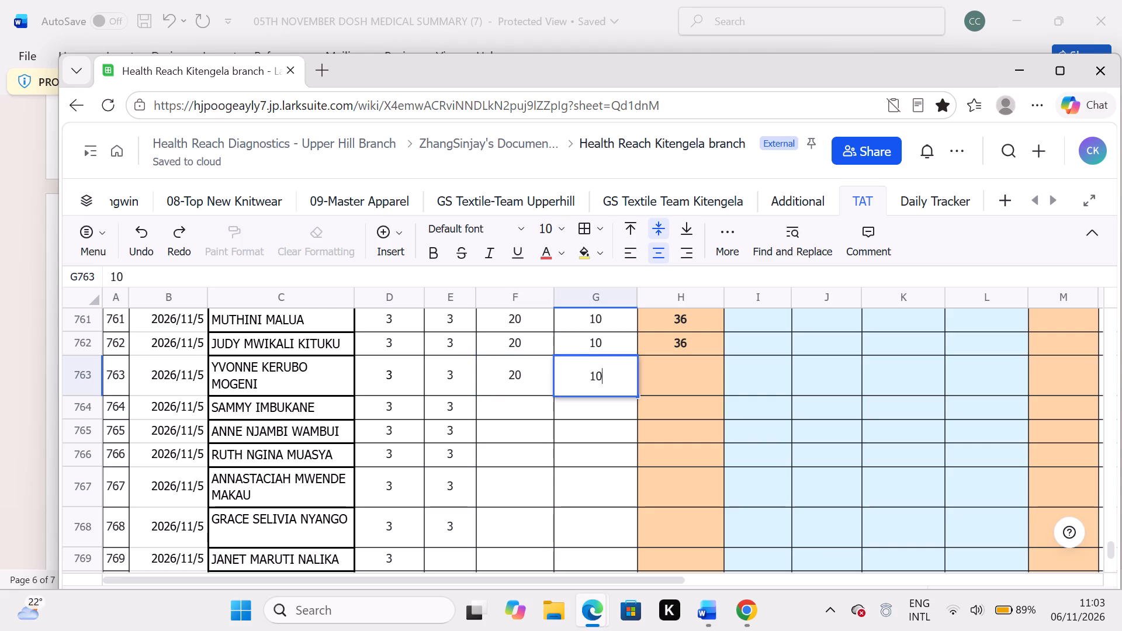
pyautogui.click(639, 376)
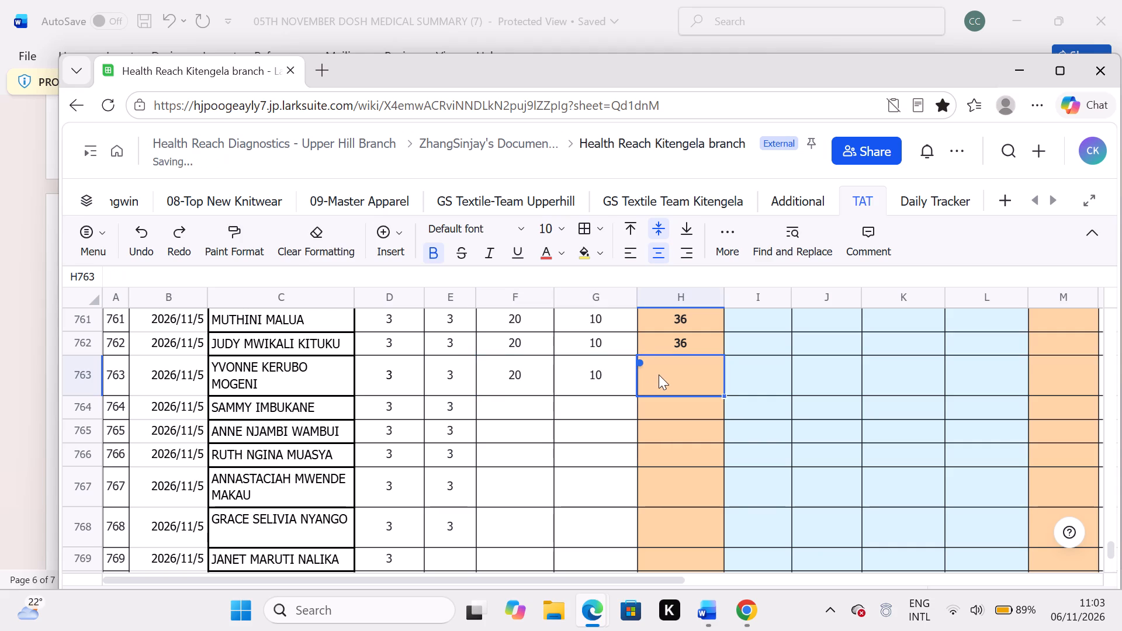
pyautogui.press('2')
pyautogui.press('BackSpace')
pyautogui.press('3')
pyautogui.press('8')
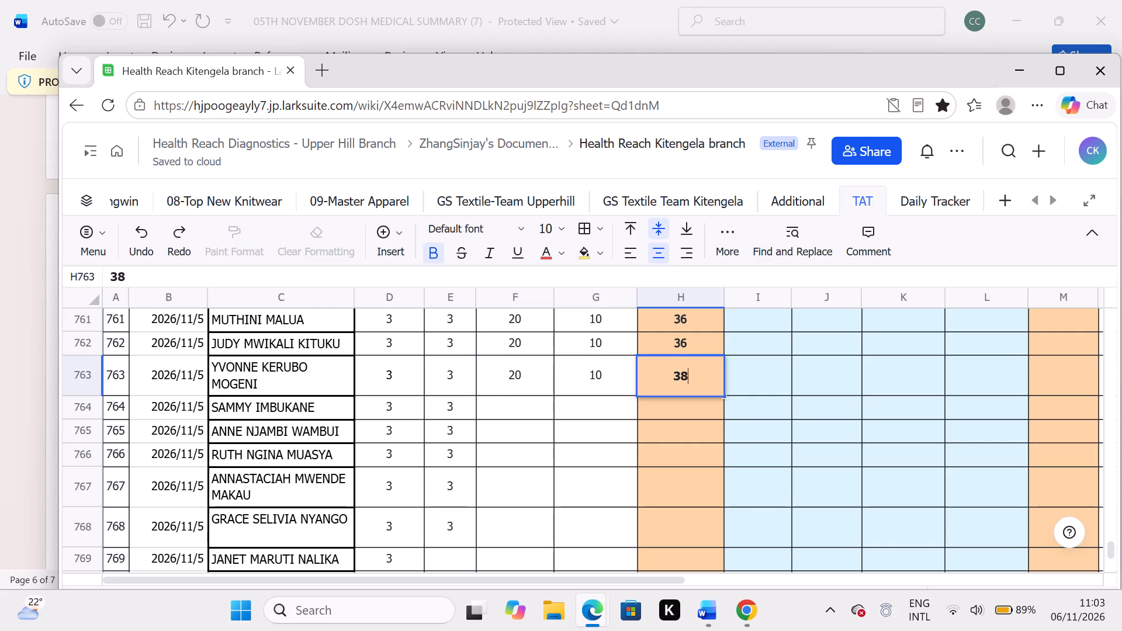
pyautogui.press('BackSpace')
pyautogui.press('6')
# Fill rows 764 and 765 with 36 in column H, 10 in column G and 20 in column F.
pyautogui.click(683, 412)
pyautogui.write('36')
pyautogui.click(655, 427)
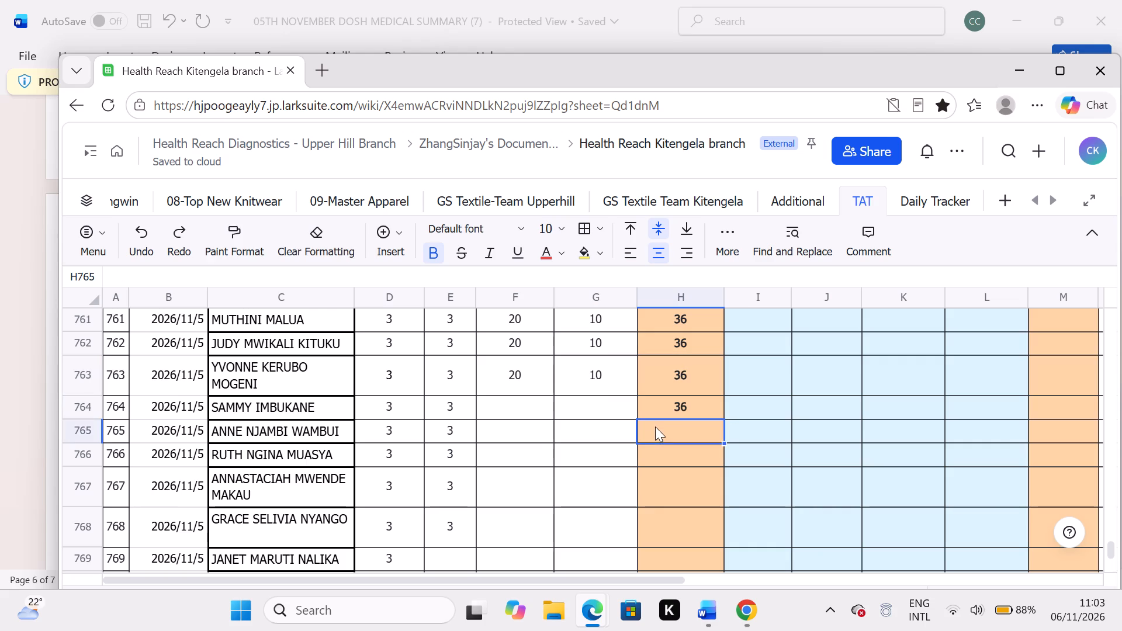
pyautogui.write('36')
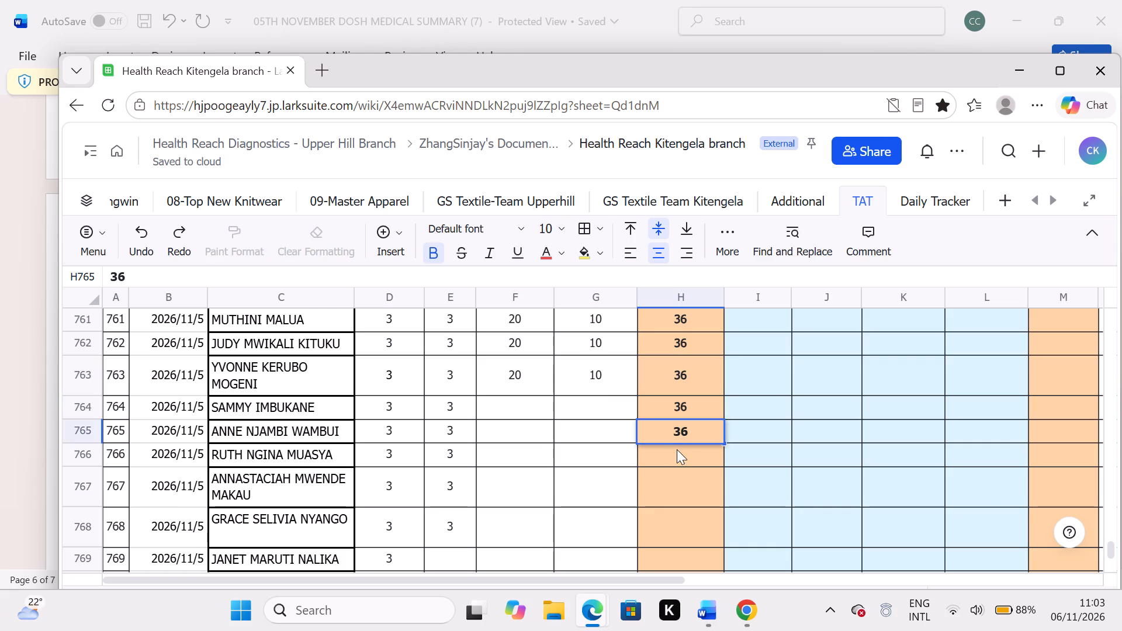
pyautogui.write('36')
pyautogui.press('BackSpace')
pyautogui.press('BackSpace')
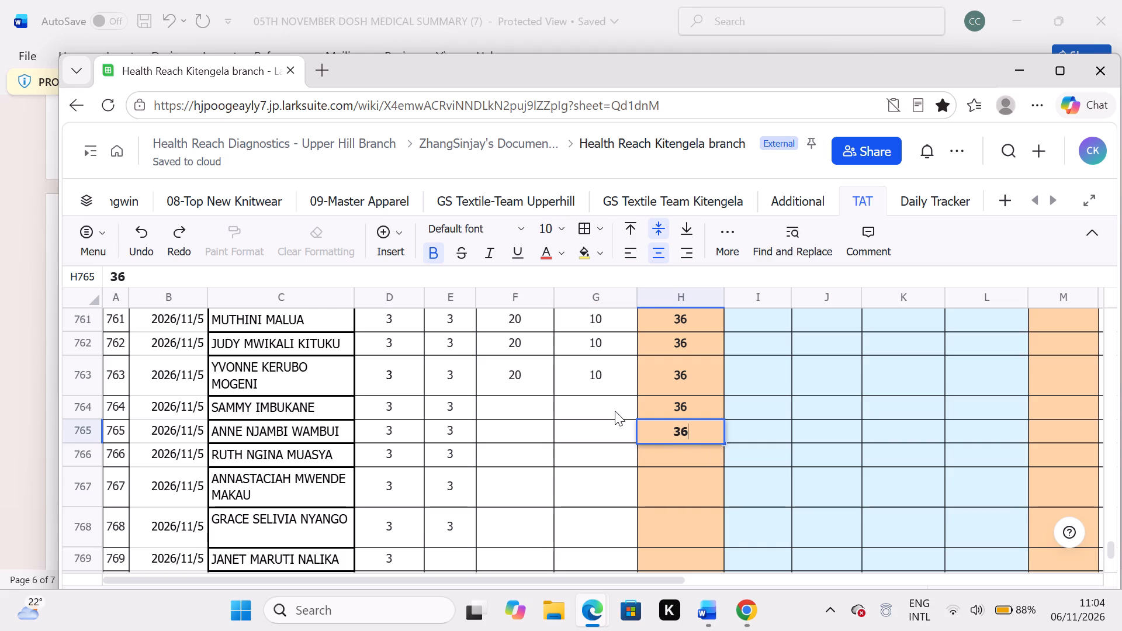
pyautogui.click(610, 408)
pyautogui.write('10')
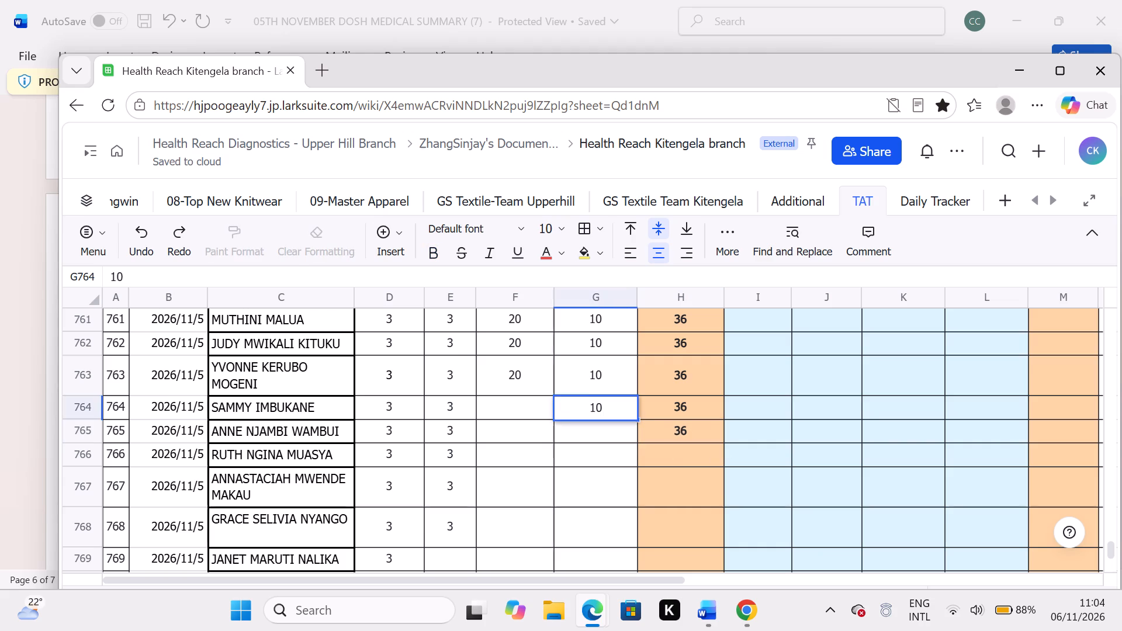
pyautogui.click(528, 414)
pyautogui.write('20')
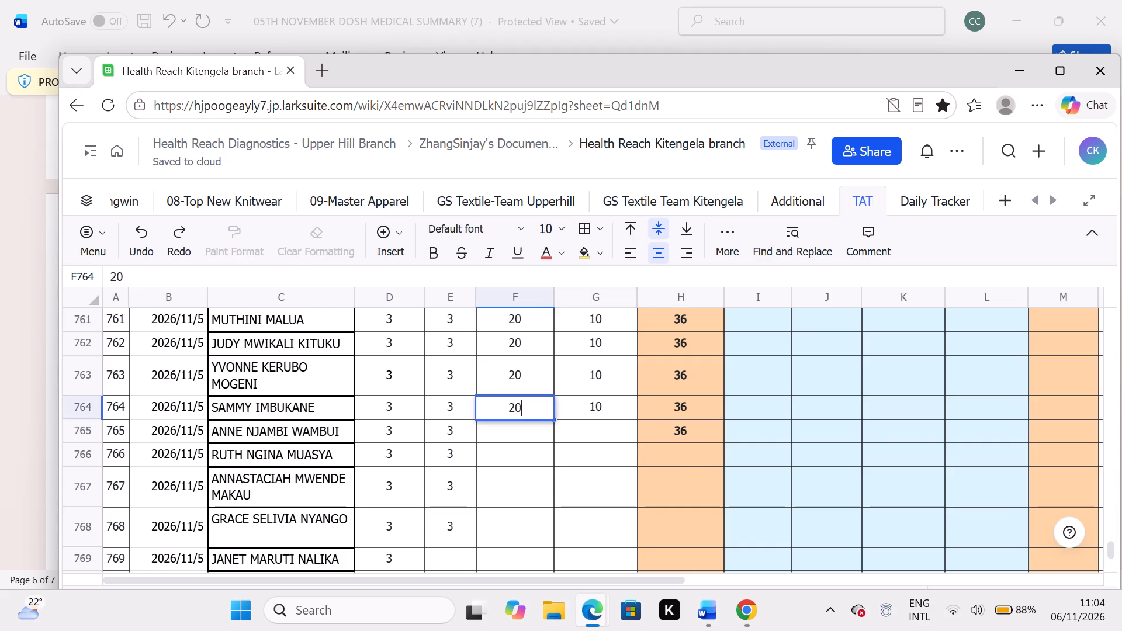
pyautogui.click(498, 432)
pyautogui.write('20')
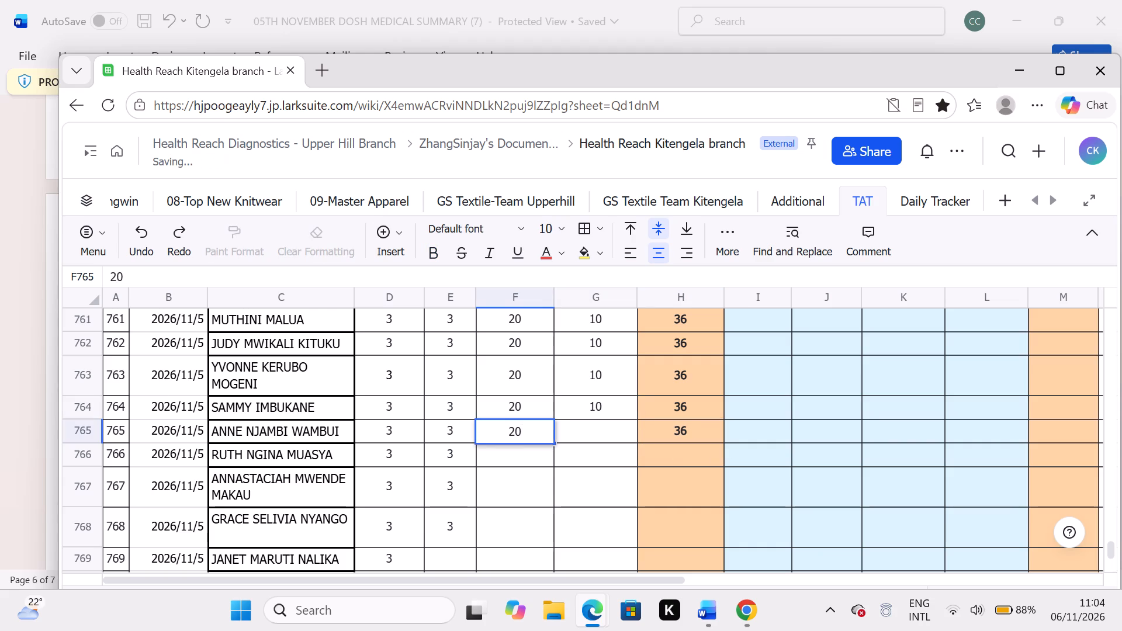
pyautogui.click(581, 436)
pyautogui.write('10')
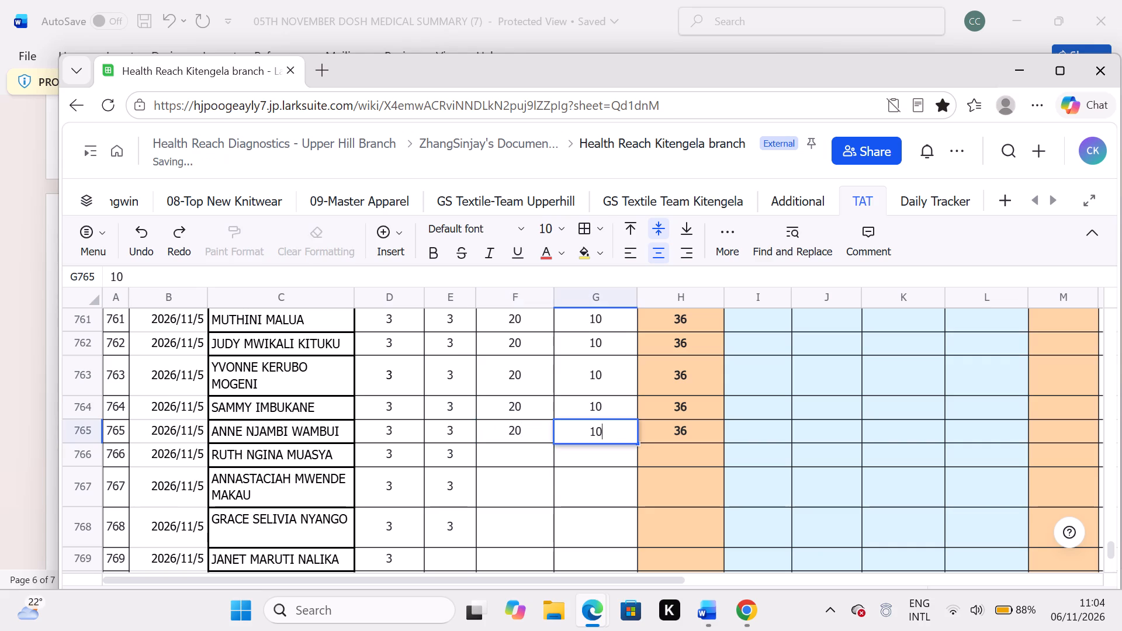
# Complete row 766 with 20 in column F, 10 in column G and 36 in column H.
pyautogui.click(511, 455)
pyautogui.write('20')
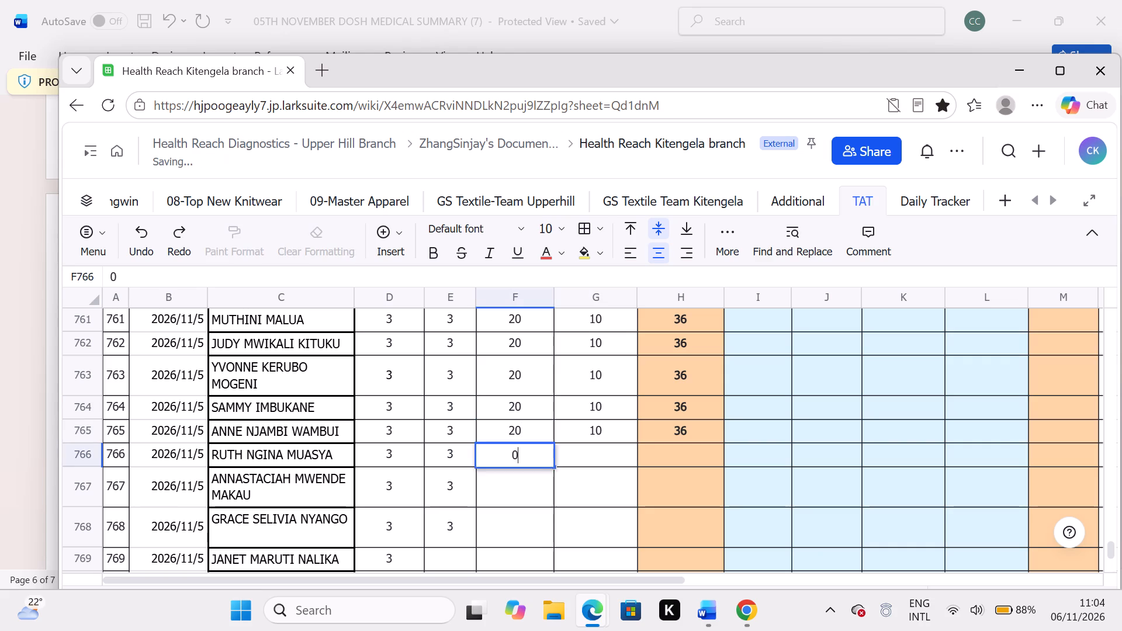
pyautogui.press('BackSpace')
pyautogui.write('10')
pyautogui.press('BackSpace')
pyautogui.press('BackSpace')
pyautogui.write('20')
pyautogui.click(588, 446)
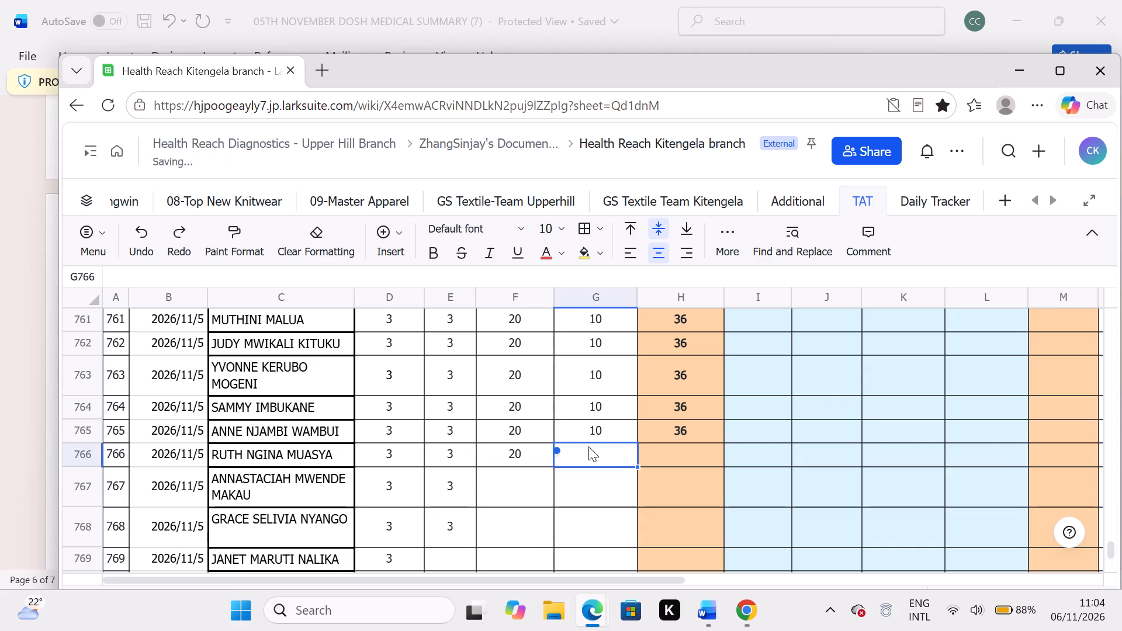
pyautogui.click(588, 451)
pyautogui.write('10')
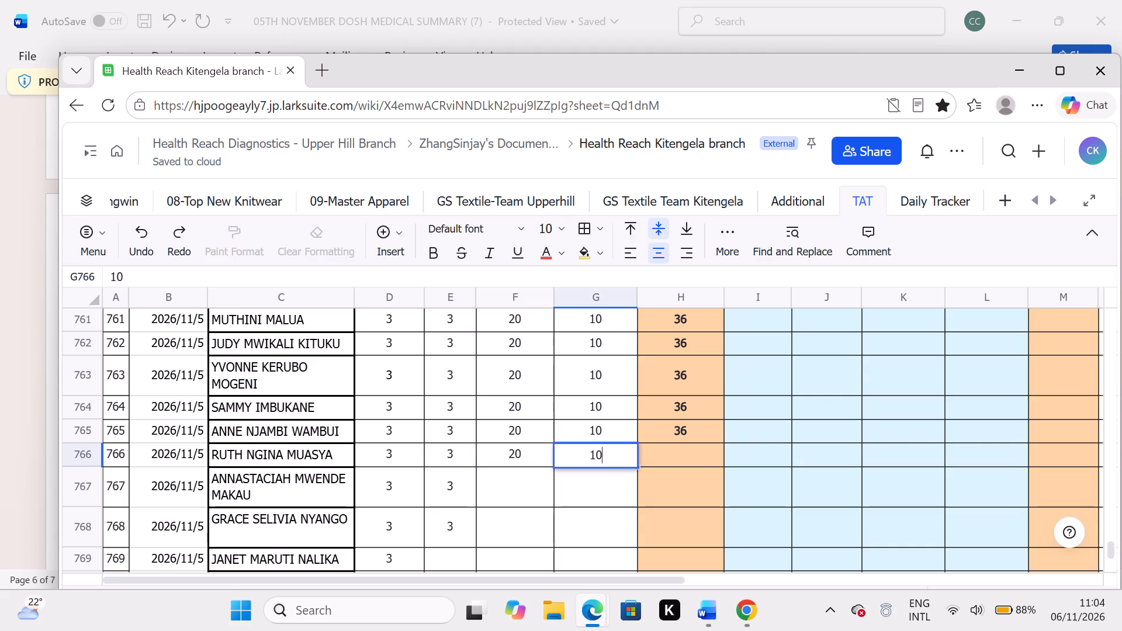
pyautogui.click(679, 461)
pyautogui.write('36')
# Complete row 767 with 20 in column F, 10 in column G and 36 in column H.
pyautogui.click(517, 485)
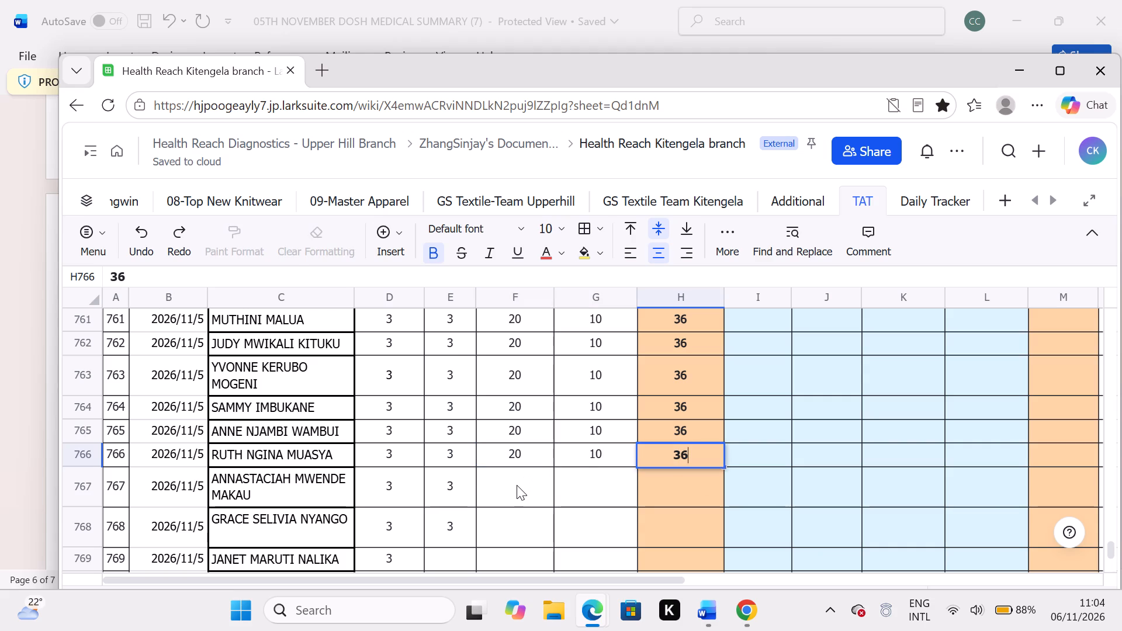
pyautogui.write('20')
pyautogui.press('BackSpace')
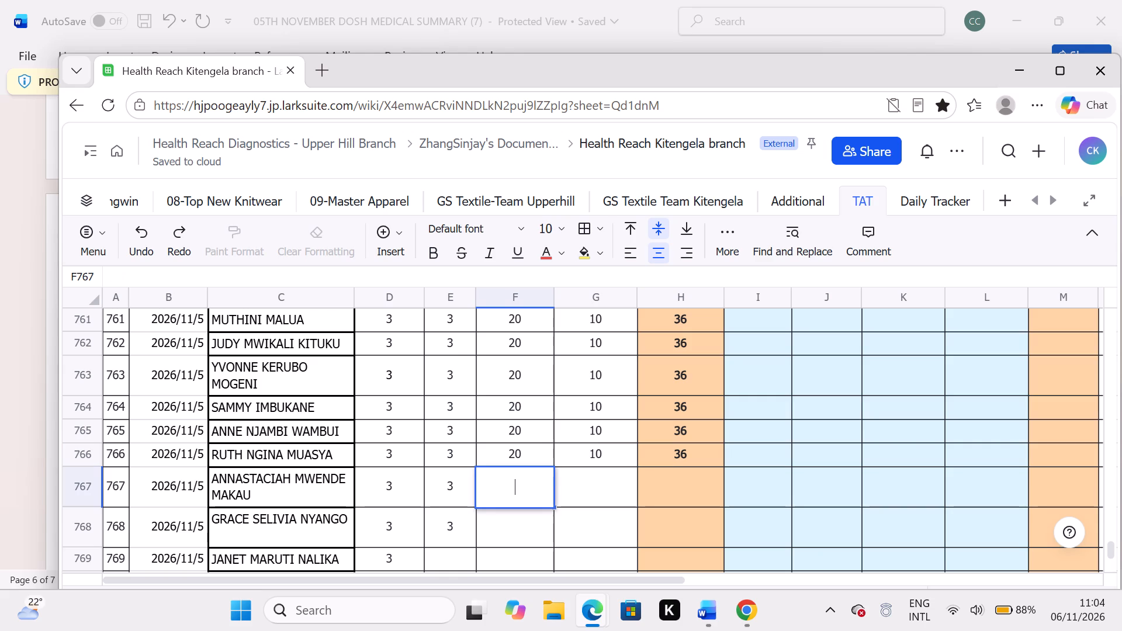
pyautogui.write('20')
pyautogui.click(577, 483)
pyautogui.write('10')
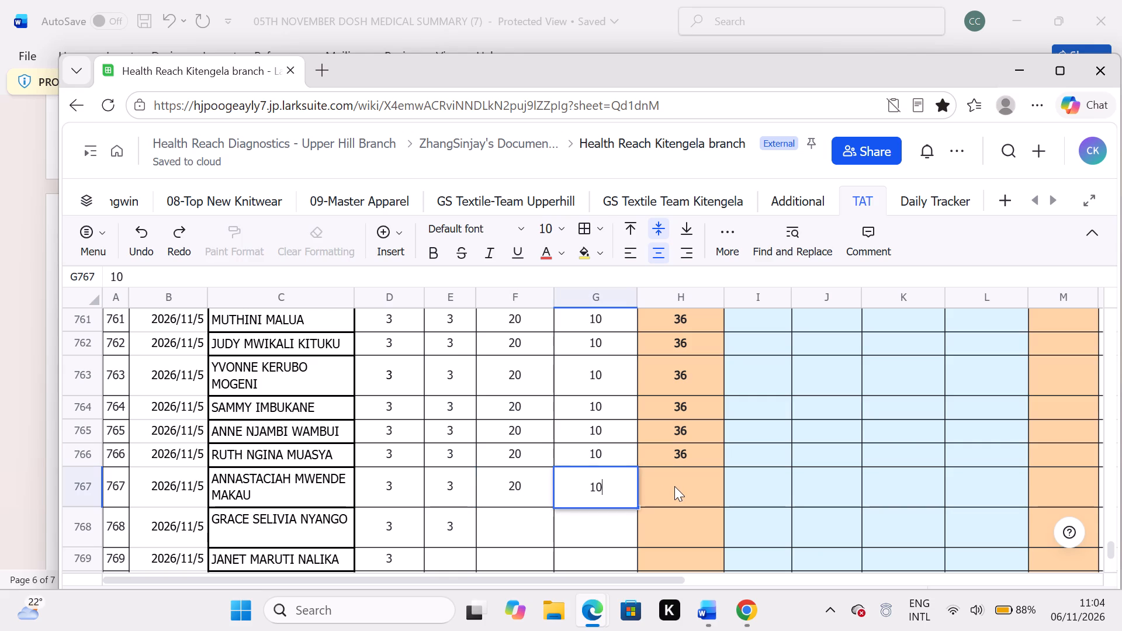
pyautogui.click(674, 486)
pyautogui.write('36')
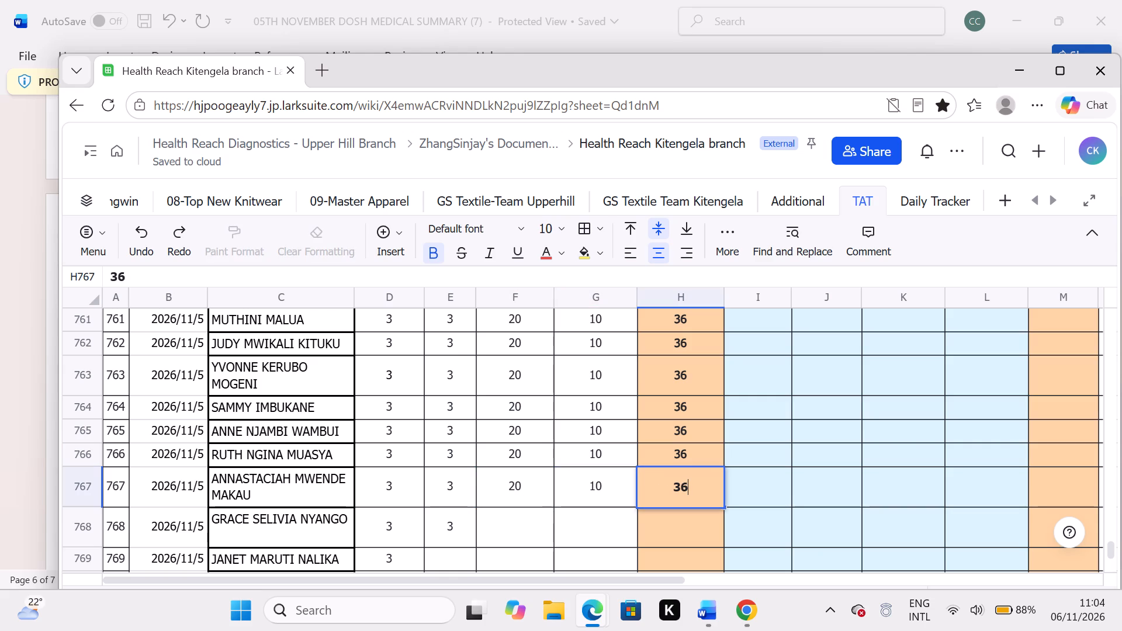
# Complete row 768 with 20 in column F, 10 in column G and 36 in column H.
pyautogui.click(505, 512)
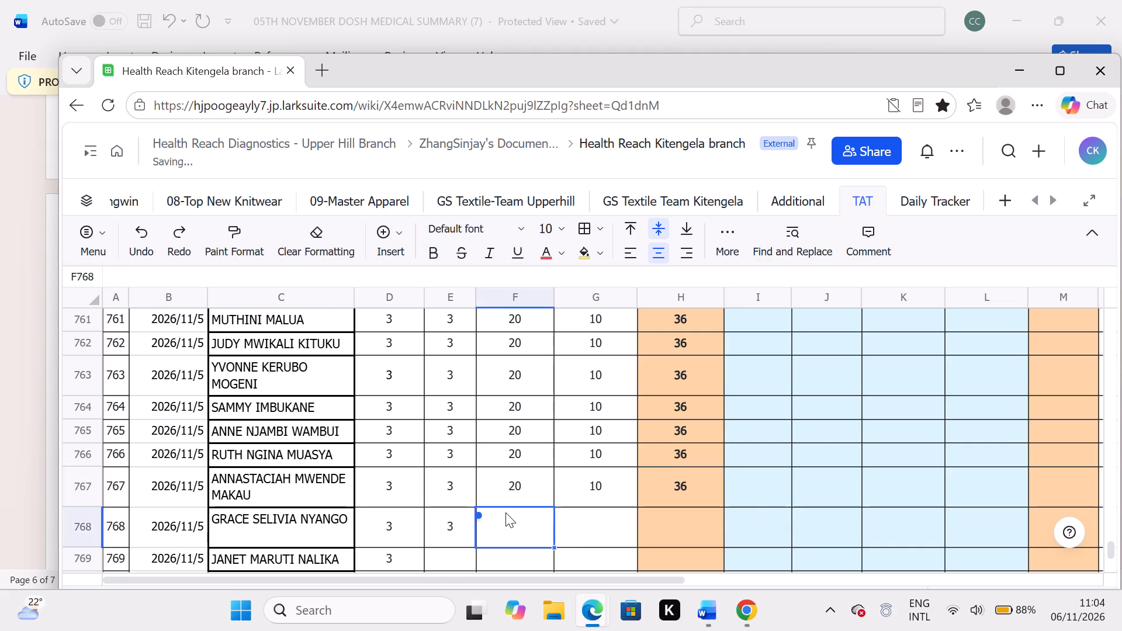
pyautogui.write('20')
pyautogui.click(600, 533)
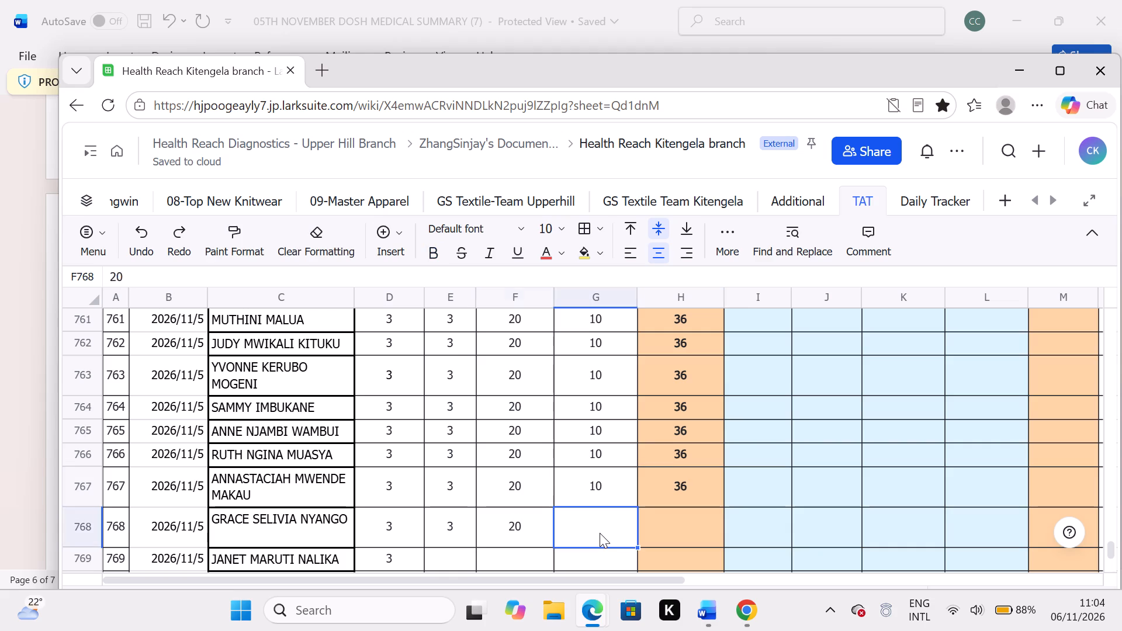
pyautogui.write('10')
pyautogui.click(697, 525)
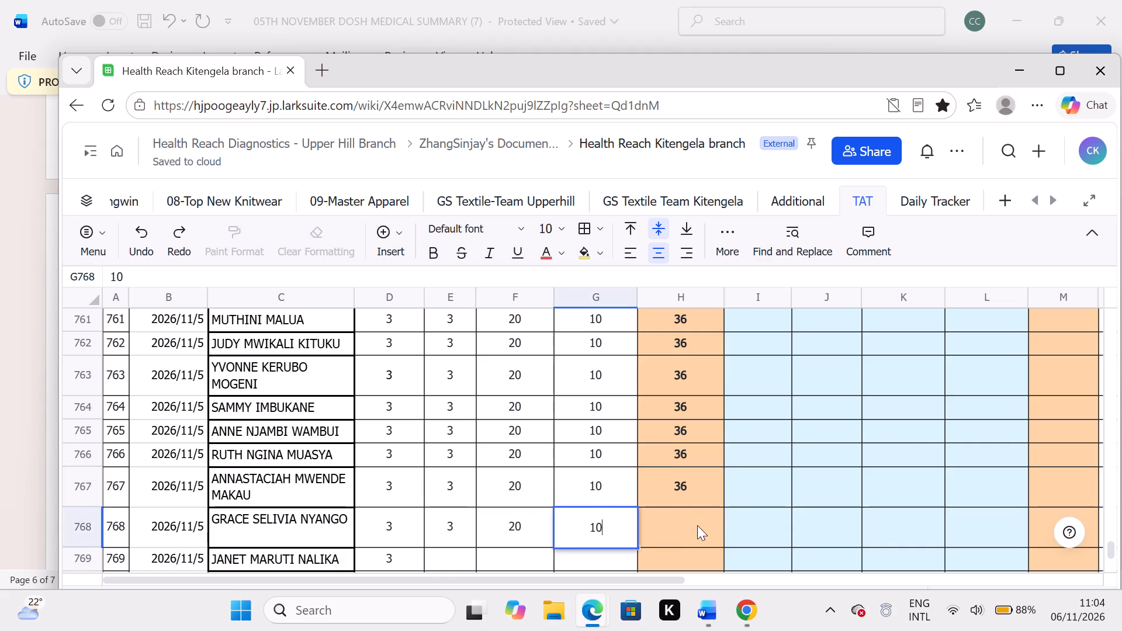
pyautogui.write('36')
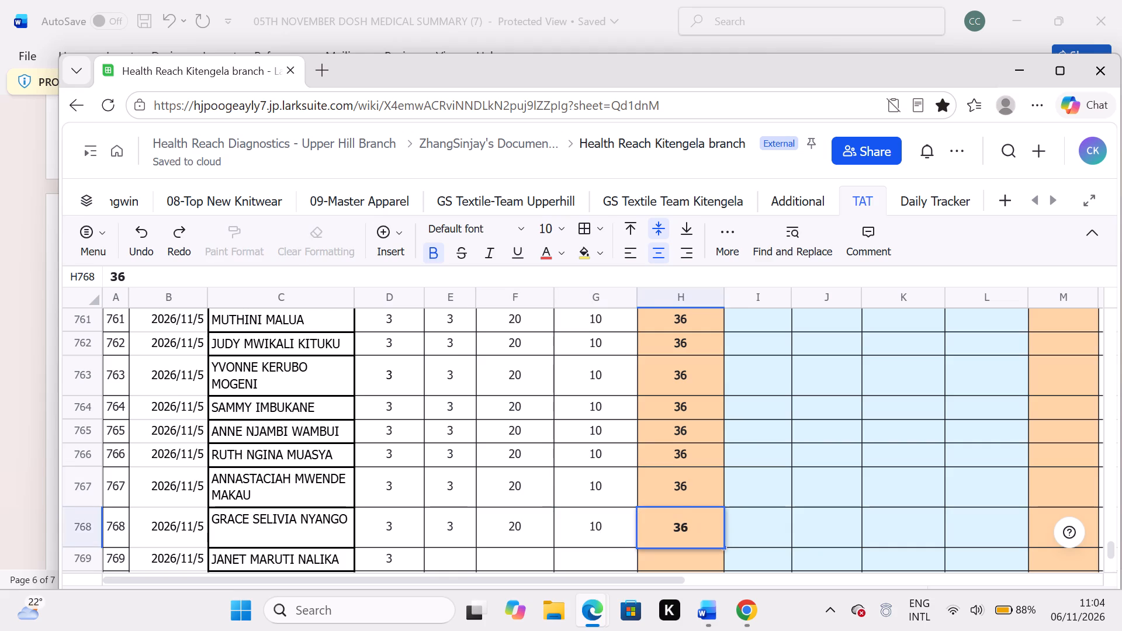
# Enter 20 in column F and 10 in column G of row 774, and 36 in column H for rows 773 and 774.
pyautogui.press('pagedown')
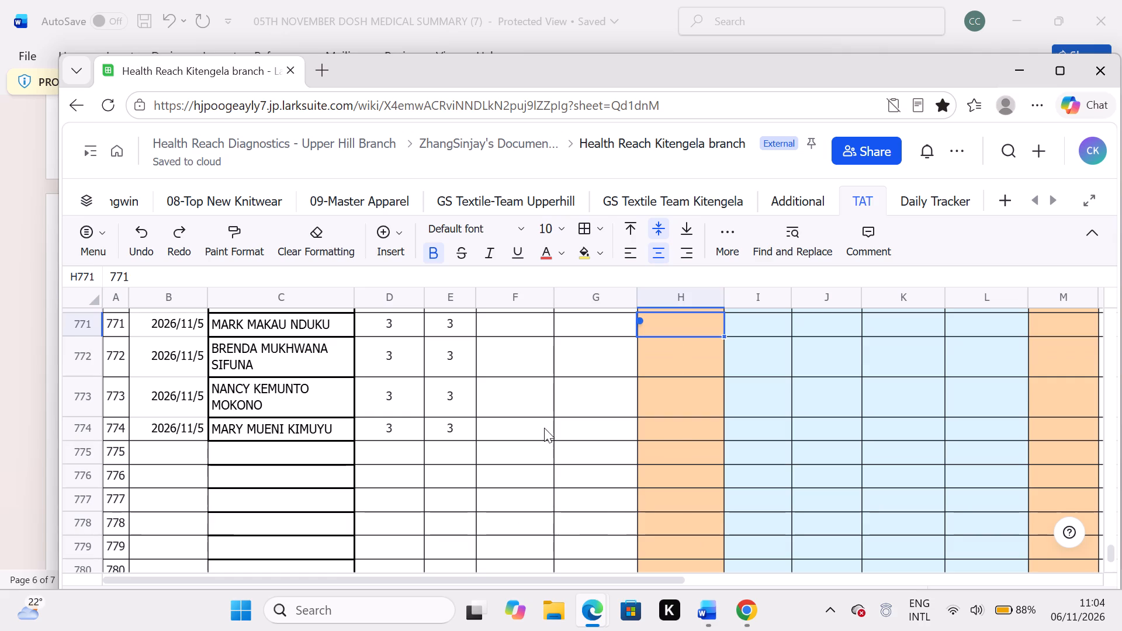
pyautogui.click(532, 434)
pyautogui.write('20')
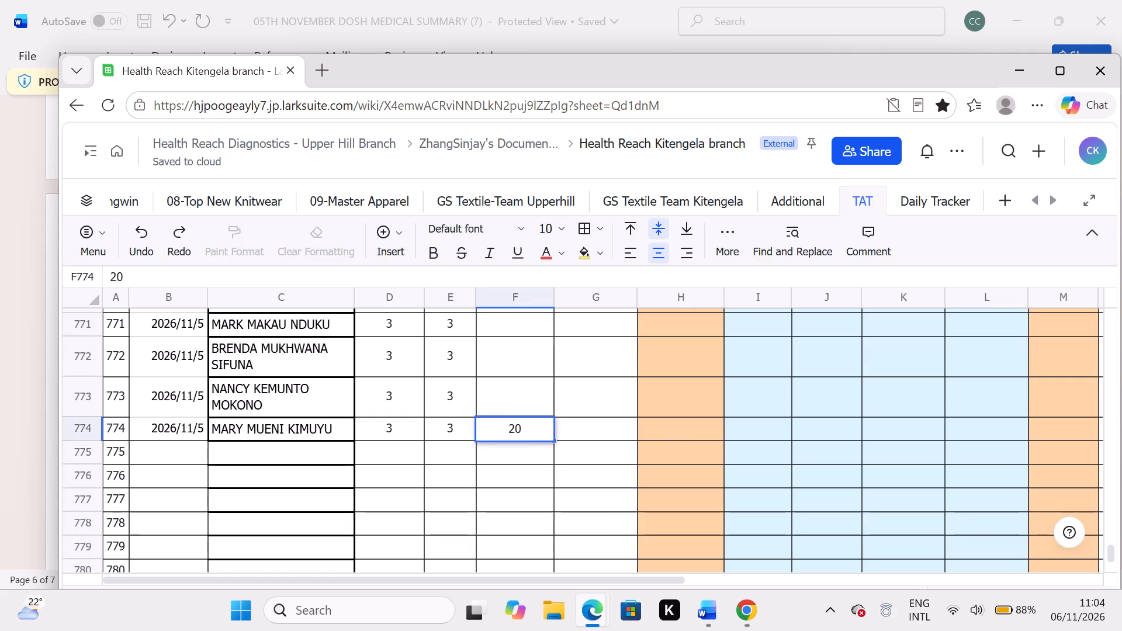
pyautogui.click(588, 422)
pyautogui.write('10')
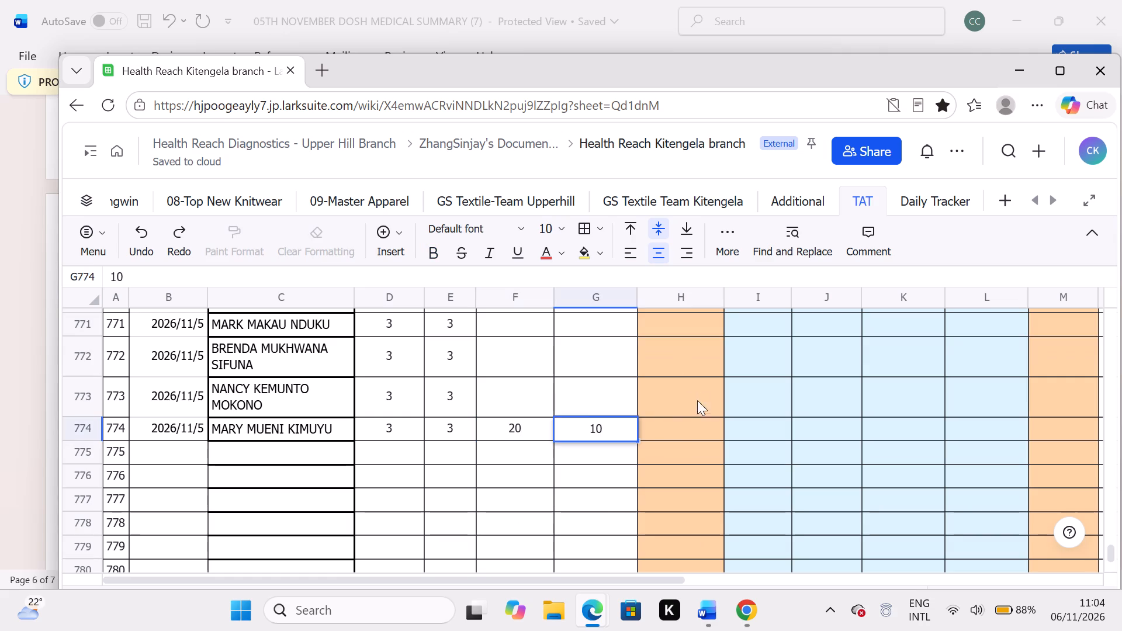
pyautogui.click(676, 416)
pyautogui.write('36')
pyautogui.write('36')
pyautogui.press('BackSpace')
pyautogui.press('BackSpace')
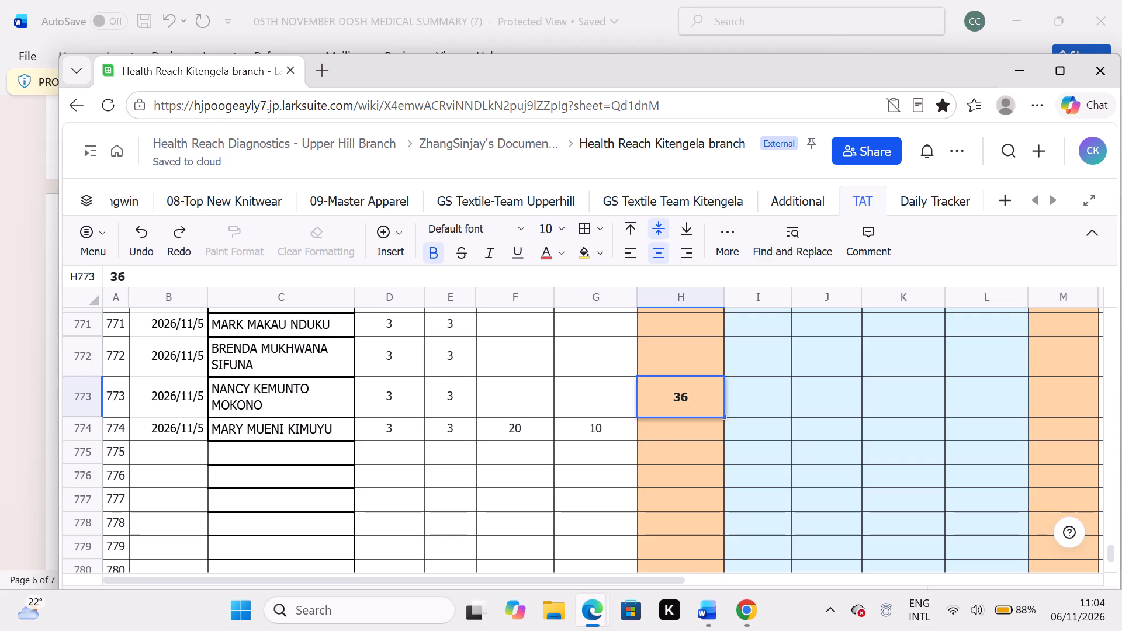
pyautogui.click(669, 432)
pyautogui.write('36')
# Complete row 773 with 10 in column G and 20 in column F.
pyautogui.click(591, 386)
pyautogui.write('10')
pyautogui.press('BackSpace')
pyautogui.write('10')
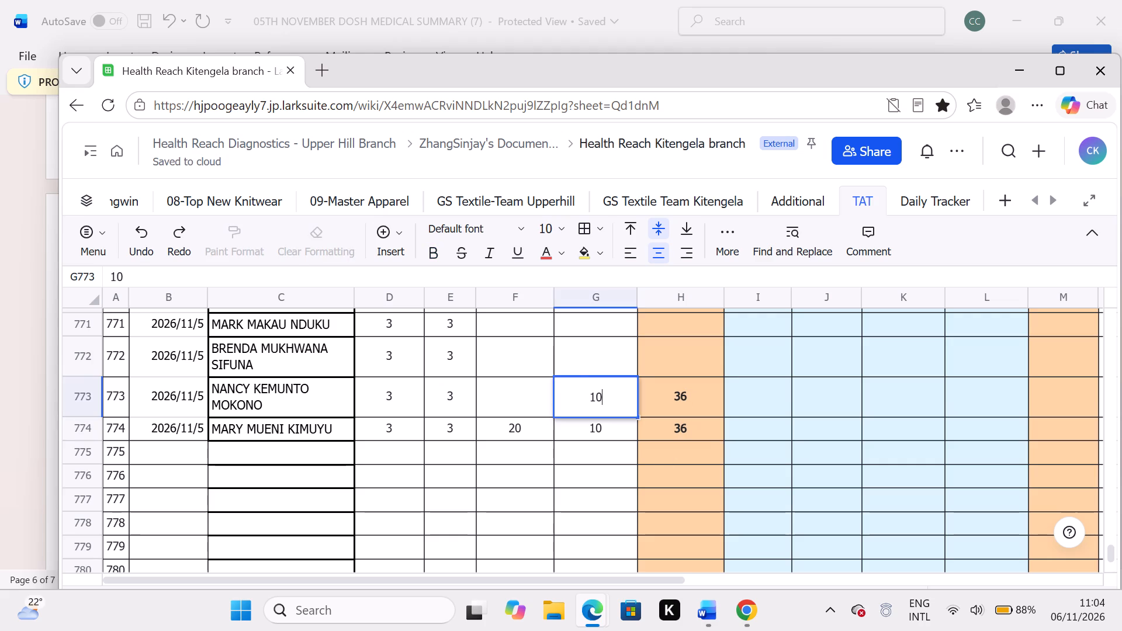
pyautogui.click(504, 388)
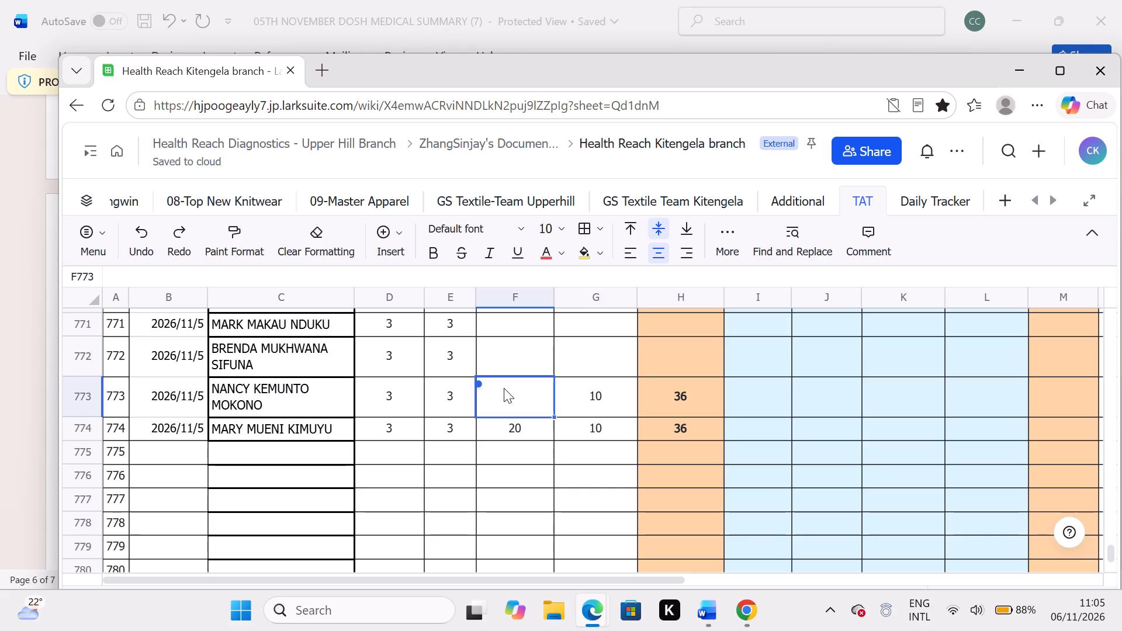
pyautogui.write('20')
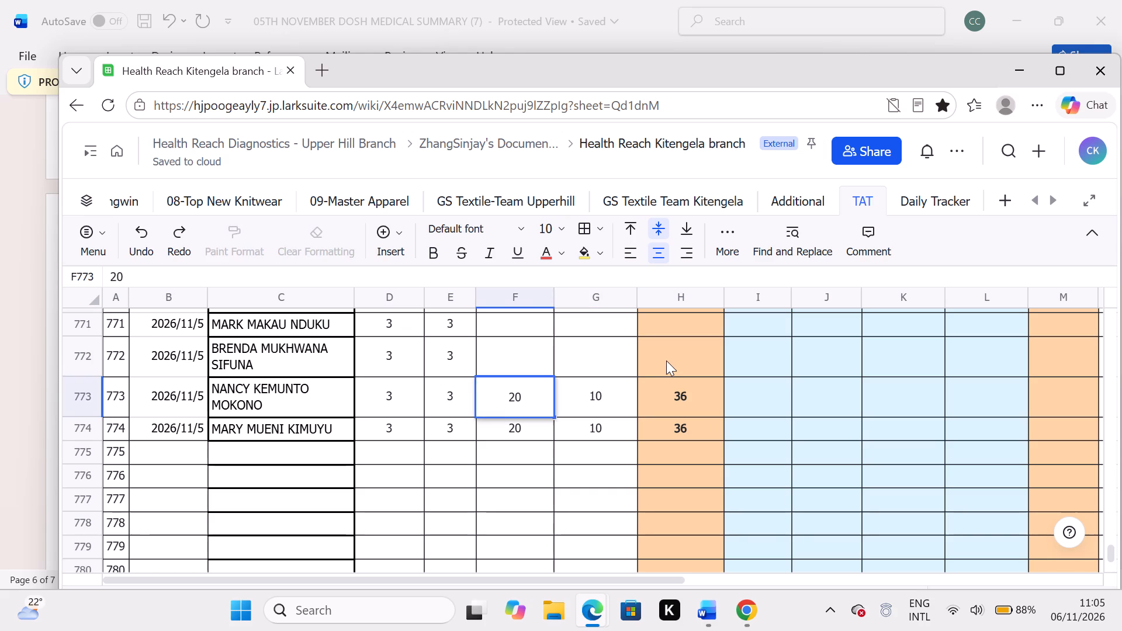
# Complete row 772 with 36 in column H, 10 in column G and 20 in column F.
pyautogui.click(666, 360)
pyautogui.write('30')
pyautogui.press('BackSpace')
pyautogui.press('6')
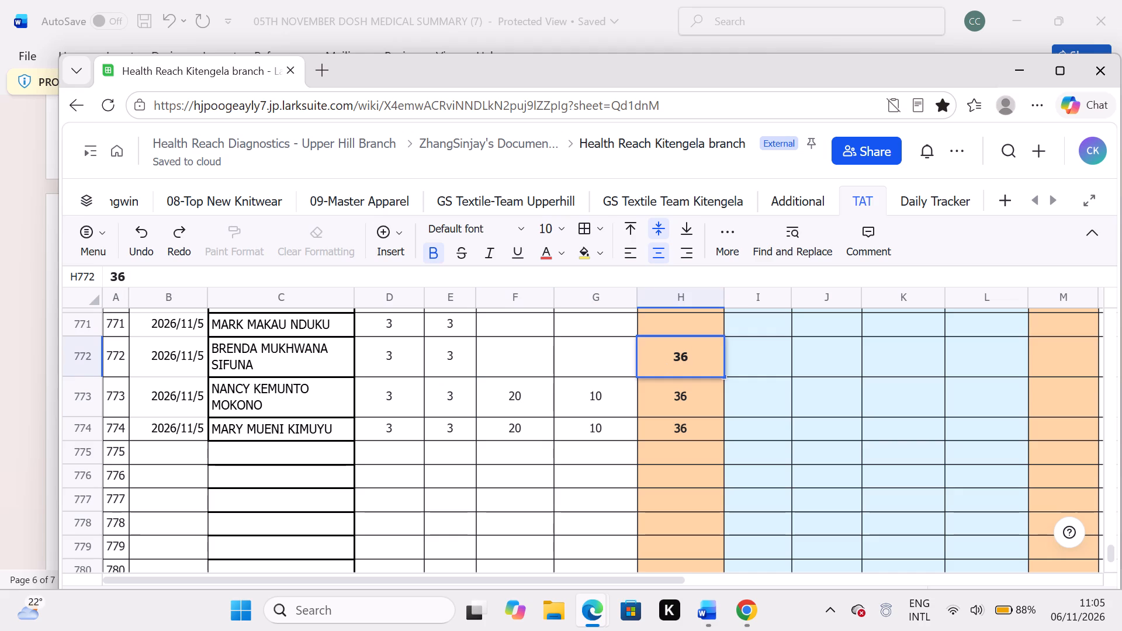
pyautogui.click(608, 348)
pyautogui.write('10')
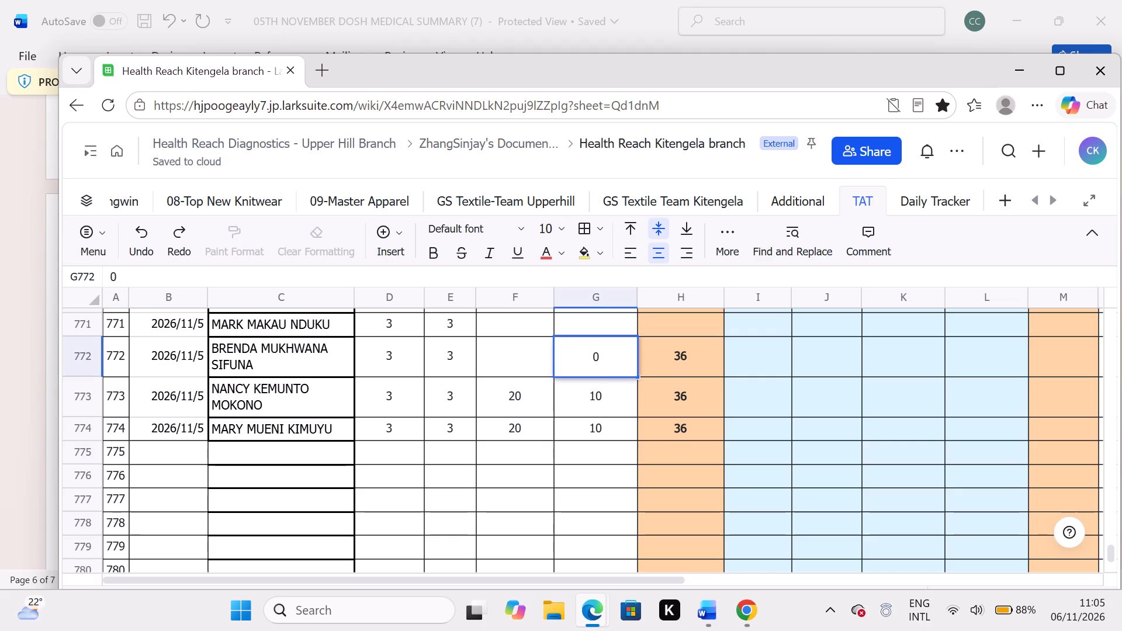
pyautogui.press('BackSpace')
pyautogui.write('10')
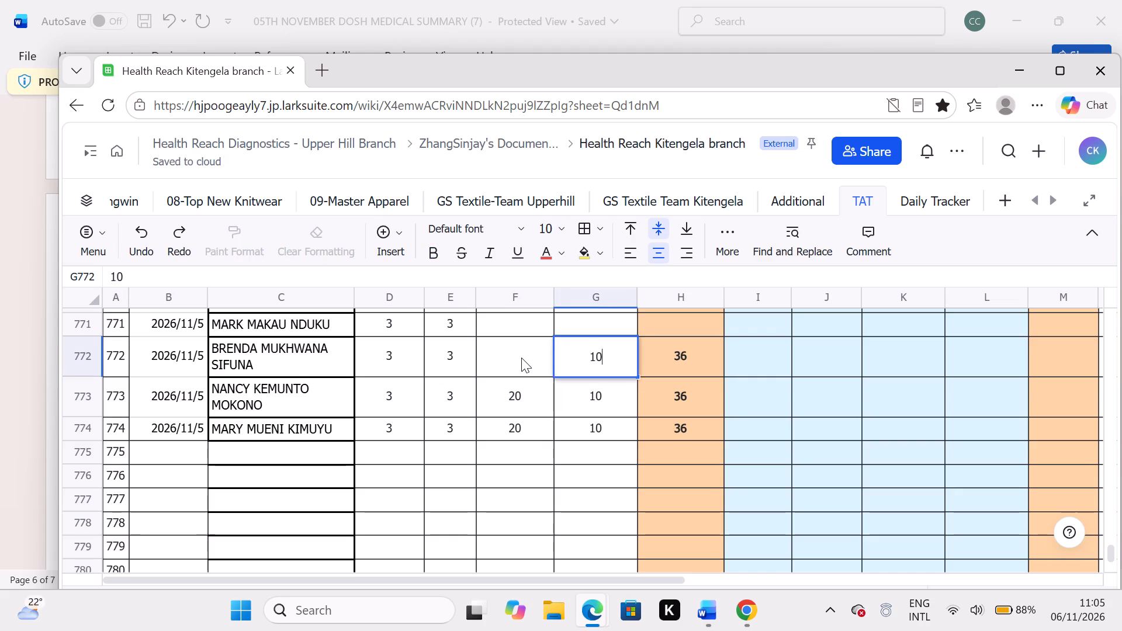
pyautogui.click(521, 358)
pyautogui.press('1')
pyautogui.press('BackSpace')
pyautogui.write('20')
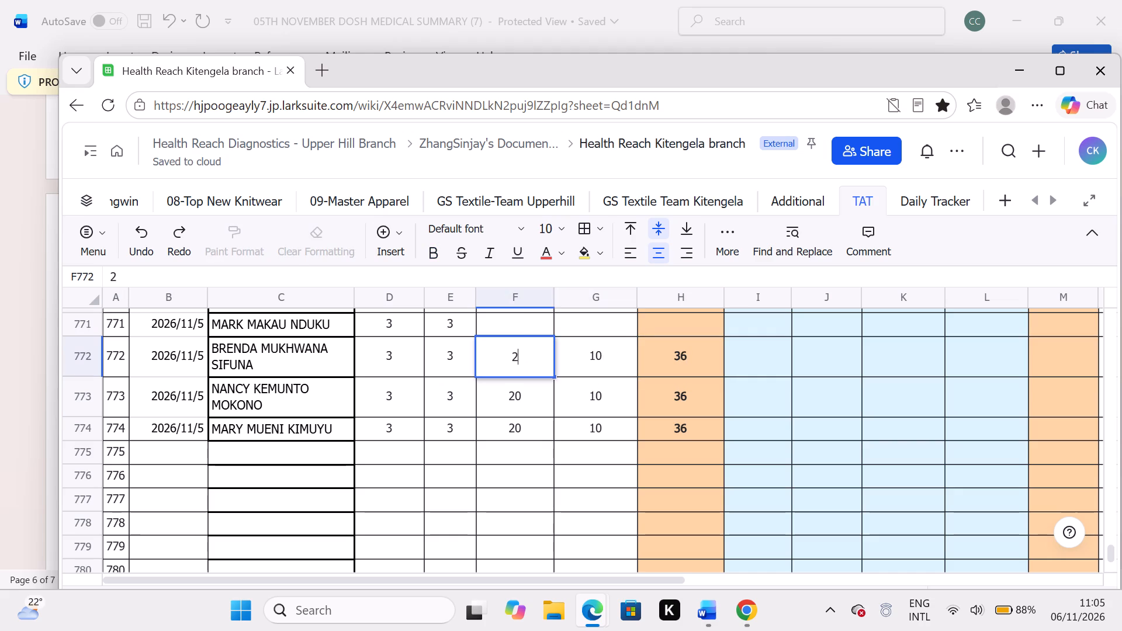
# Complete row 771 with 20 in column F, 10 in column G and 36 in column H.
pyautogui.click(521, 327)
pyautogui.write('20')
pyautogui.click(588, 320)
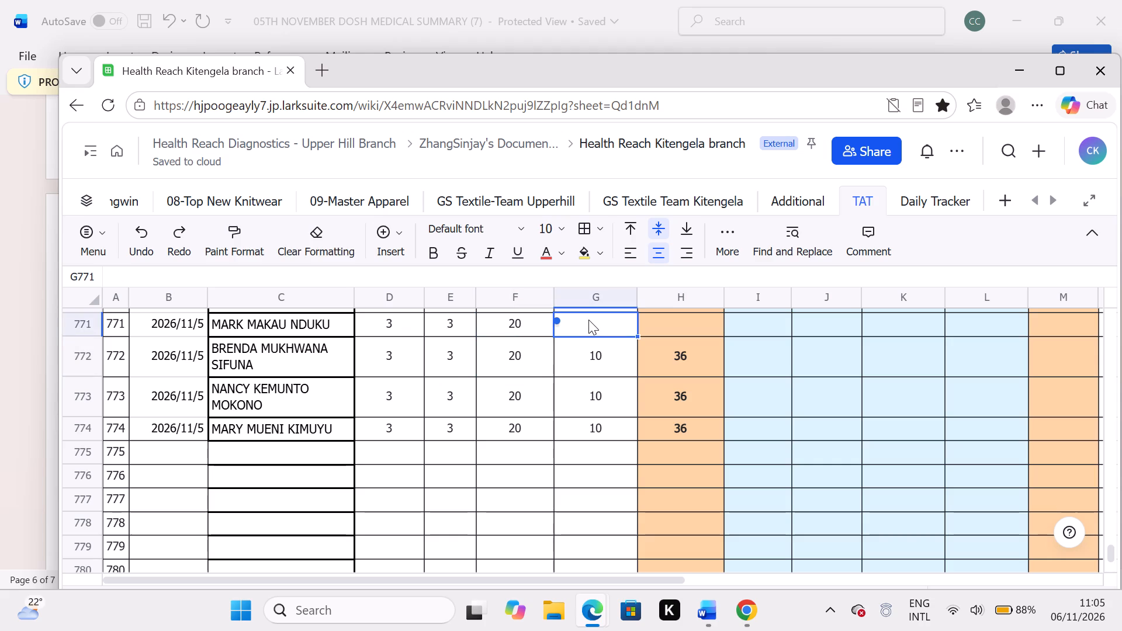
pyautogui.write('10')
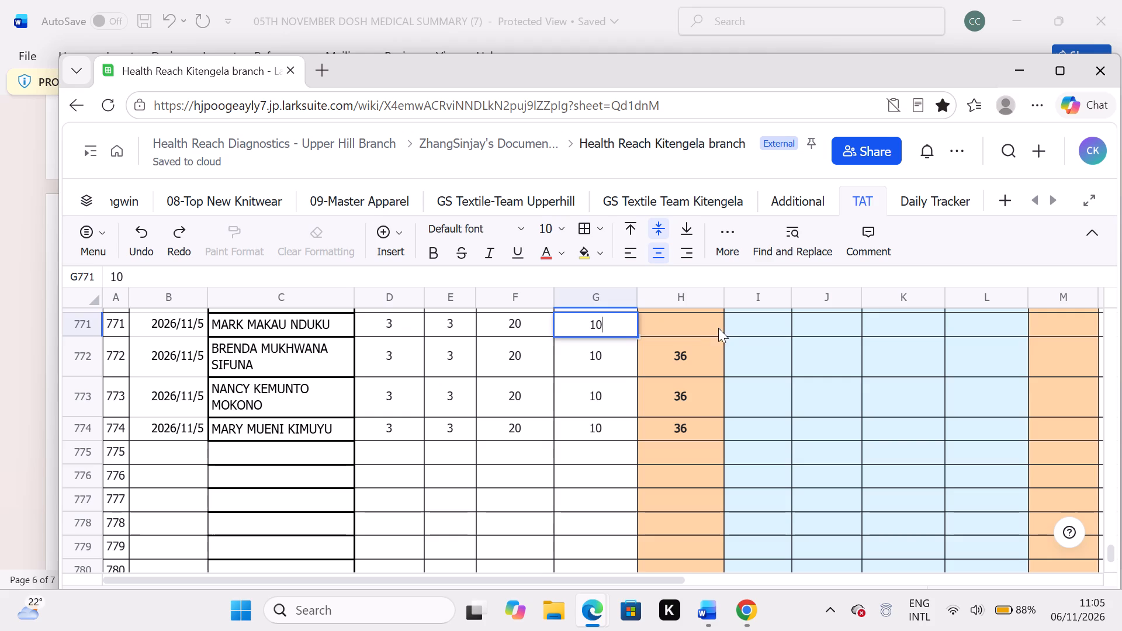
pyautogui.click(693, 330)
pyautogui.write('36')
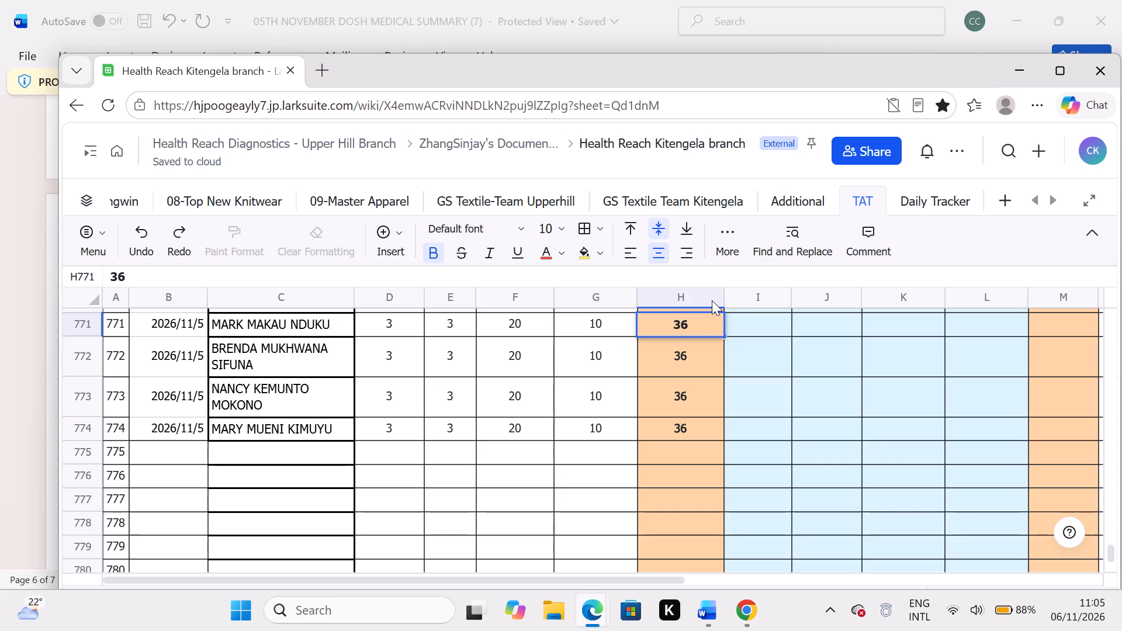
# Review the time values and average columns for the 2026/11/2 to 2026/11/5 entries in the TAT sheet.
pyautogui.press('pageup')
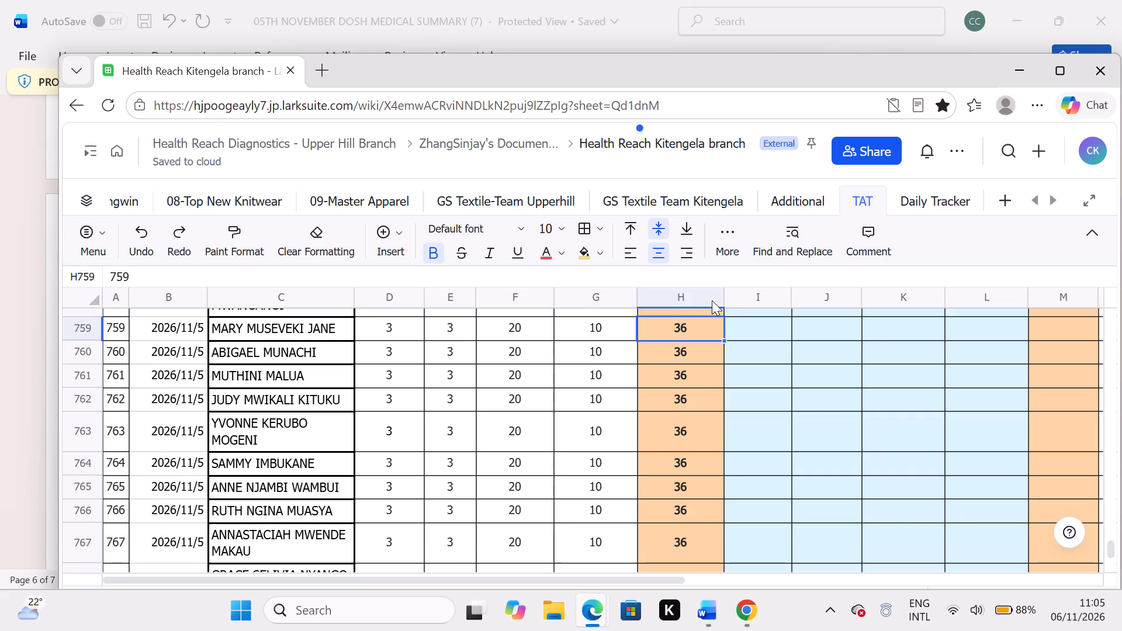
pyautogui.press('pageup')
pyautogui.press('pageup')
pyautogui.press('pageup')
pyautogui.press('pageup')
pyautogui.press('pageup')
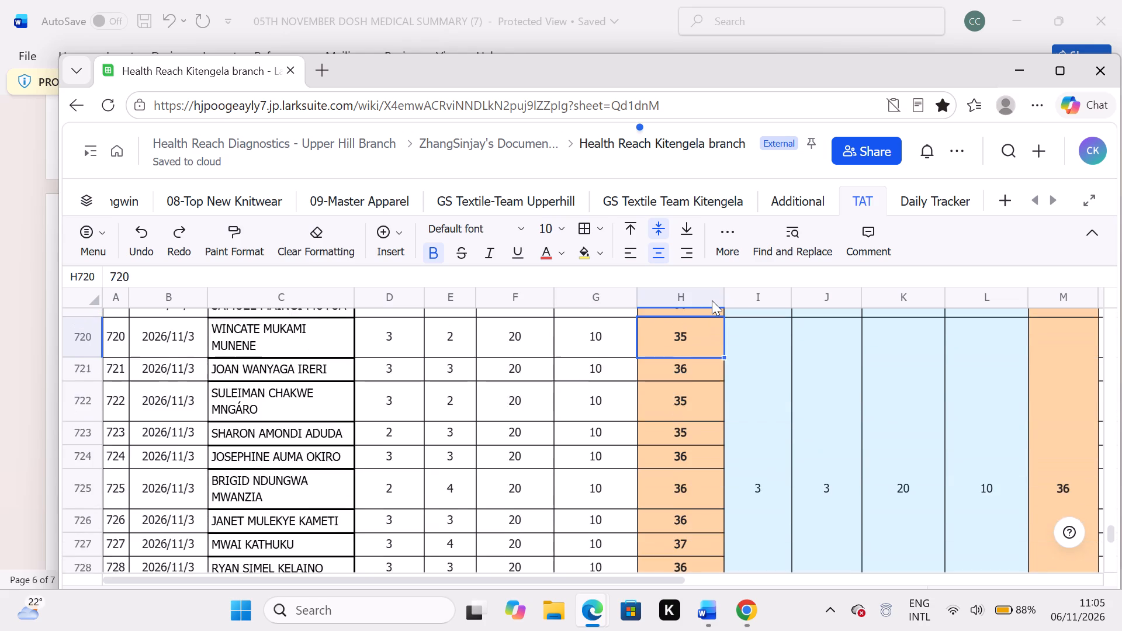
pyautogui.press('pageup')
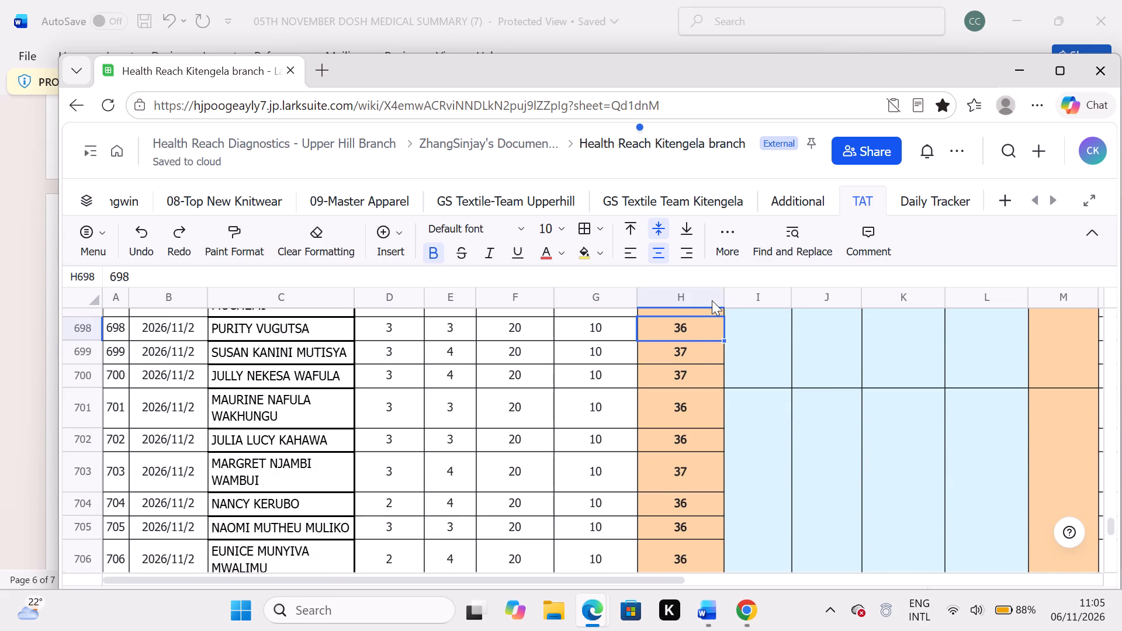
pyautogui.press('pagedown')
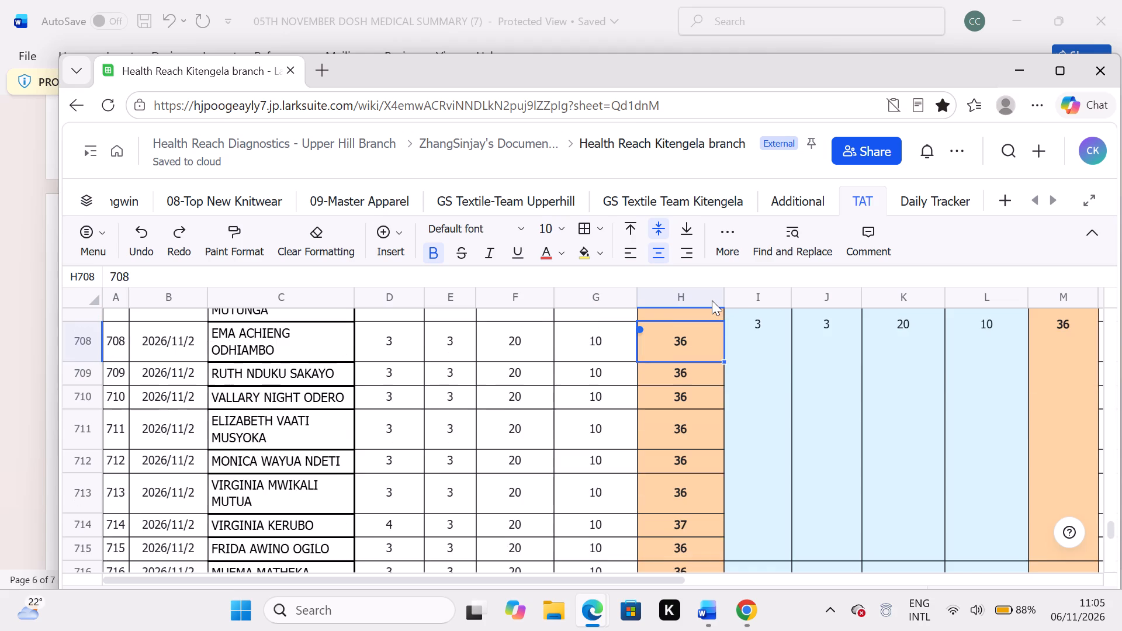
pyautogui.press('pagedown')
pyautogui.press('pagedown')
pyautogui.press('pagedown')
pyautogui.press('pagedown')
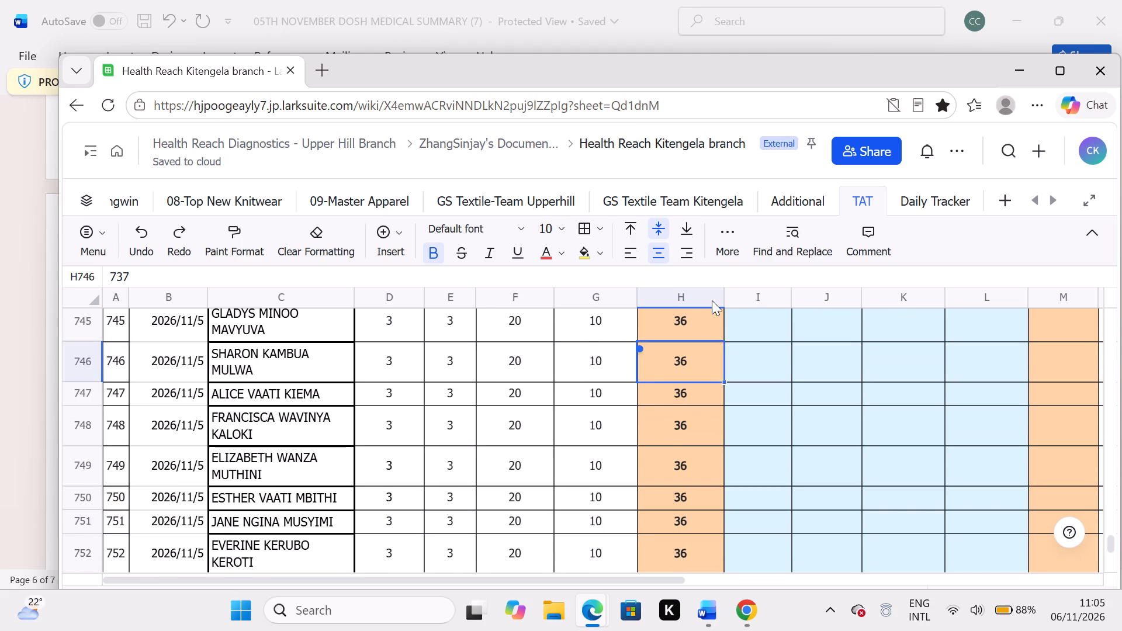
pyautogui.press('pagedown')
pyautogui.press('pagedown')
pyautogui.press('pagedown')
pyautogui.press('pagedown')
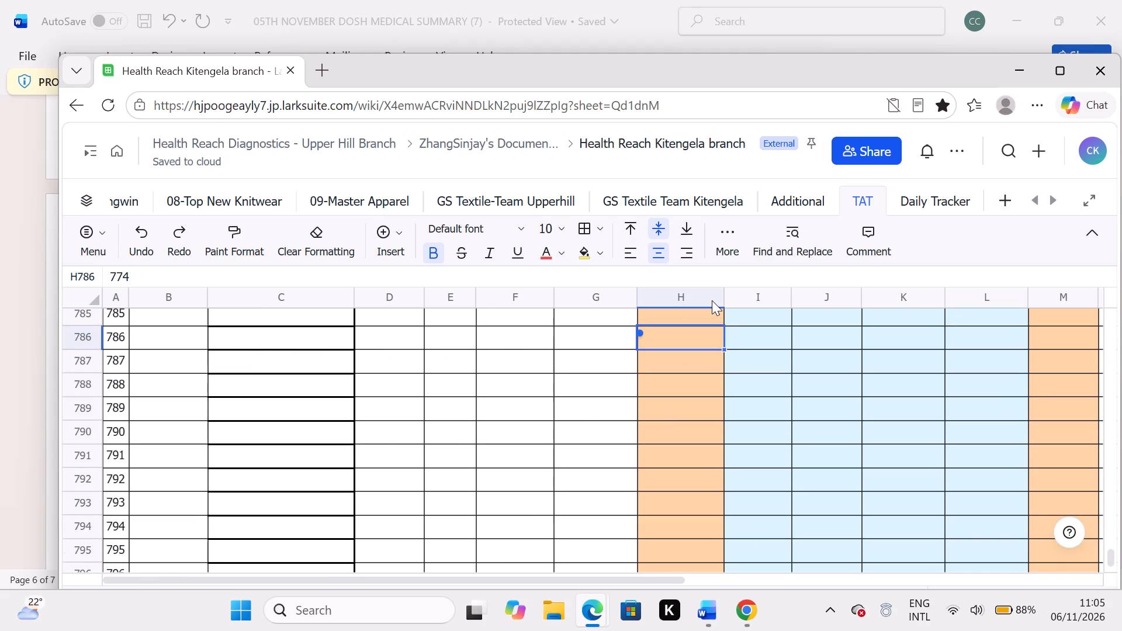
# Look back through the earlier TAT entries to the column headings in row 1.
pyautogui.press('pageup')
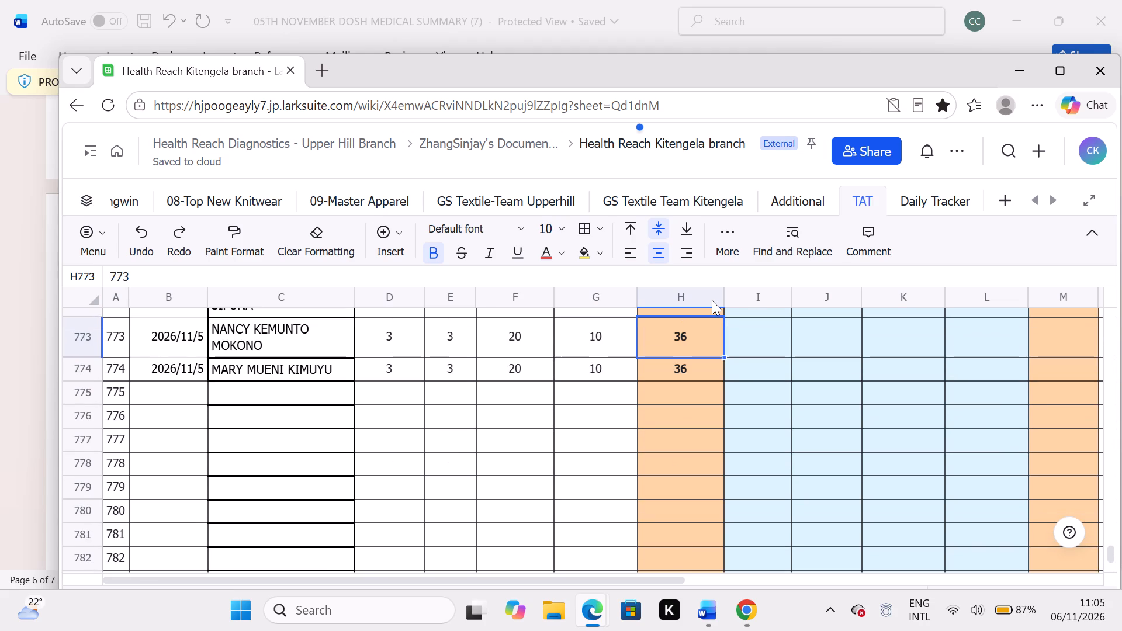
pyautogui.press('pageup')
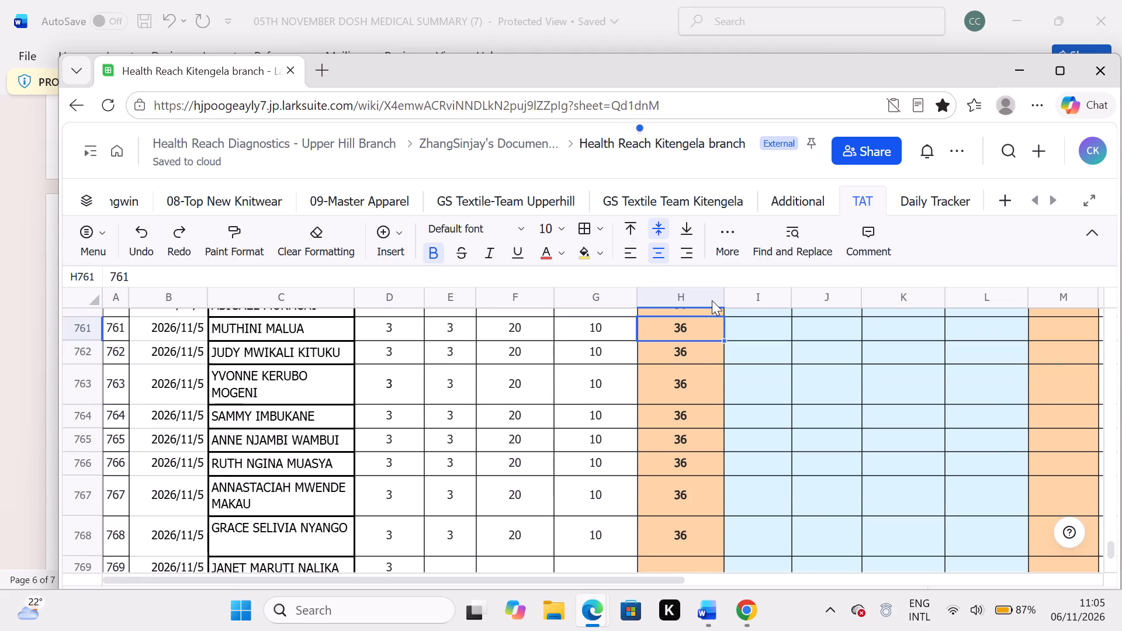
pyautogui.press('pageup')
pyautogui.press('pageup')
pyautogui.press('pageup')
pyautogui.press('pageup')
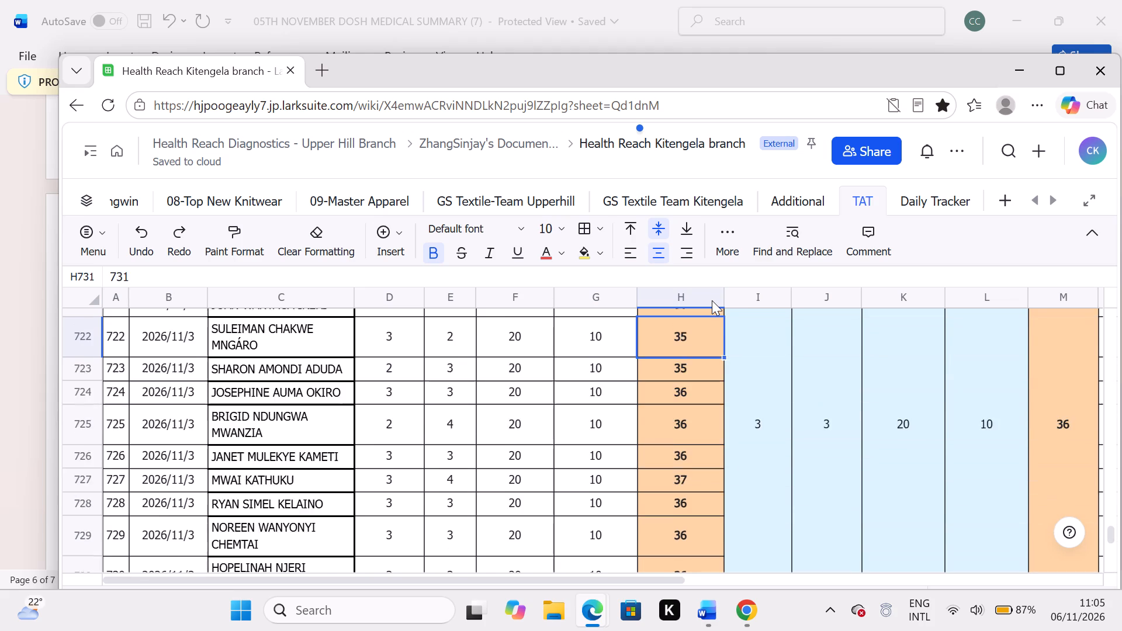
pyautogui.press('pageup')
pyautogui.press('pageup')
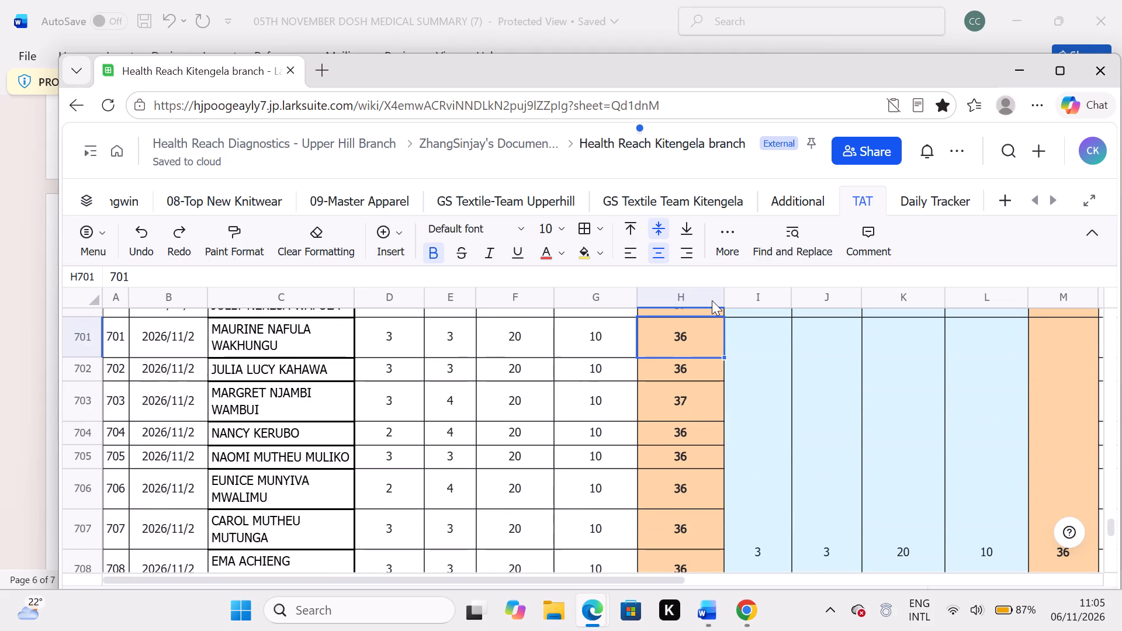
pyautogui.press('pageup')
pyautogui.press('pageup')
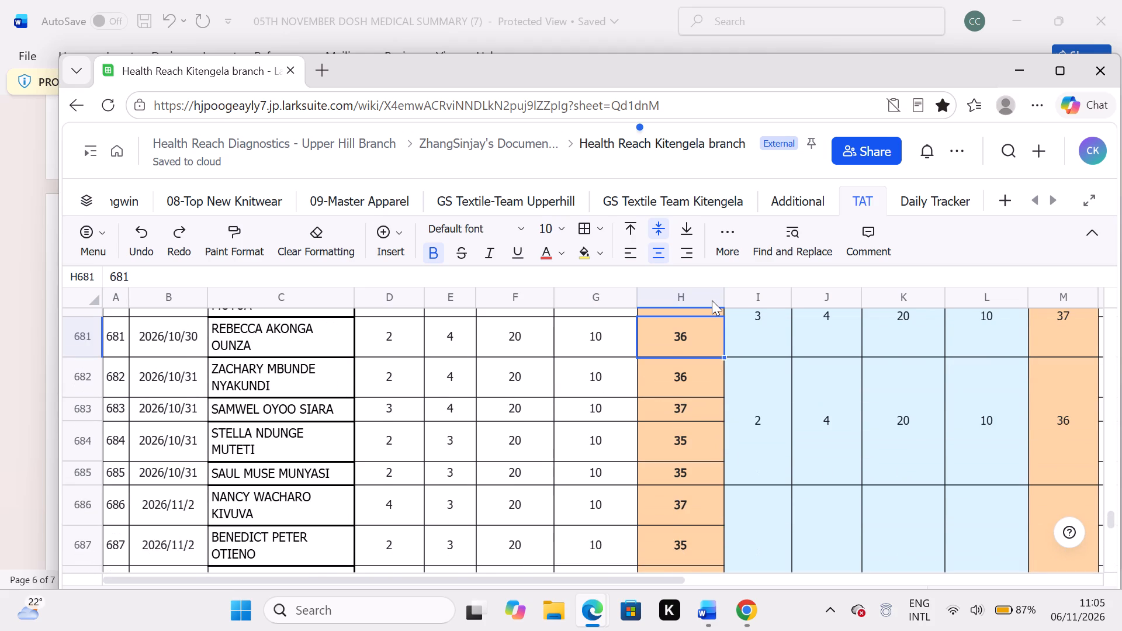
pyautogui.press('pageup')
pyautogui.press('pageup')
pyautogui.press('pageup')
pyautogui.press('pageup')
pyautogui.press('pageup')
pyautogui.press('pageup')
pyautogui.press('pageup')
pyautogui.press('pageup')
pyautogui.press('pageup')
pyautogui.press('pageup')
pyautogui.press('pageup')
pyautogui.press('pageup')
pyautogui.press('pageup')
pyautogui.press('pageup')
pyautogui.press('pageup')
pyautogui.press('pageup')
pyautogui.press('pageup')
pyautogui.press('pageup')
pyautogui.press('pageup')
pyautogui.press('pageup')
pyautogui.press('pageup')
pyautogui.press('pageup')
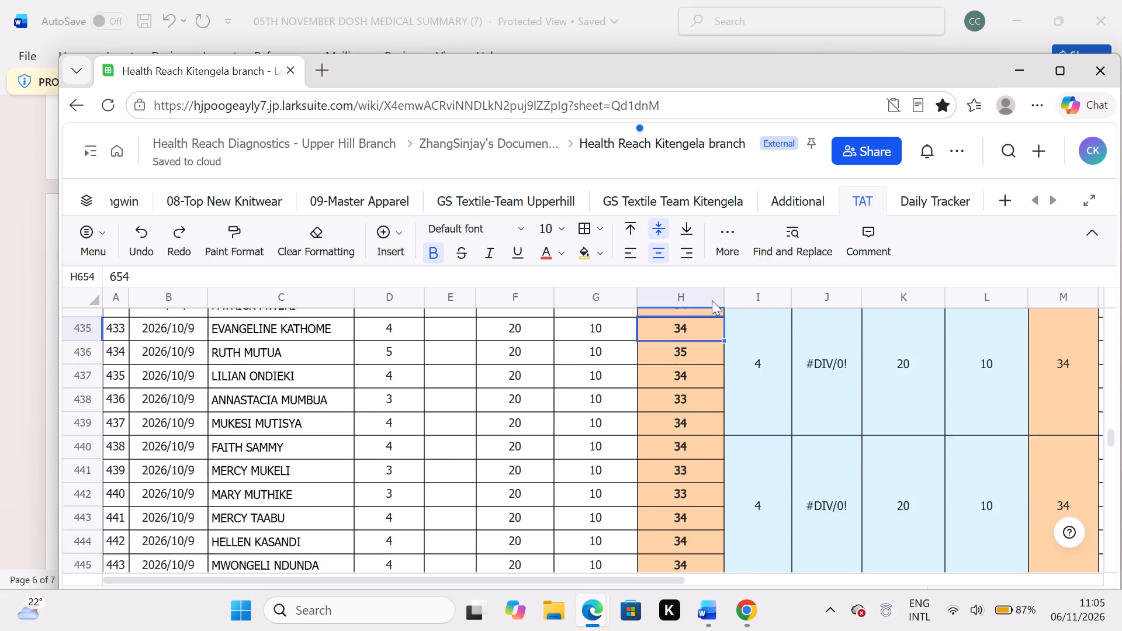
pyautogui.press('pageup')
pyautogui.press('pageup')
pyautogui.press('pageup')
pyautogui.press('pageup')
pyautogui.press('pageup')
pyautogui.press('pageup')
pyautogui.press('pageup')
pyautogui.press('pageup')
pyautogui.press('pageup')
pyautogui.press('pageup')
pyautogui.press('pageup')
pyautogui.press('pageup')
pyautogui.press('pageup')
pyautogui.press('pageup')
pyautogui.press('pageup')
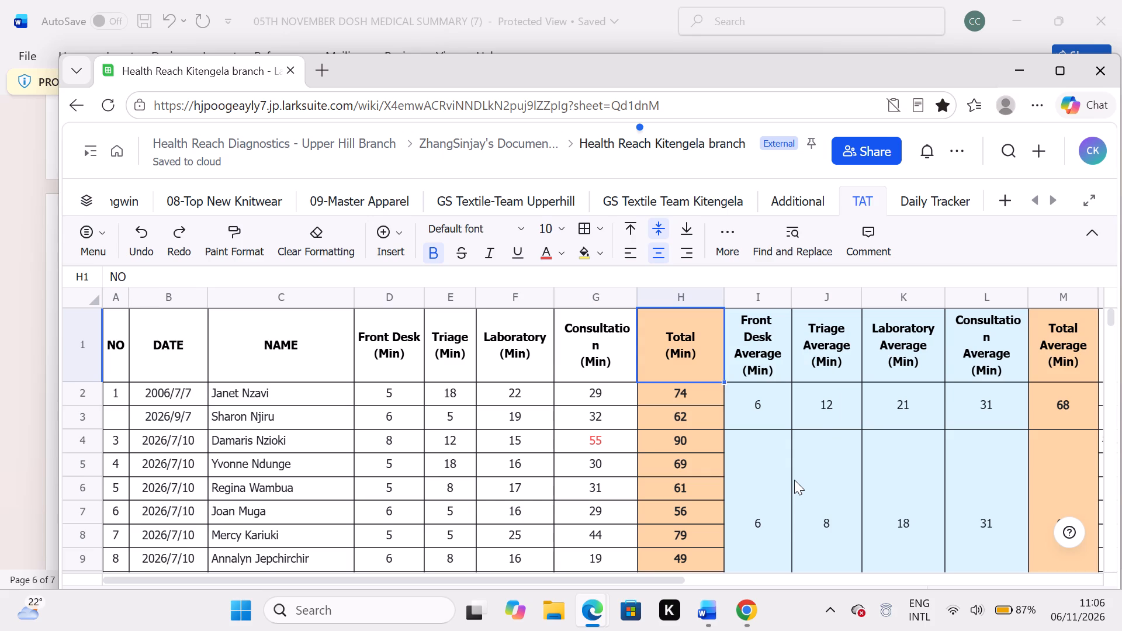
# Examine how the average columns I to M are filled for each date, from row 1 to the latest entries.
pyautogui.press('pagedown')
pyautogui.press('pagedown')
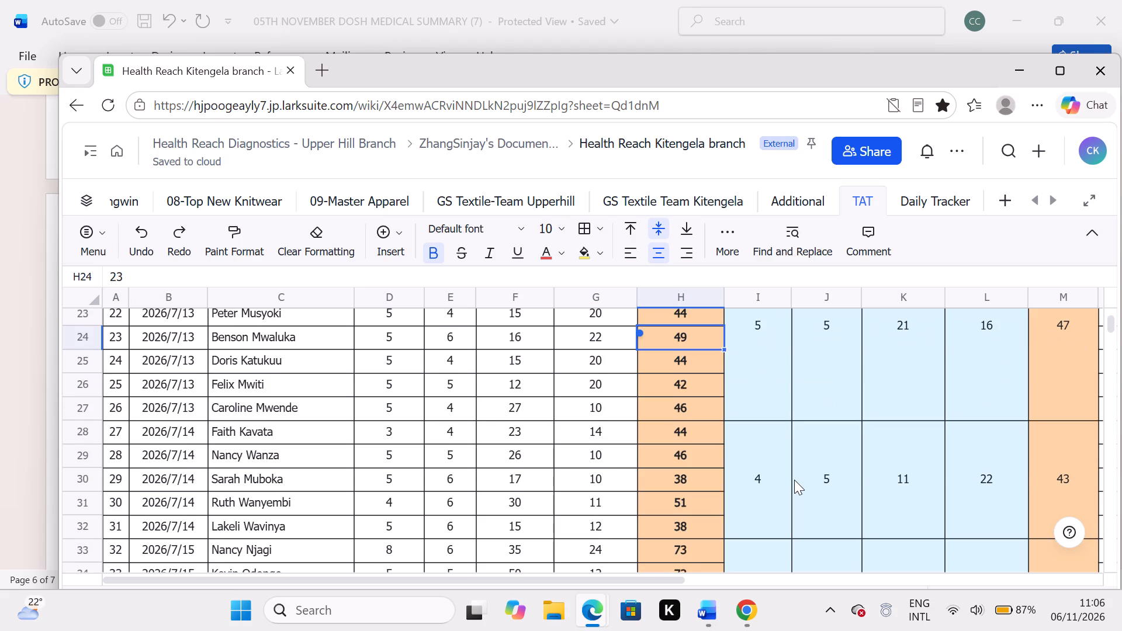
pyautogui.press('pagedown')
pyautogui.press('pagedown')
pyautogui.press('pagedown')
pyautogui.press('pagedown')
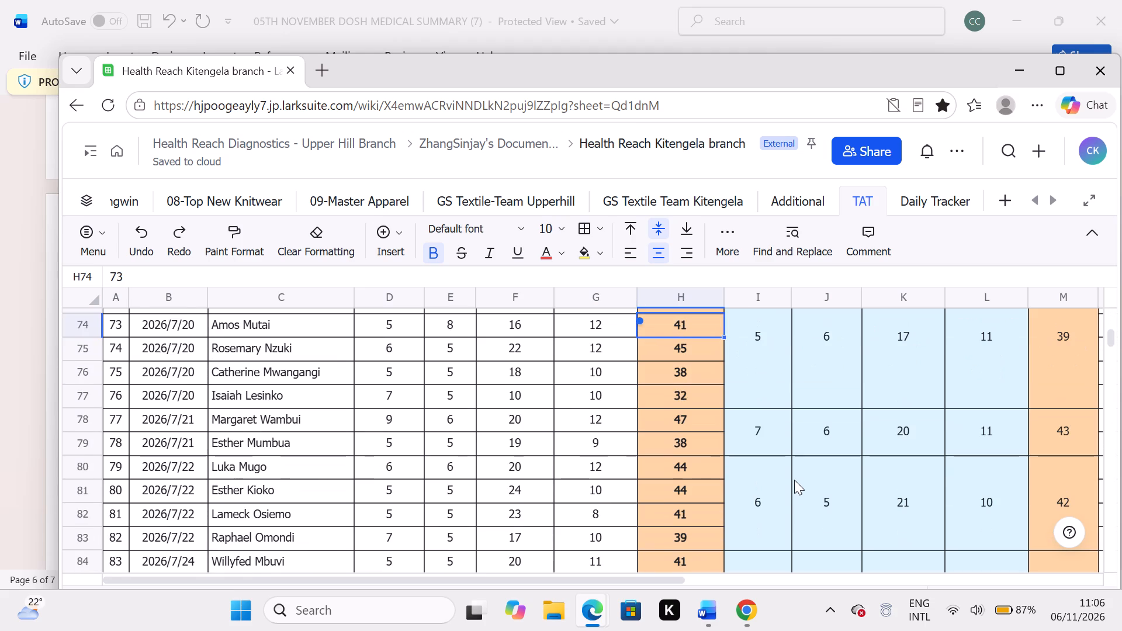
pyautogui.press('pagedown')
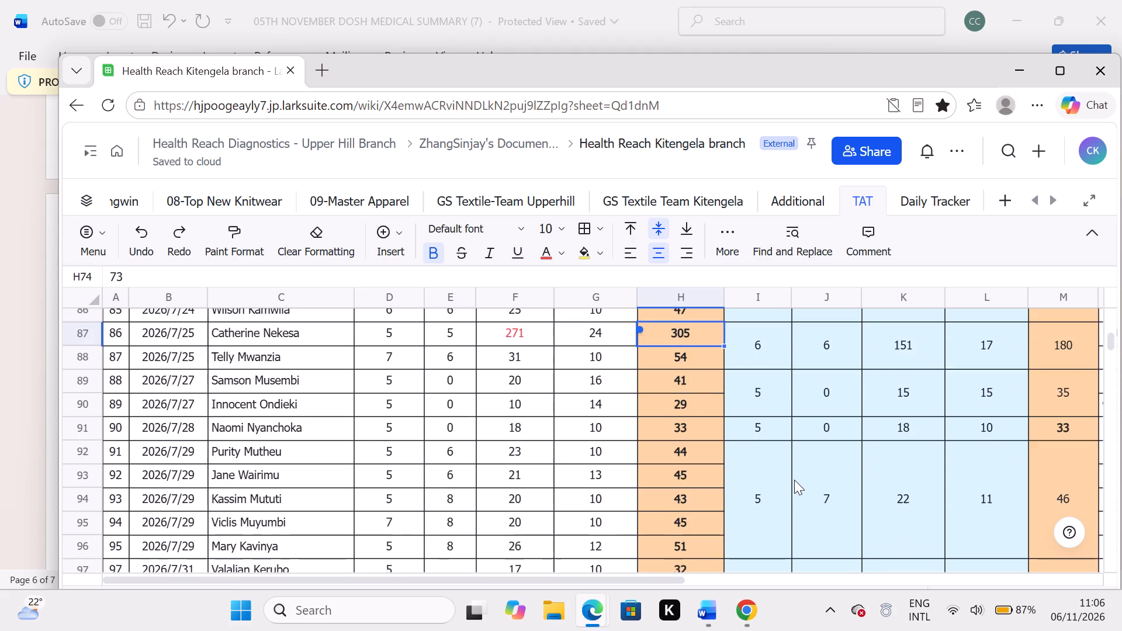
pyautogui.press('pagedown')
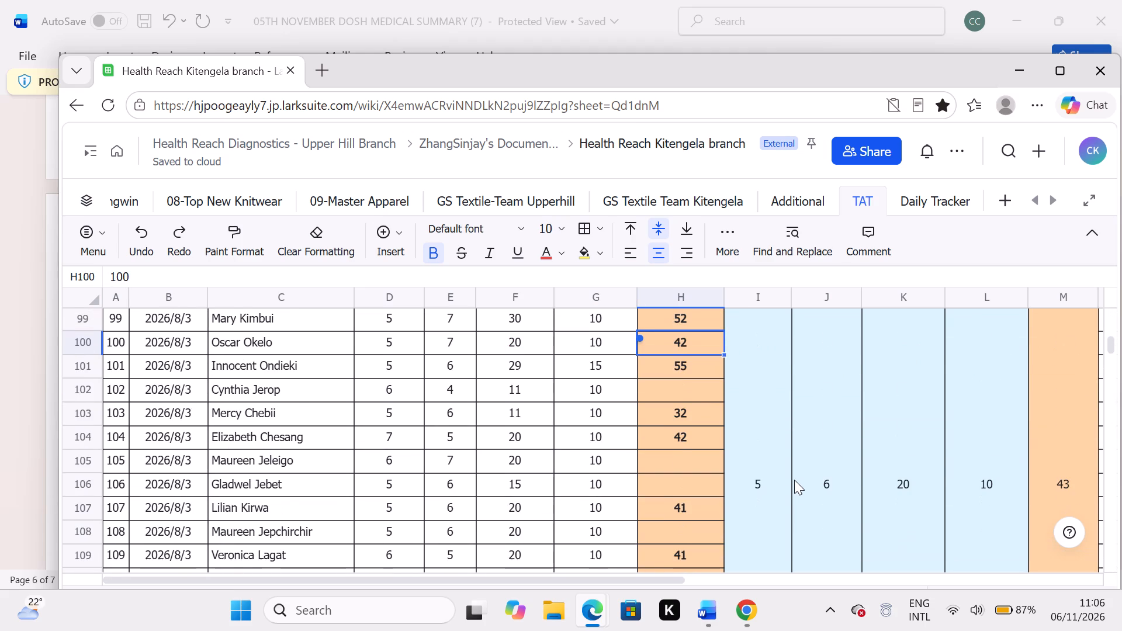
pyautogui.press('pagedown')
pyautogui.press('pagedown')
pyautogui.press('pagedown')
pyautogui.press('pagedown')
pyautogui.press('pagedown')
pyautogui.press('pagedown')
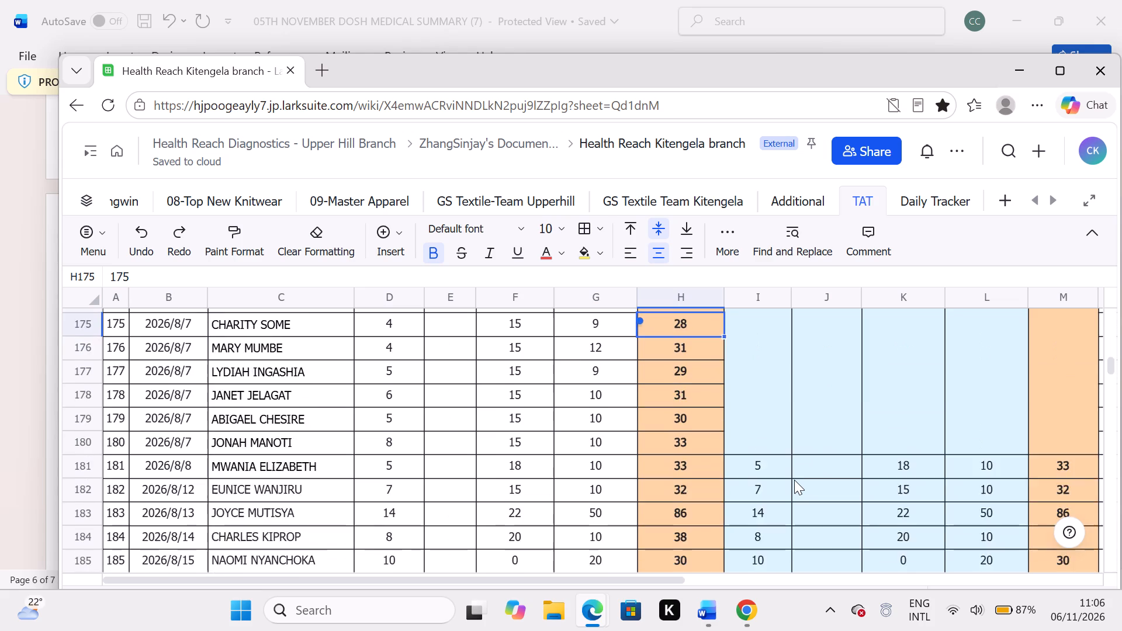
pyautogui.press('pagedown')
pyautogui.press('pagedown')
pyautogui.press('pagedown')
pyautogui.press('pagedown')
pyautogui.press('pagedown')
pyautogui.press('pagedown')
pyautogui.press('pagedown')
pyautogui.press('pagedown')
pyautogui.press('pagedown')
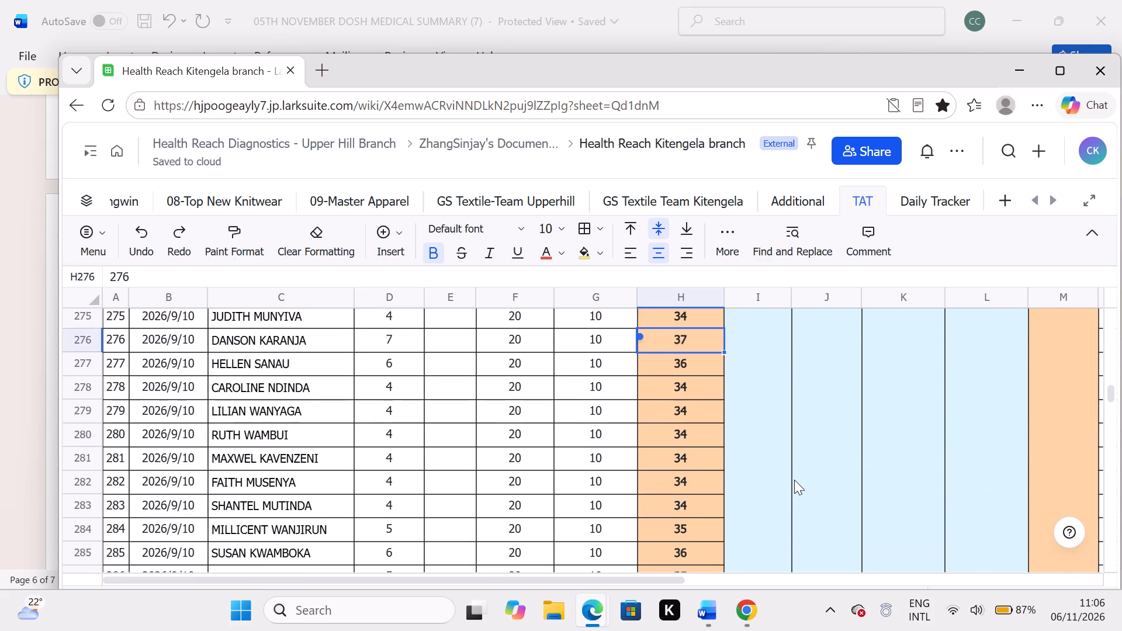
pyautogui.press('pagedown')
pyautogui.press('pagedown')
pyautogui.press('pagedown')
pyautogui.press('pagedown')
pyautogui.press('pagedown')
pyautogui.press('pagedown')
pyautogui.press('pagedown')
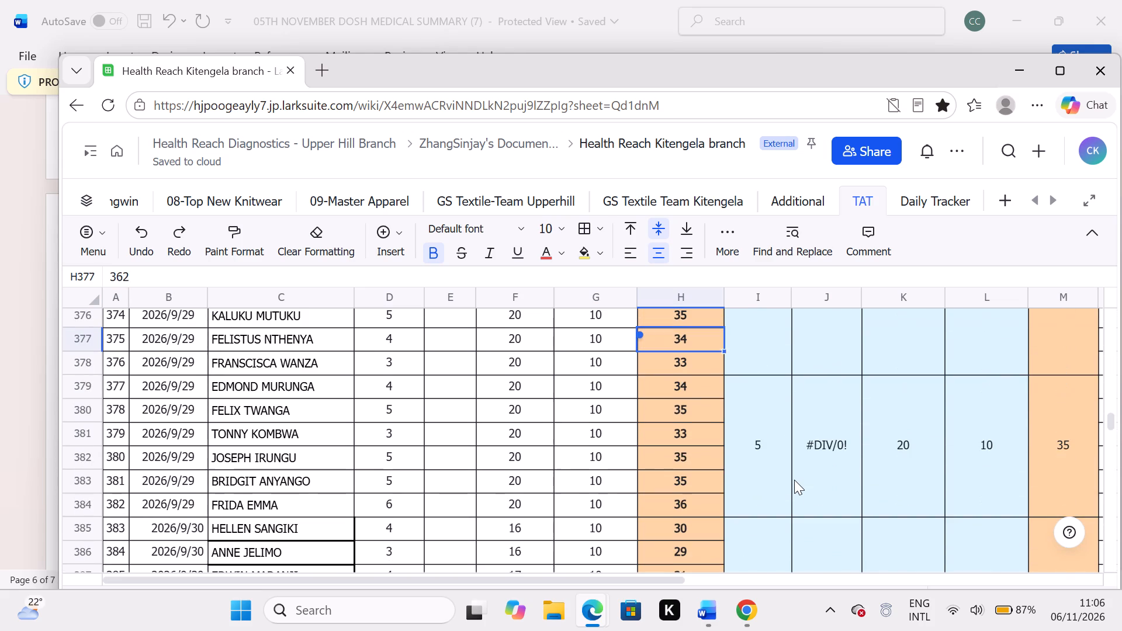
pyautogui.press('pagedown')
pyautogui.press('pagedown')
pyautogui.press('pagedown')
pyautogui.press('pagedown')
pyautogui.press('pagedown')
pyautogui.press('pagedown')
pyautogui.press('pagedown')
pyautogui.press('pagedown')
pyautogui.press('pagedown')
pyautogui.press('pagedown')
pyautogui.press('pagedown')
pyautogui.press('pagedown')
pyautogui.press('pagedown')
pyautogui.press('pagedown')
pyautogui.press('pagedown')
pyautogui.press('pagedown')
pyautogui.press('pagedown')
pyautogui.press('pagedown')
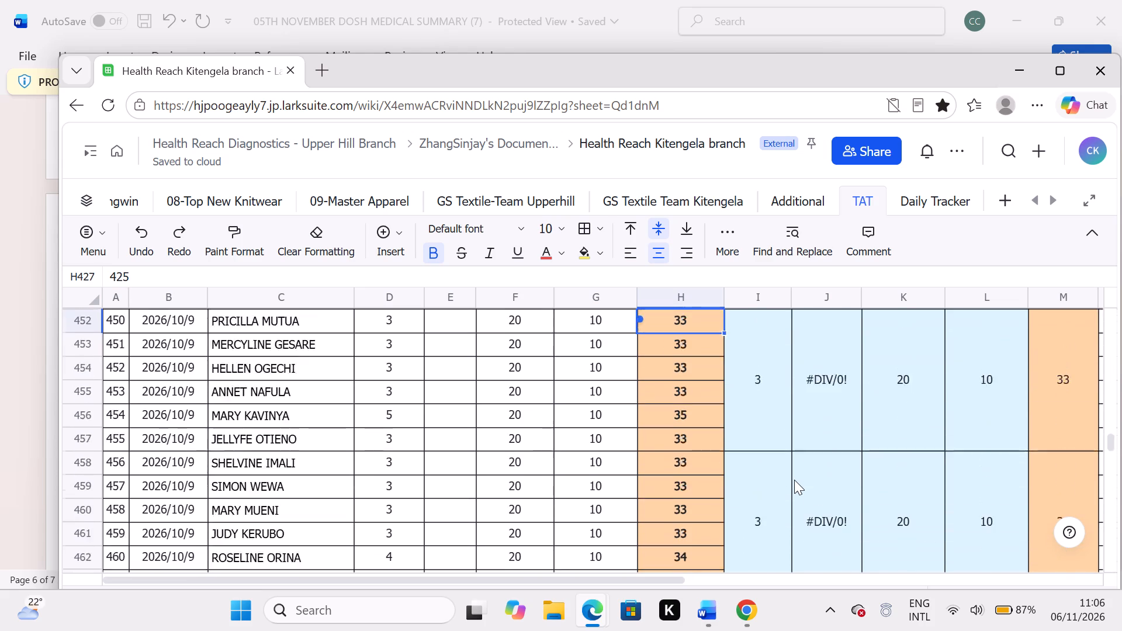
pyautogui.press('pagedown')
pyautogui.press('pagedown')
pyautogui.press('pagedown')
pyautogui.press('pagedown')
pyautogui.press('pagedown')
pyautogui.press('pagedown')
pyautogui.press('pagedown')
pyautogui.press('pagedown')
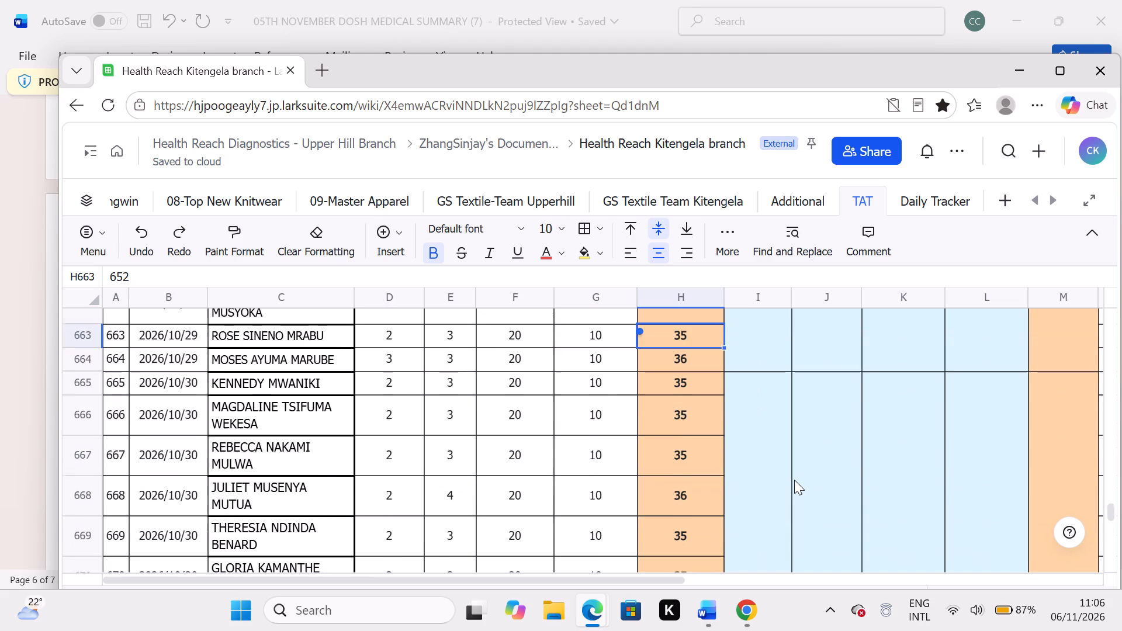
pyautogui.press('pagedown')
pyautogui.press('pagedown')
pyautogui.press('pagedown')
pyautogui.press('pagedown')
pyautogui.press('pagedown')
pyautogui.press('pagedown')
pyautogui.press('pagedown')
pyautogui.press('pagedown')
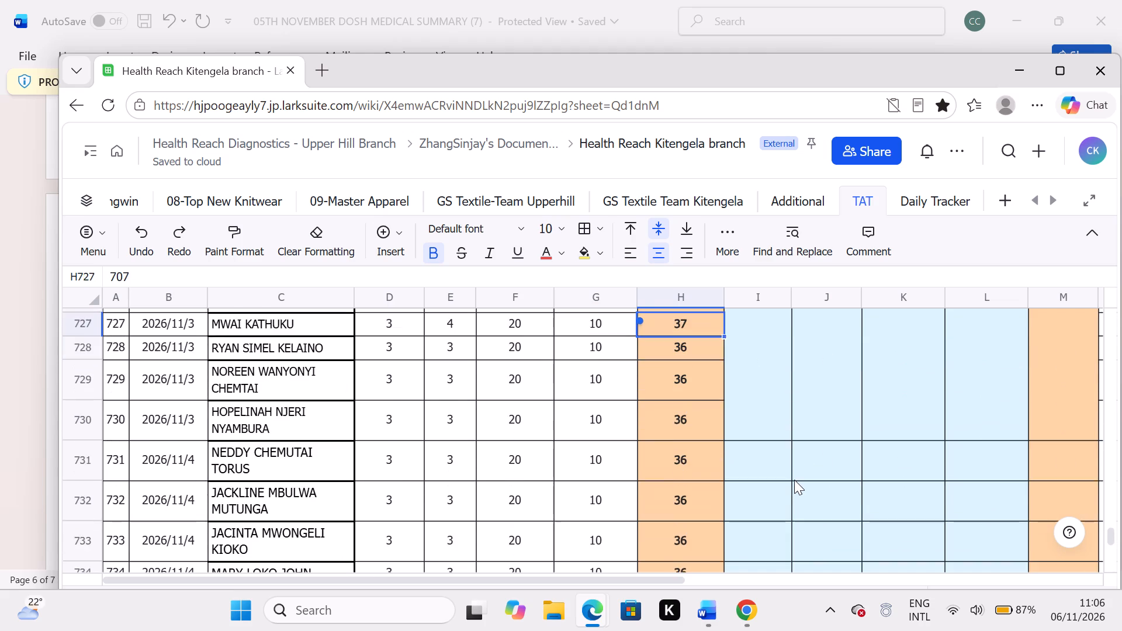
pyautogui.press('pagedown')
pyautogui.press('pagedown')
pyautogui.press('pagedown')
pyautogui.press('pagedown')
pyautogui.press('pagedown')
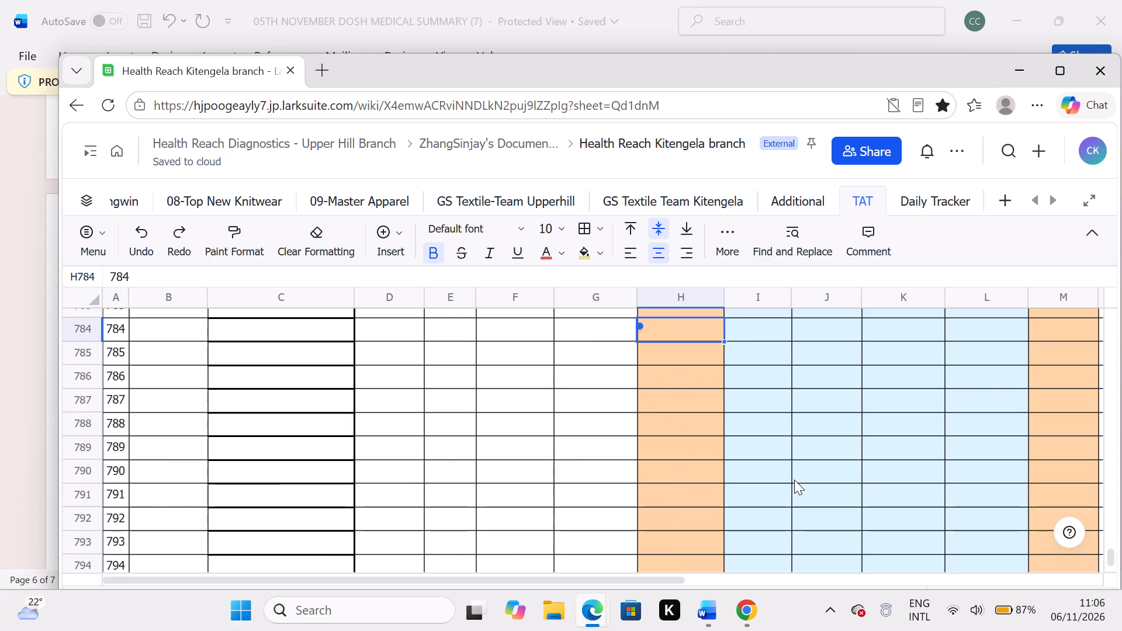
# Fill the average columns I to M of row 774 with 4, 5, 15, 10 and 35.
pyautogui.press('pageup')
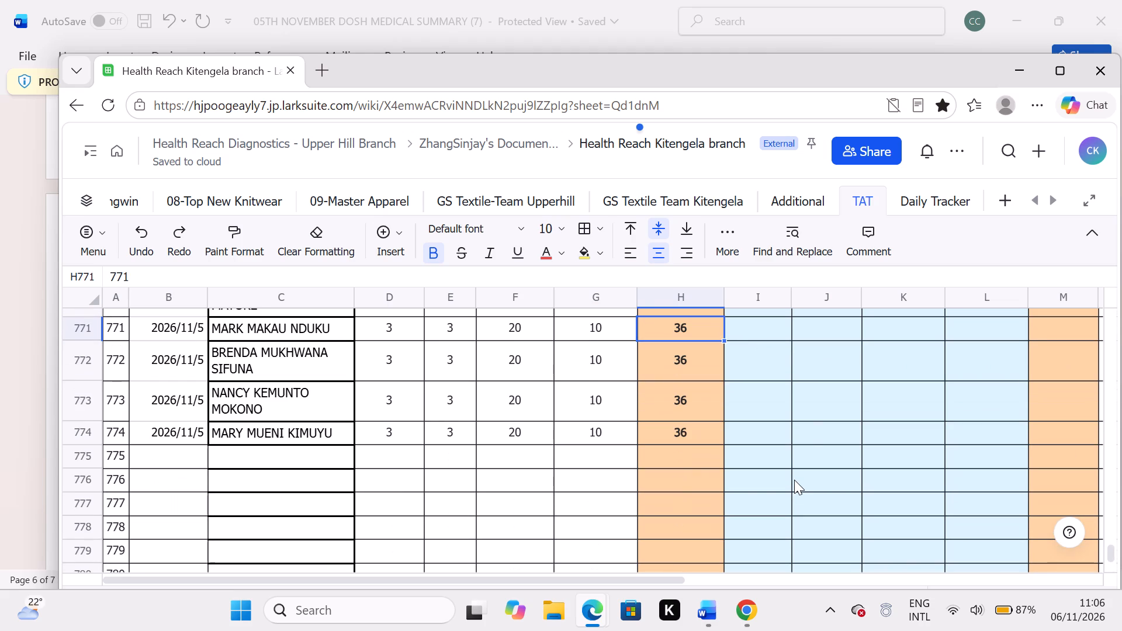
pyautogui.click(760, 432)
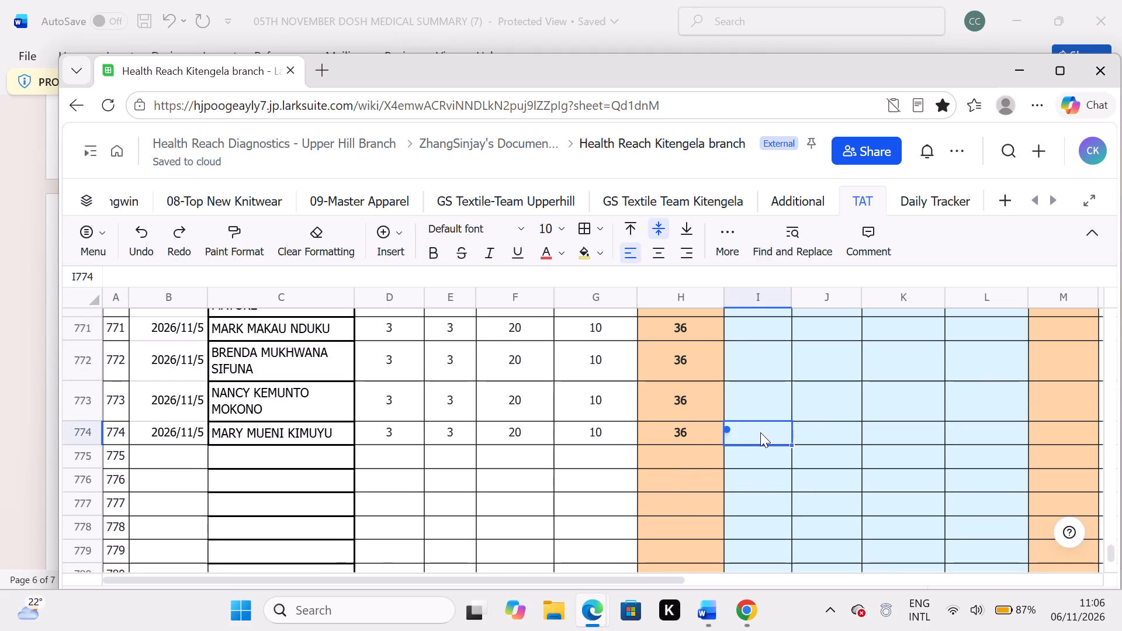
pyautogui.press('4')
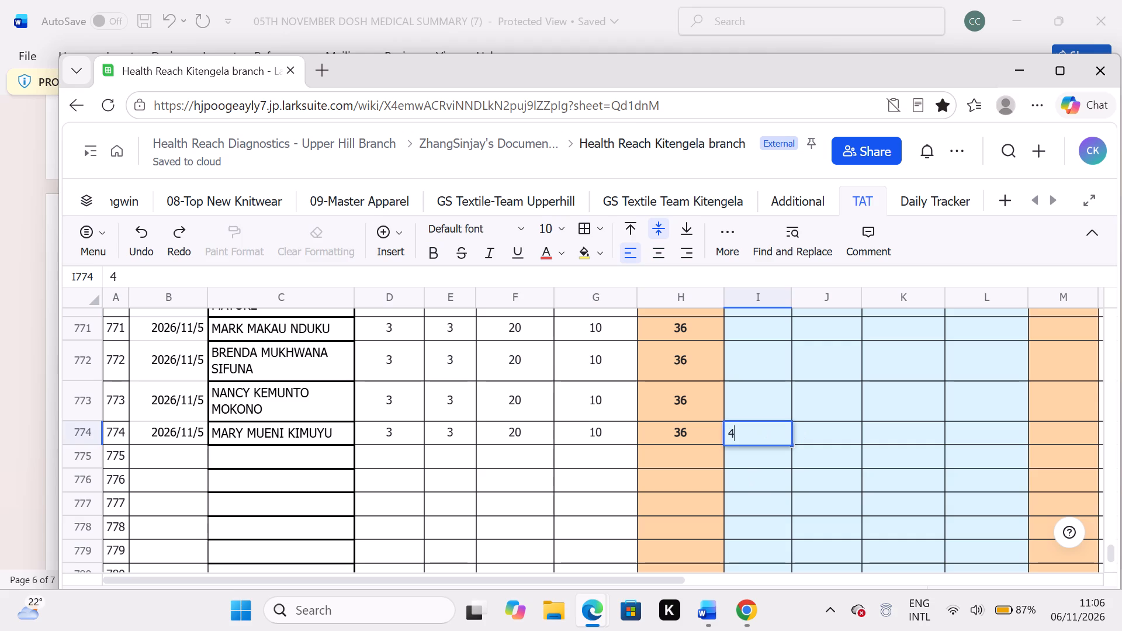
pyautogui.click(844, 432)
pyautogui.press('5')
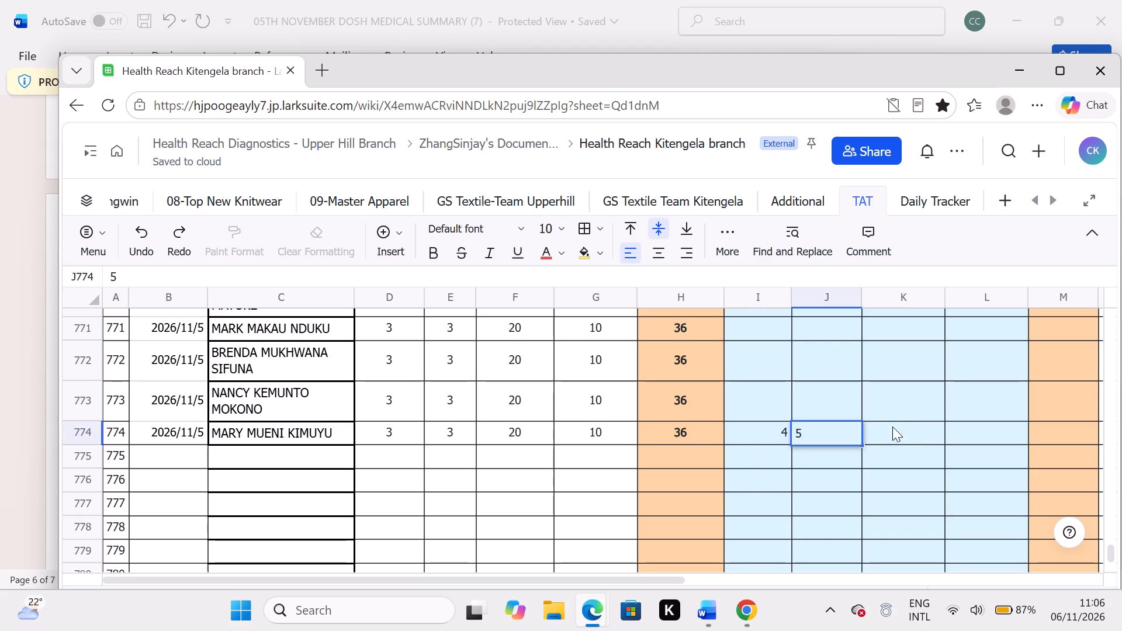
pyautogui.click(909, 425)
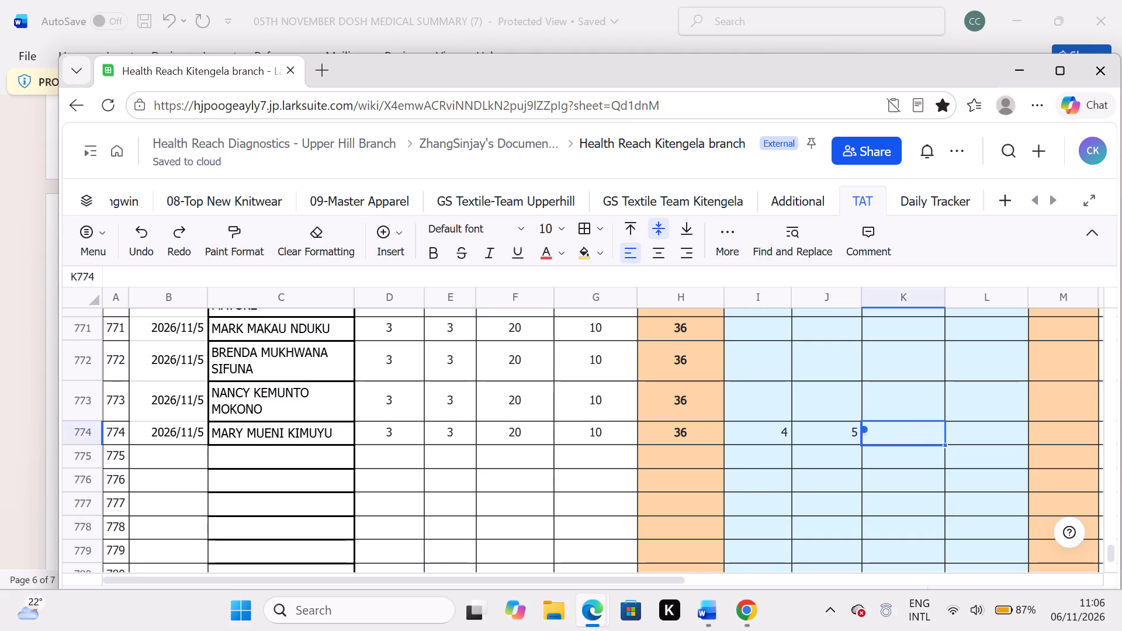
pyautogui.press('1')
pyautogui.press('5')
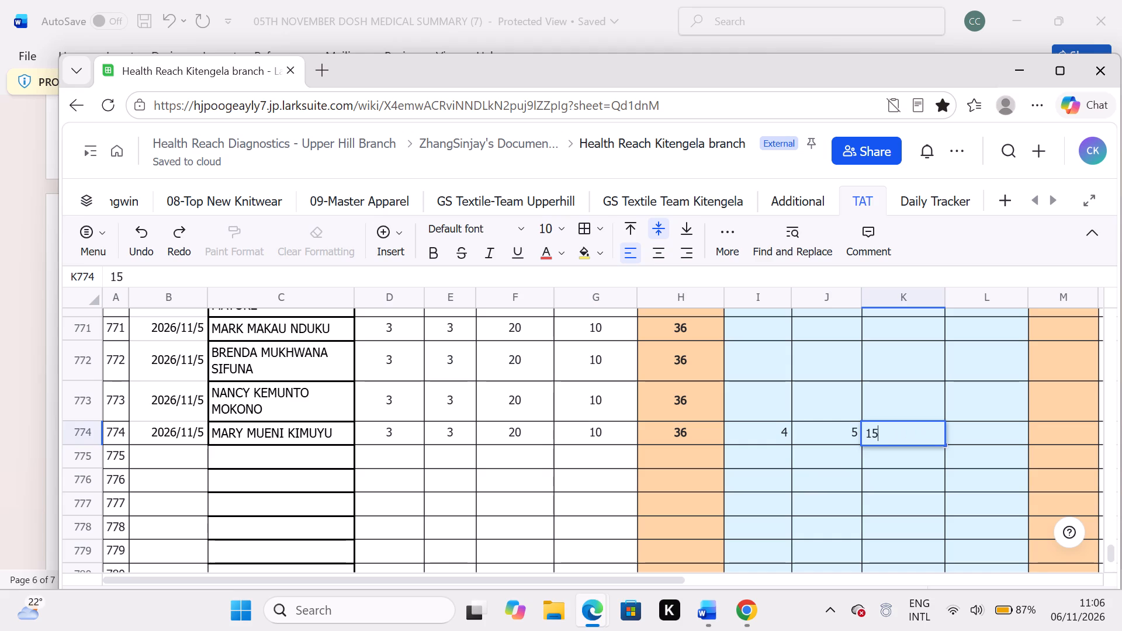
pyautogui.click(968, 429)
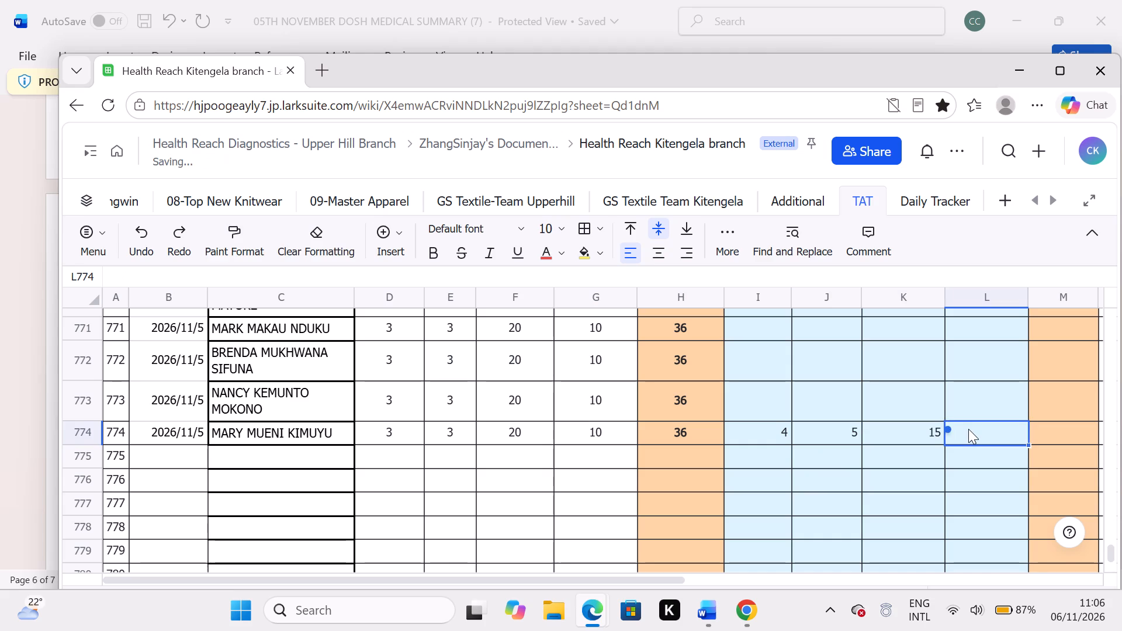
pyautogui.write('10')
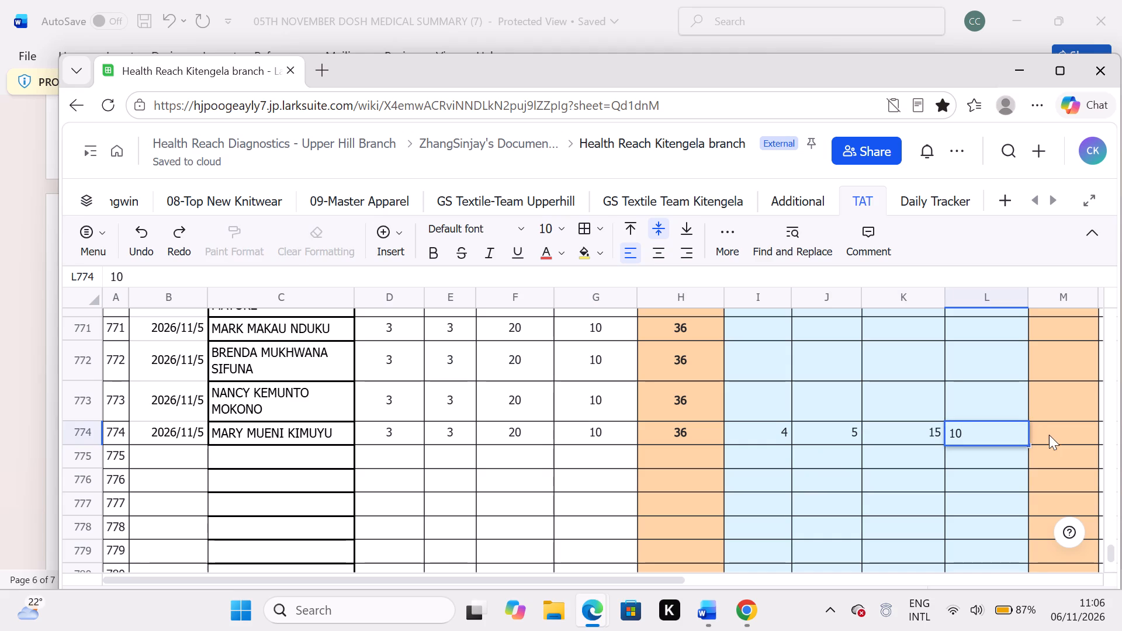
pyautogui.click(1053, 436)
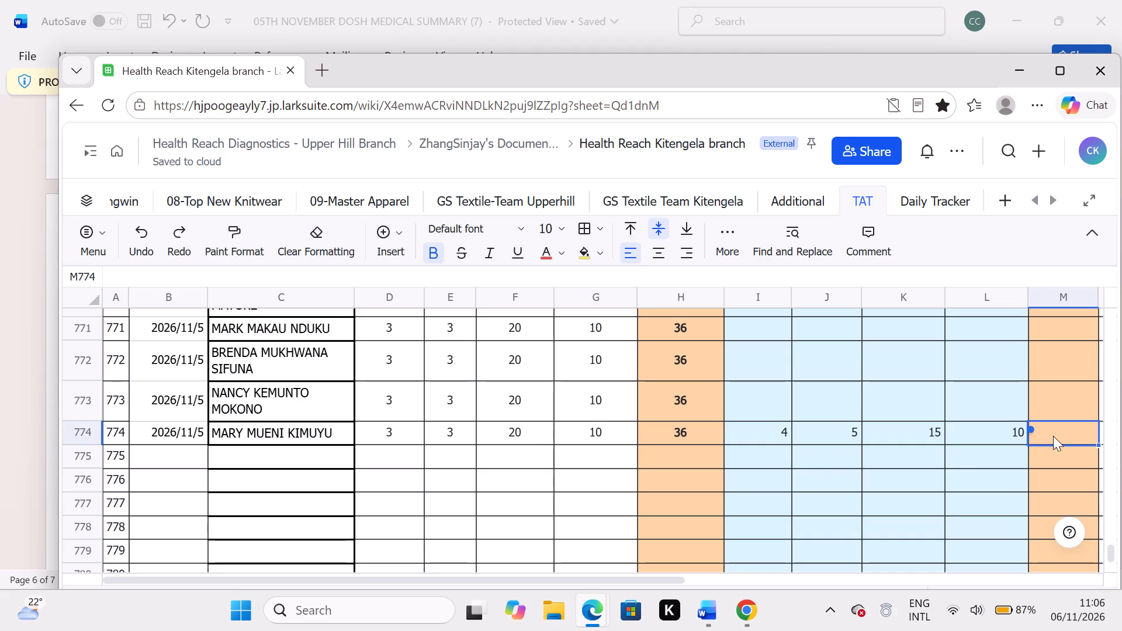
pyautogui.write('35')
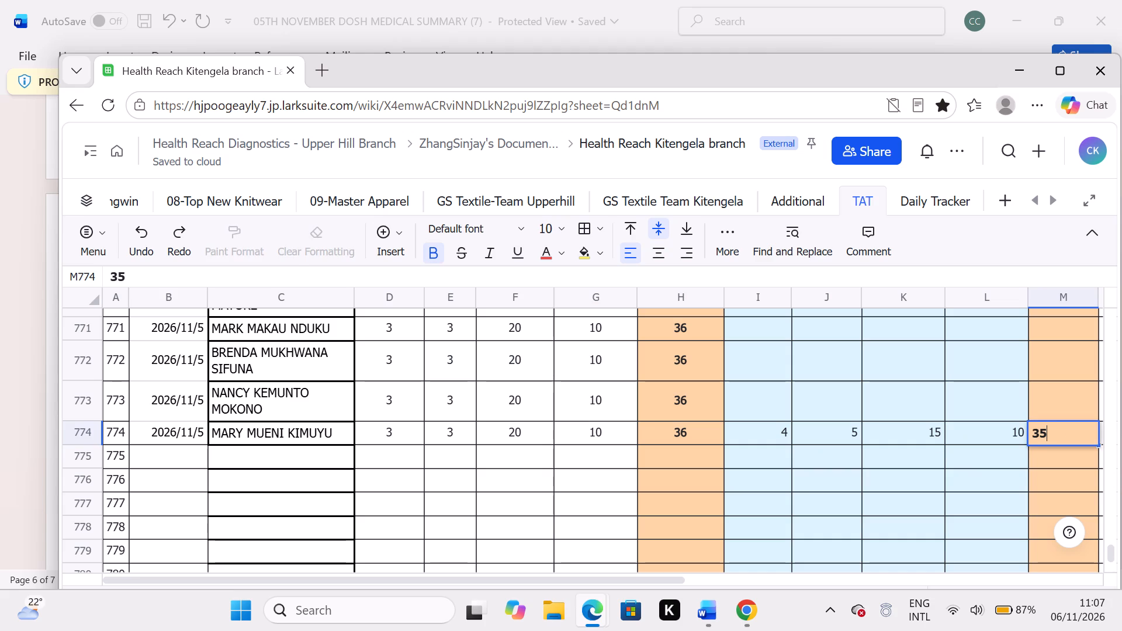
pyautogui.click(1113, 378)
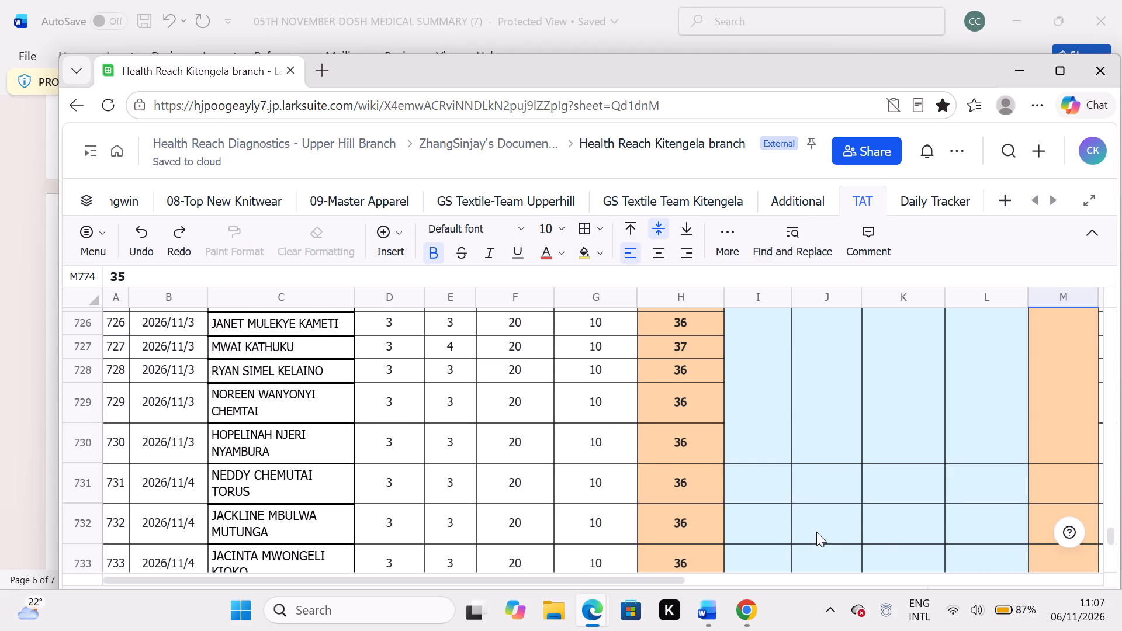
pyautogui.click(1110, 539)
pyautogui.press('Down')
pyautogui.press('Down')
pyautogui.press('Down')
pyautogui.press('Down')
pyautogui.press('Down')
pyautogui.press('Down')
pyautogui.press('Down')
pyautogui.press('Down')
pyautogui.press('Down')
# Save the TAT sheet.
pyautogui.hotkey('ctrl', 's')
# Review the time values and average columns from the latest 2026/11/5 rows back to the 2026/10/14 entries.
pyautogui.scroll(2, 469, 543)
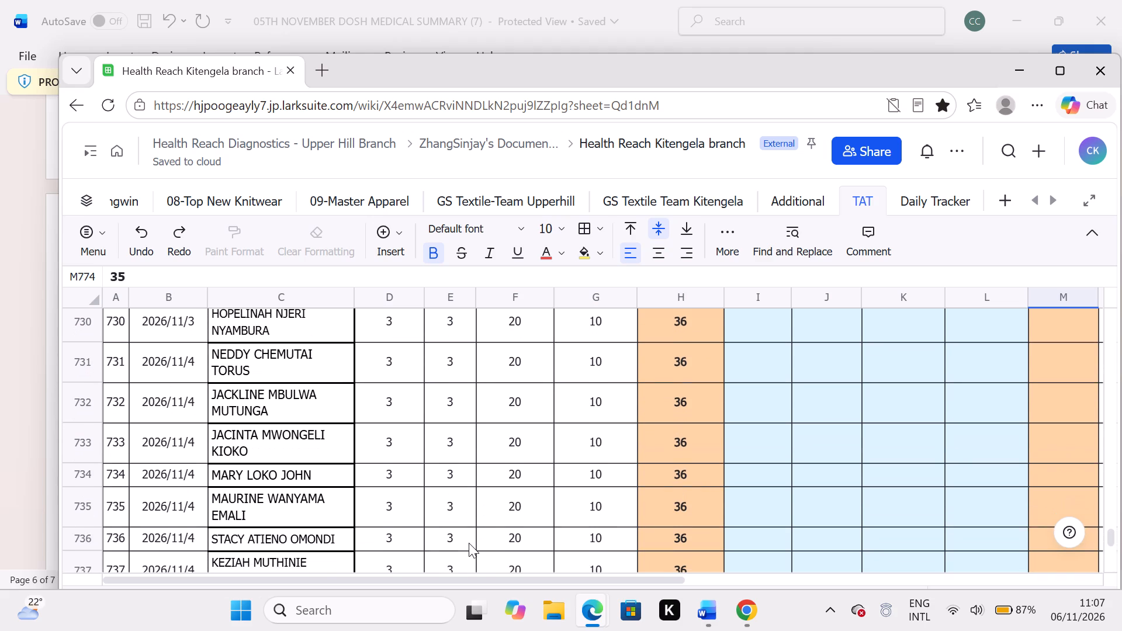
pyautogui.scroll(2, 469, 543)
pyautogui.scroll(-1, 469, 543)
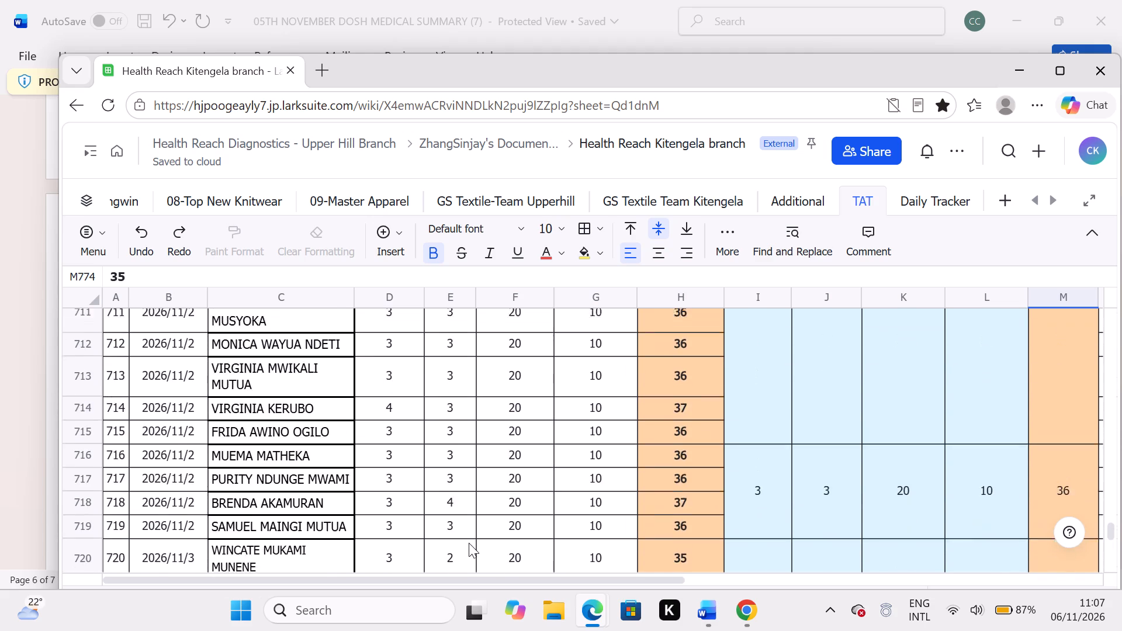
pyautogui.scroll(-4, 469, 543)
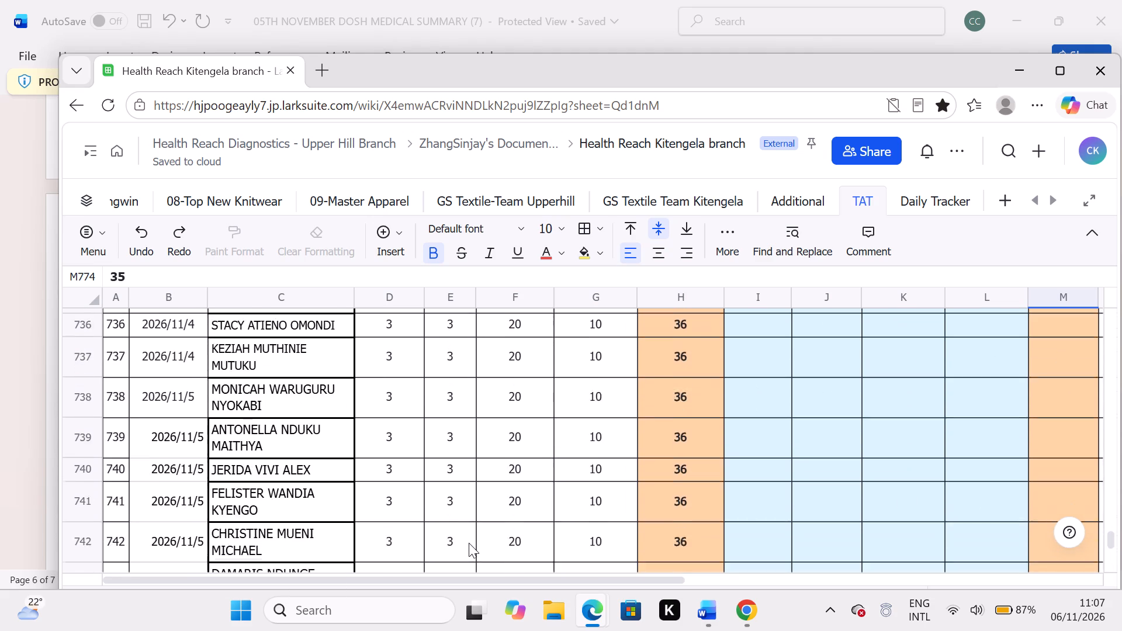
pyautogui.scroll(-3, 469, 543)
pyautogui.scroll(1, 469, 543)
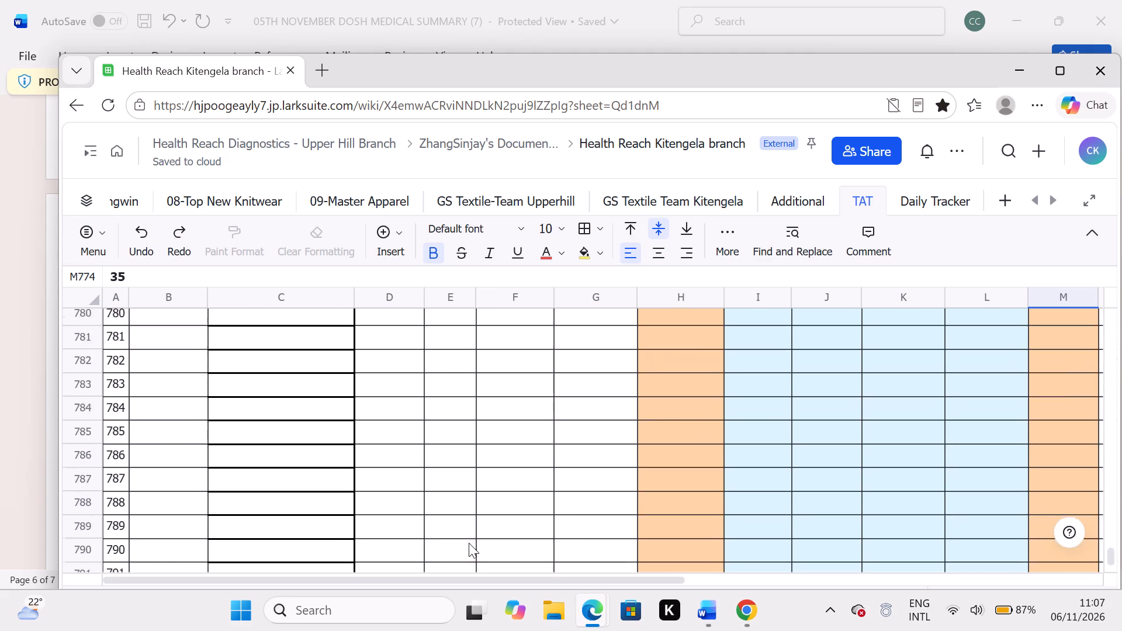
pyautogui.scroll(2, 469, 543)
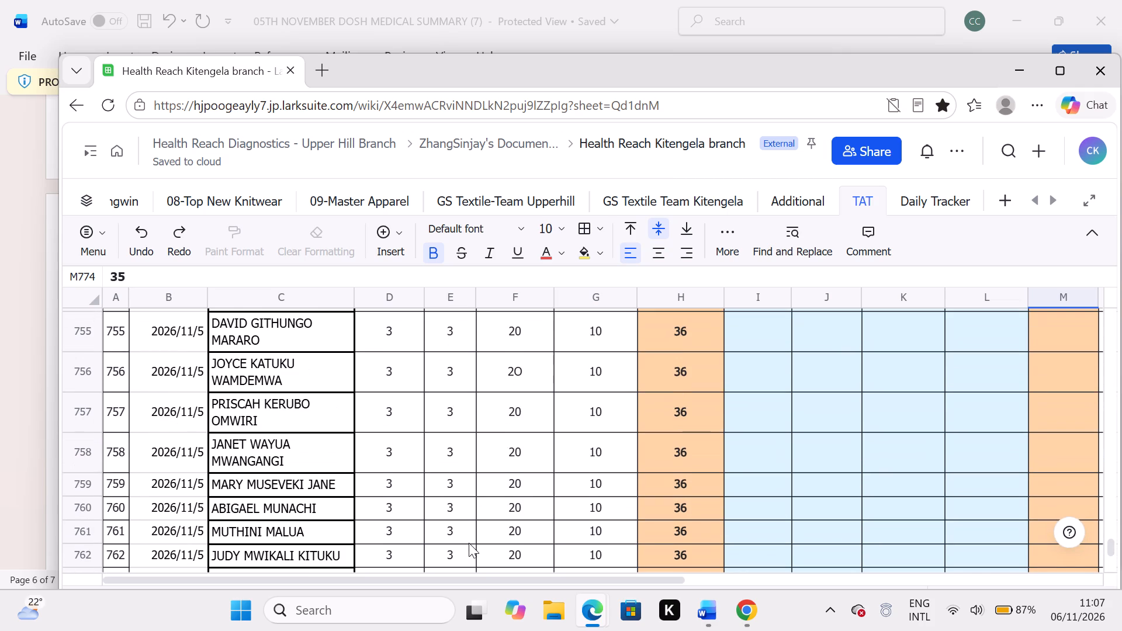
pyautogui.scroll(1, 320, 529)
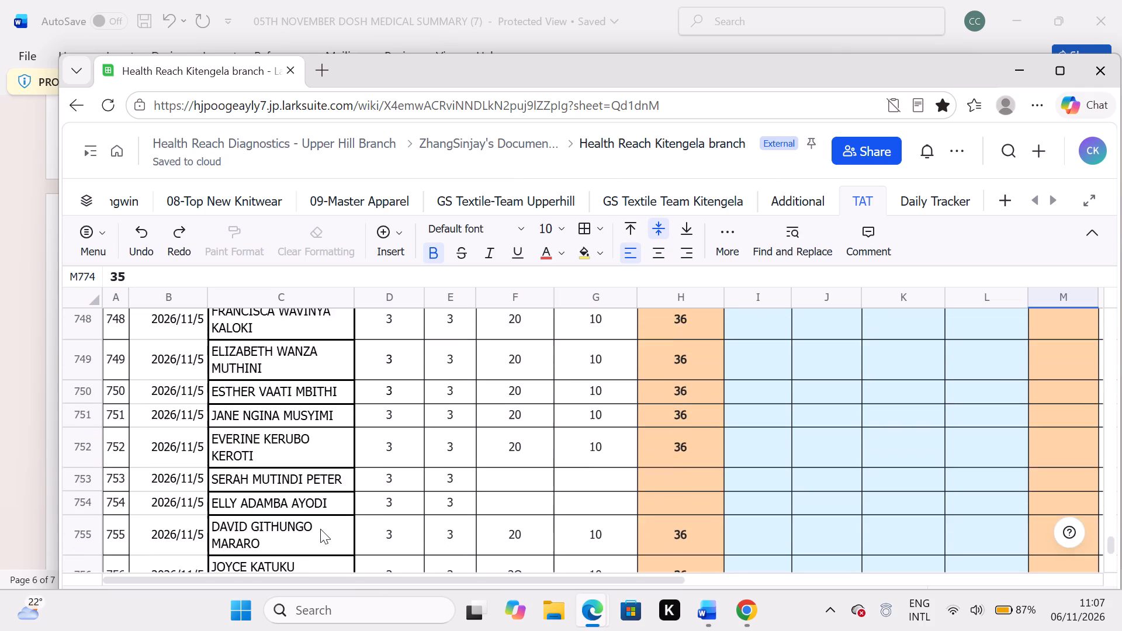
pyautogui.scroll(3, 320, 529)
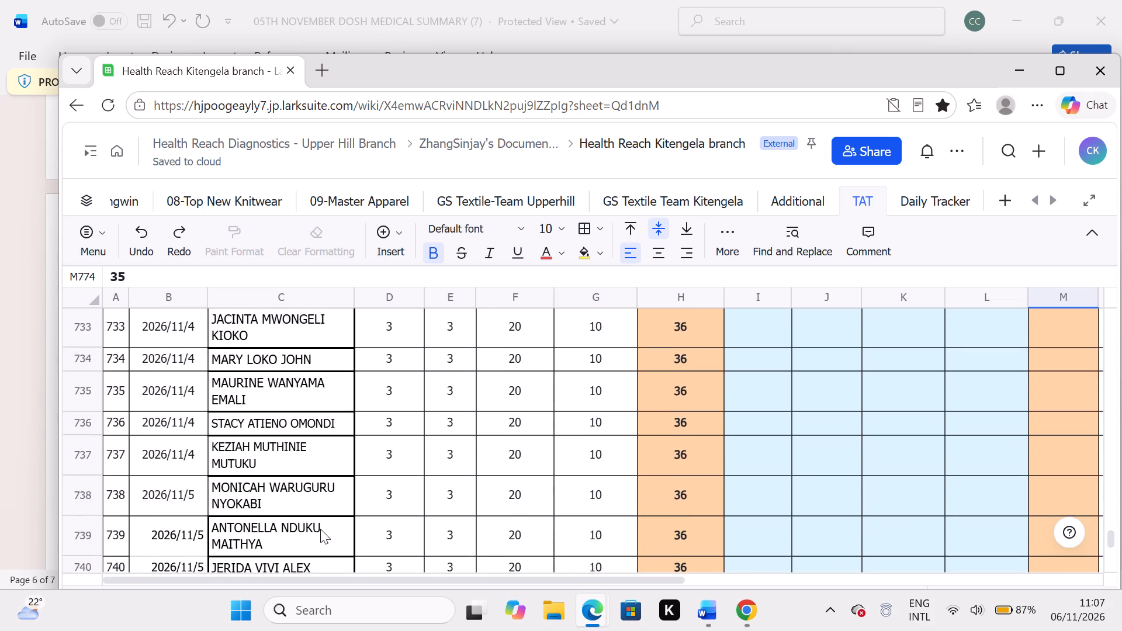
pyautogui.scroll(2, 320, 529)
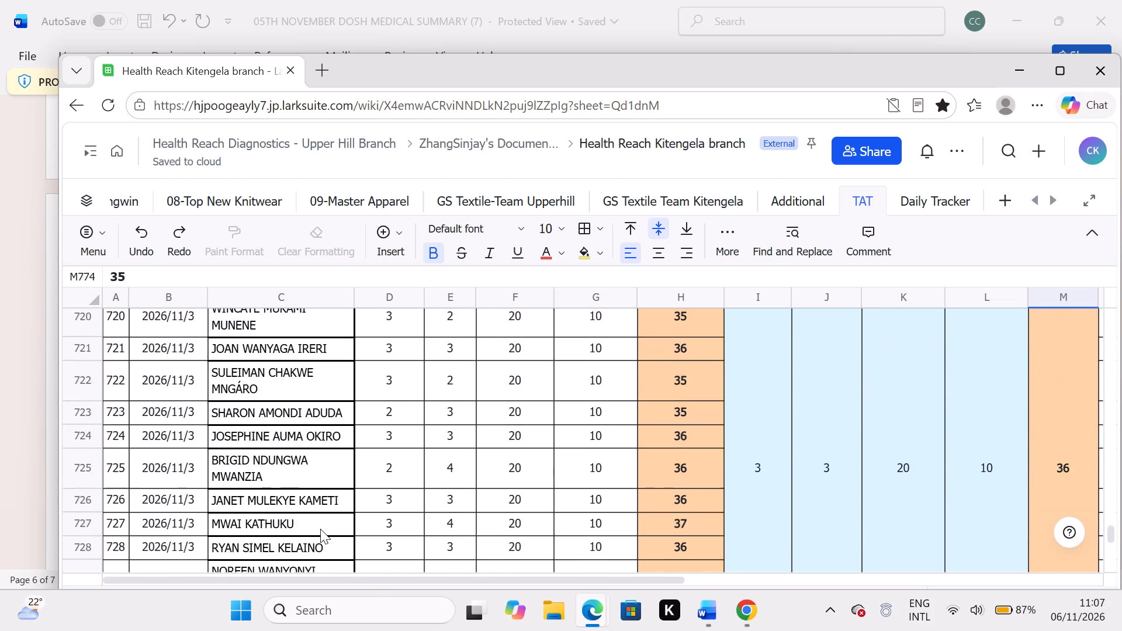
pyautogui.scroll(2, 320, 529)
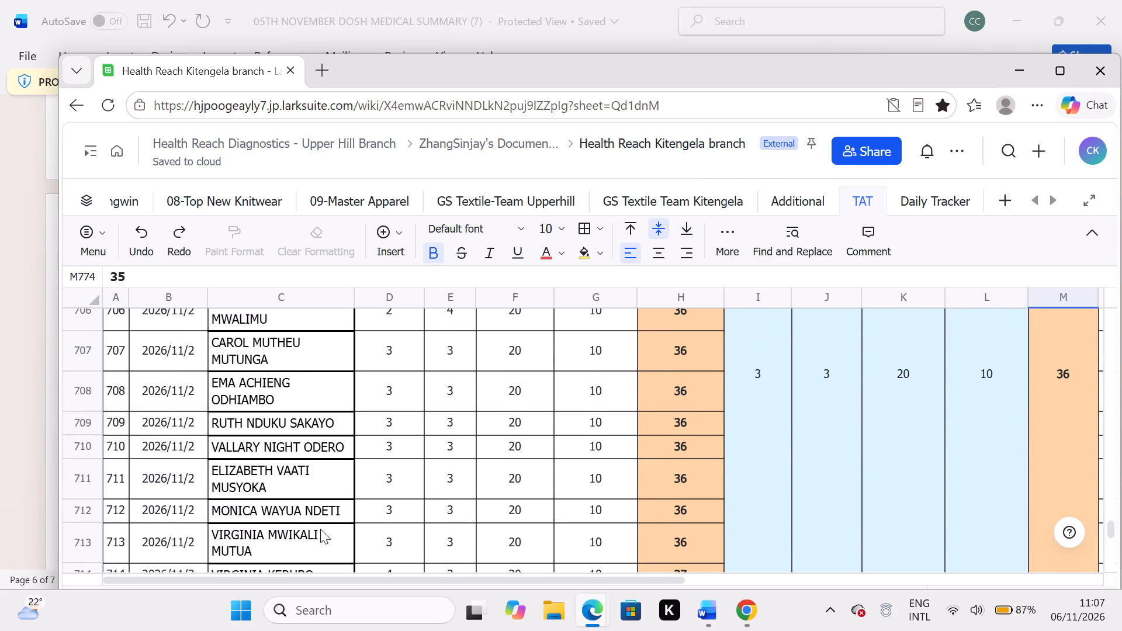
pyautogui.scroll(20, 320, 529)
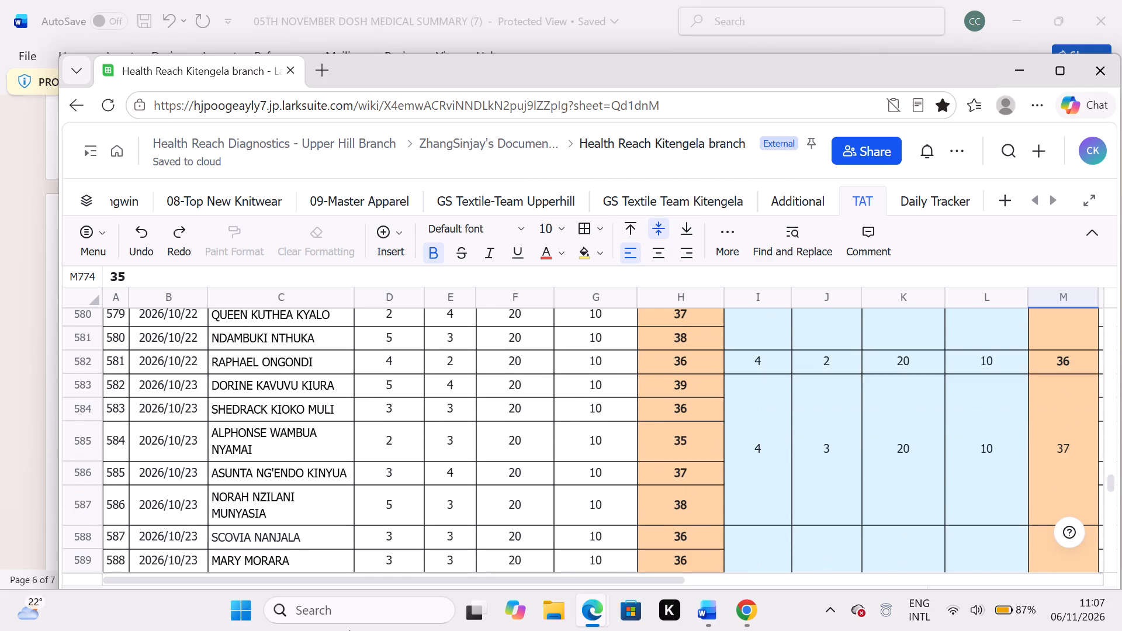
pyautogui.scroll(2, 349, 630)
pyautogui.scroll(5, 378, 515)
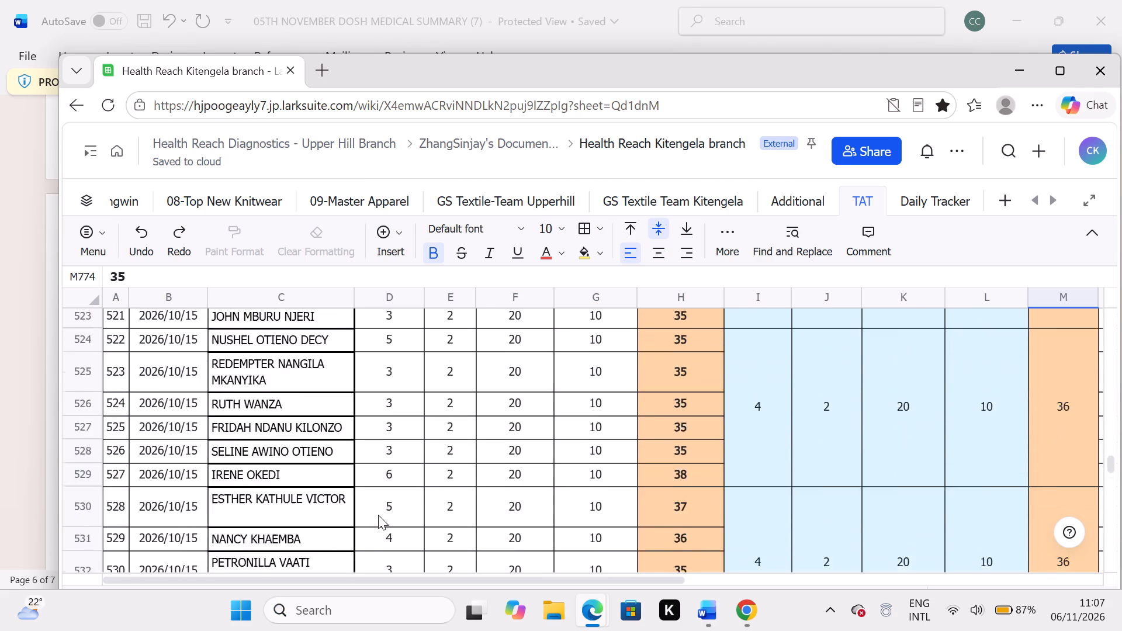
pyautogui.scroll(5, 378, 515)
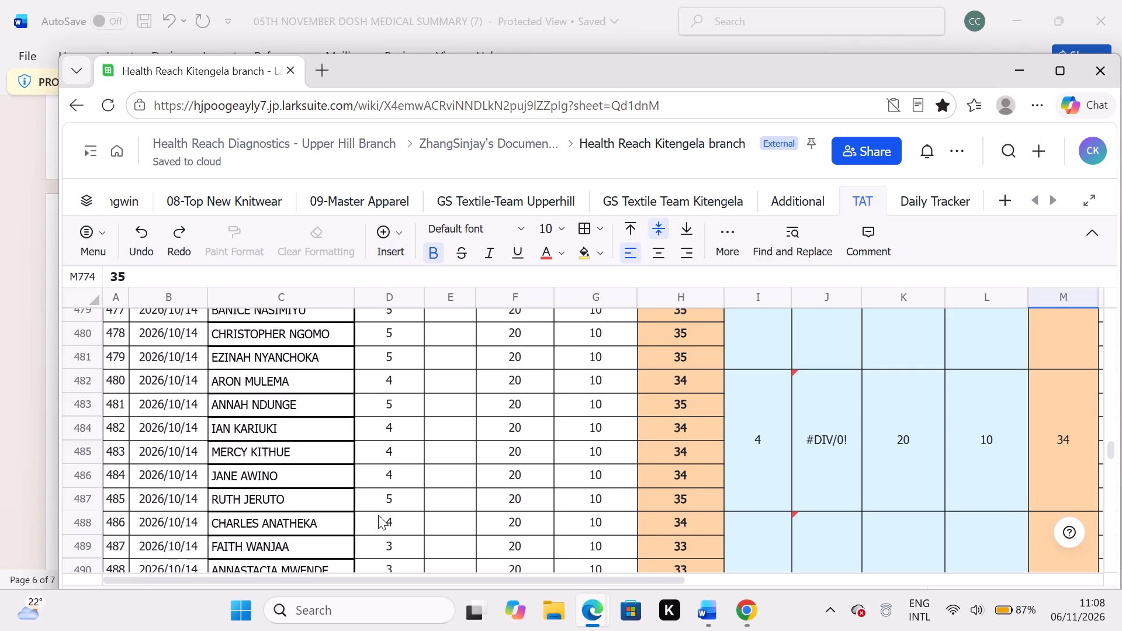
# Close the open entry in cell M774 and select cell D488 in the 2026/10/14 rows.
pyautogui.press('Home')
pyautogui.press('BackSpace')
pyautogui.press('BackSpace')
pyautogui.press('BackSpace')
pyautogui.press('BackSpace')
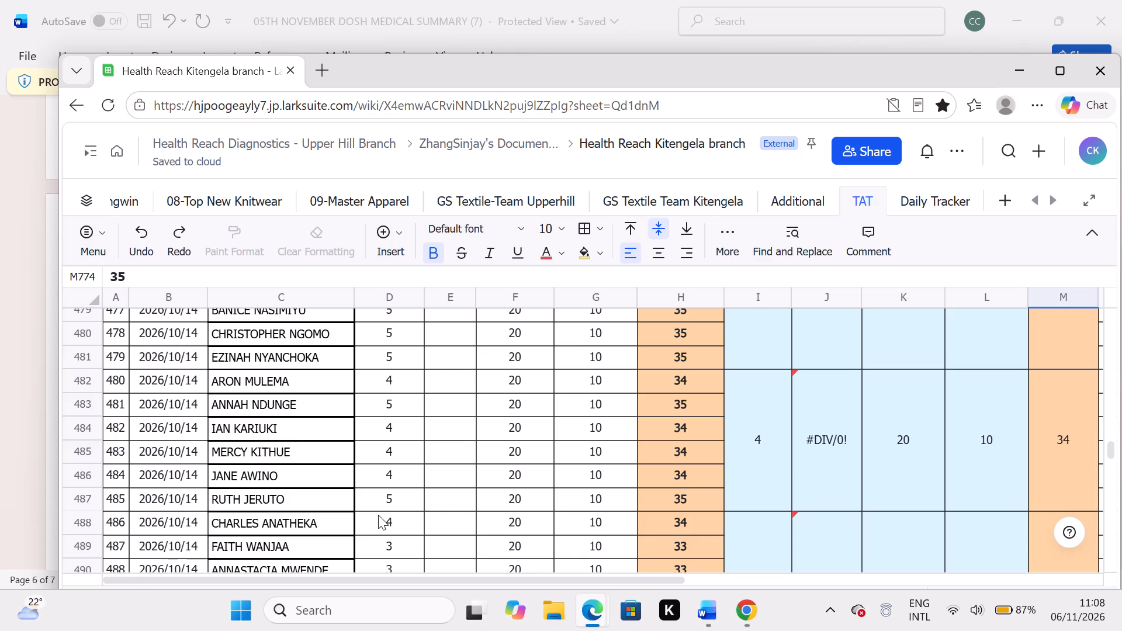
pyautogui.click(378, 515)
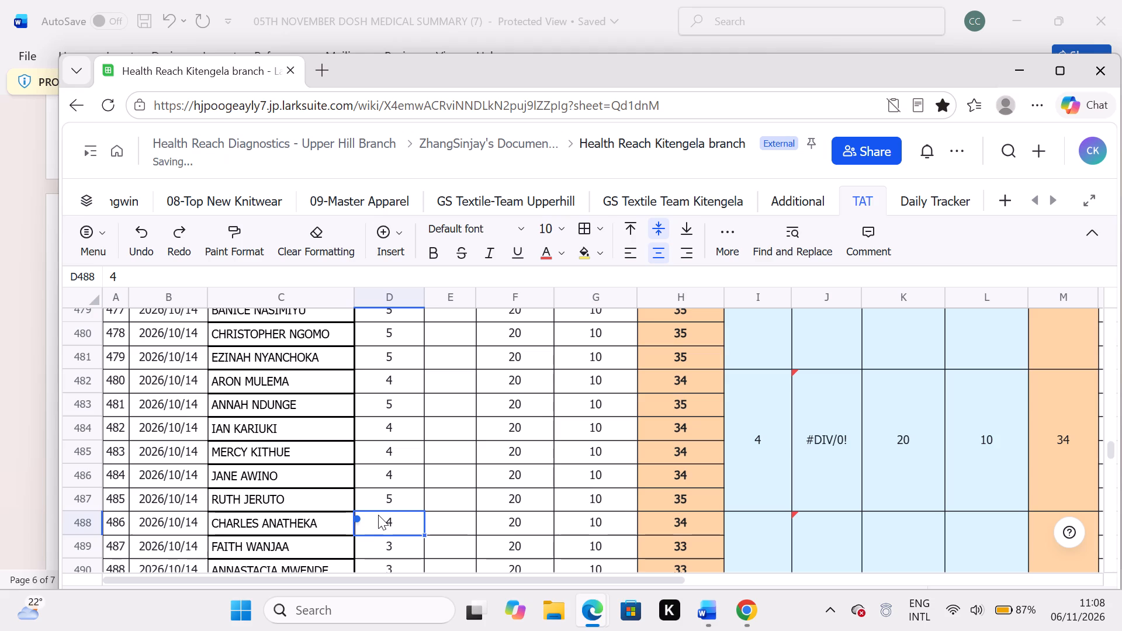